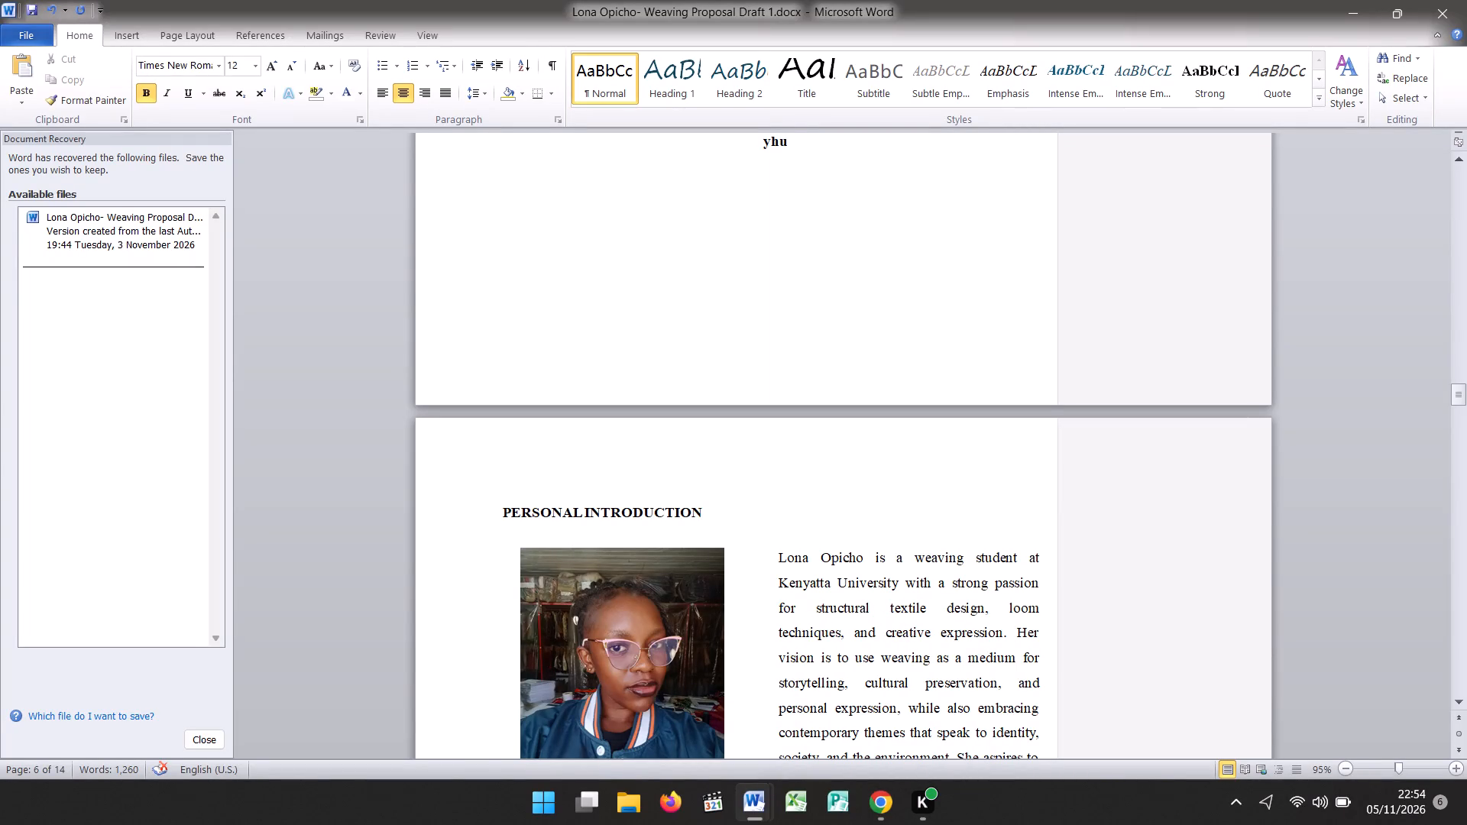
Delete the stray text "yhu" from the page before the PERSONAL INTRODUCTION section.
key("BackSpace")
key("BackSpace")
key("BackSpace")
Review the PERSONAL INTRODUCTION section, including the portrait photo and the paragraphs on weaving practice and goals.
key("Down")
key("Down")
key("Down")
key("Down")
key("Down")
key("Down")
key("Down")
key("Down")
key("Down")
key("Down")
key("Down")
key("Down")
key("Down")
key("Down")
key("Down")
key("Down")
key("Down")
key("Down")
key("Down")
key("Down")
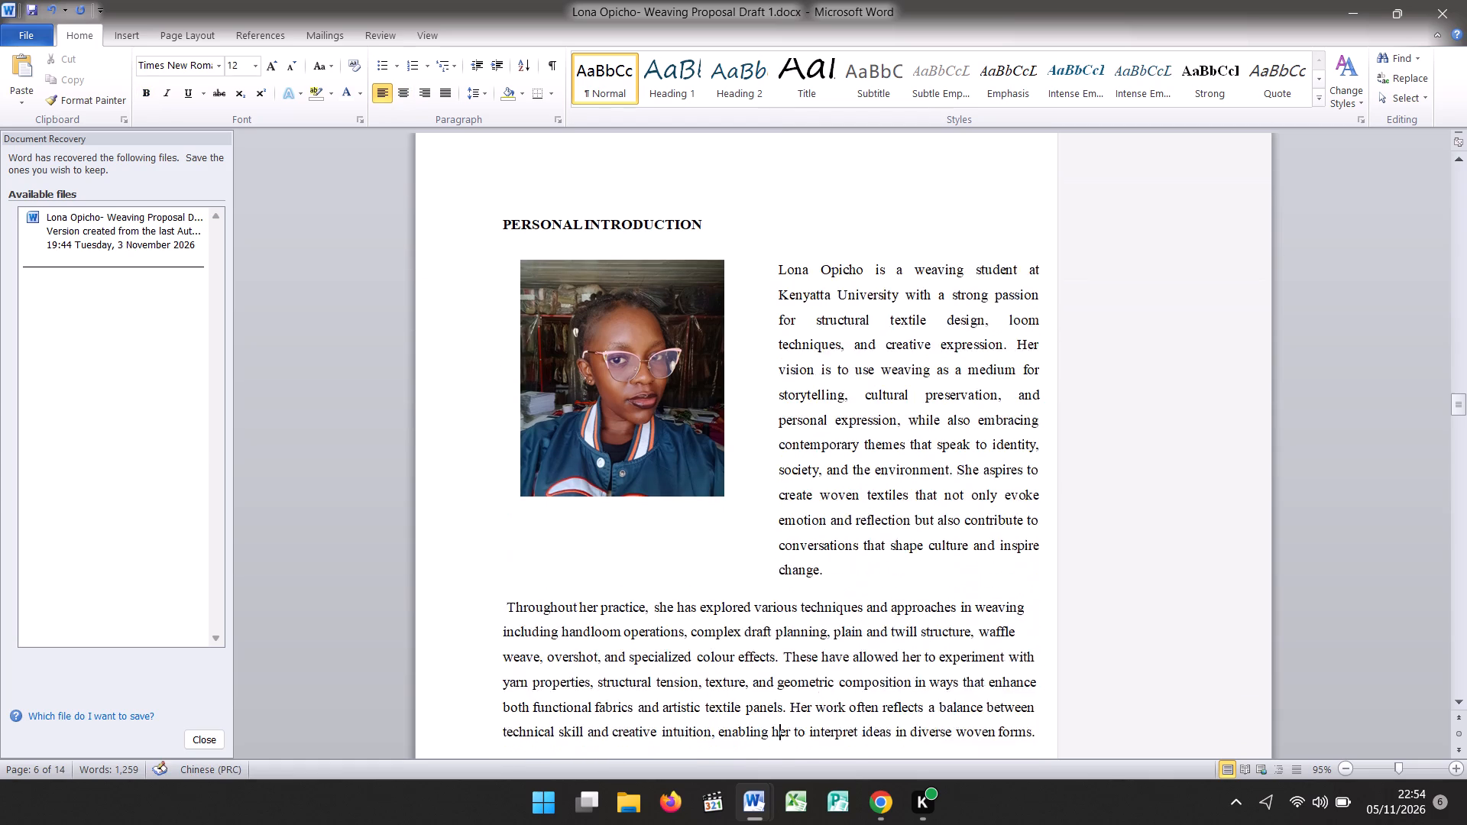
key("Down")
key("Down")
key("Down")
key("Down")
key("Down")
key("Down")
key("Down")
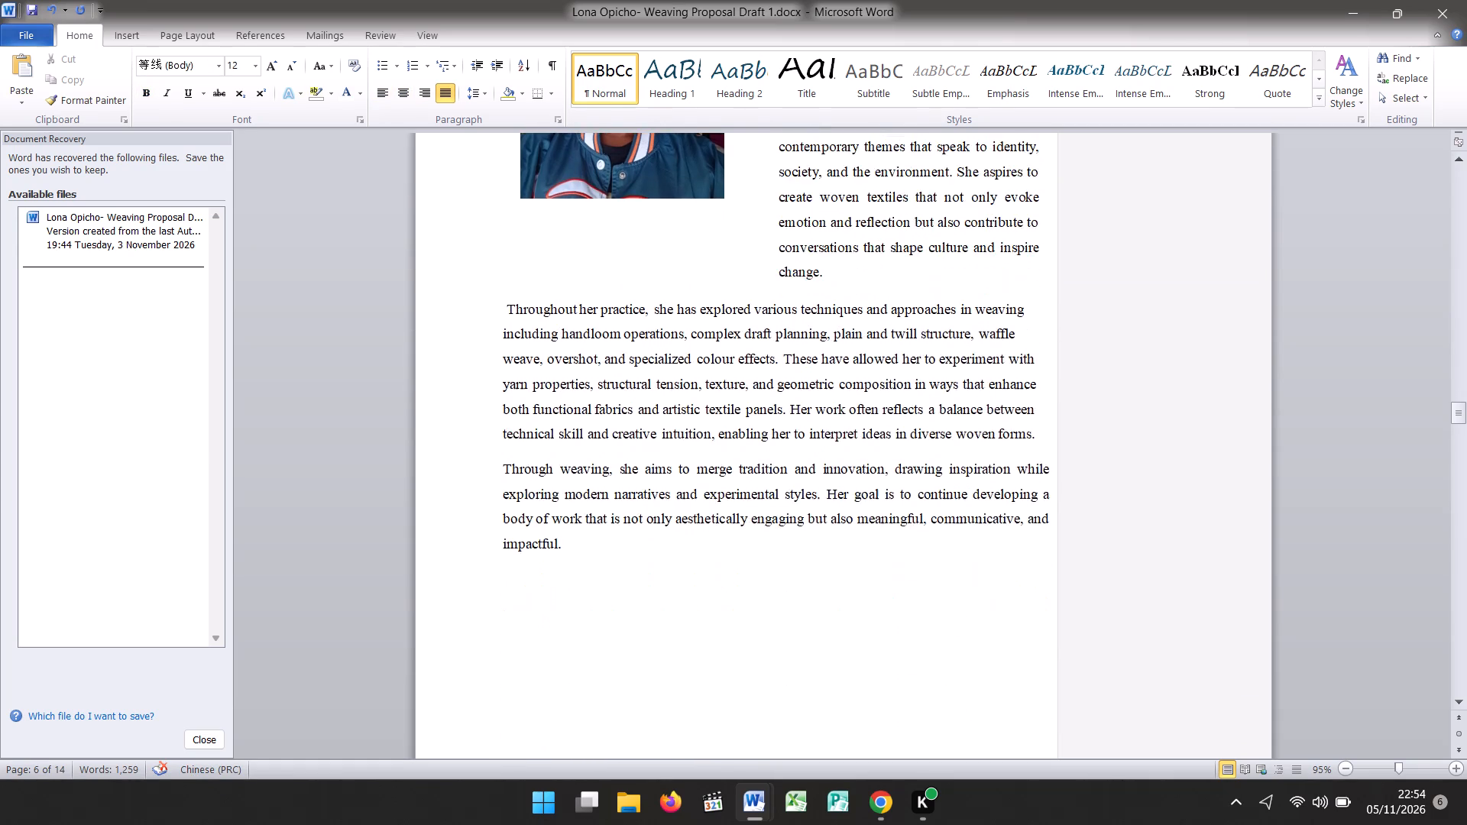
Review the 1.0 PROJECT BRIEF section and the opening paragraph of 2.0 SITE VISIT.
key("Down")
key("Down")
key("Down")
key("Down")
key("Down")
key("Down")
key("Down")
key("Down")
key("Down")
key("Down")
key("Down")
key("Down")
key("Down")
key("Down")
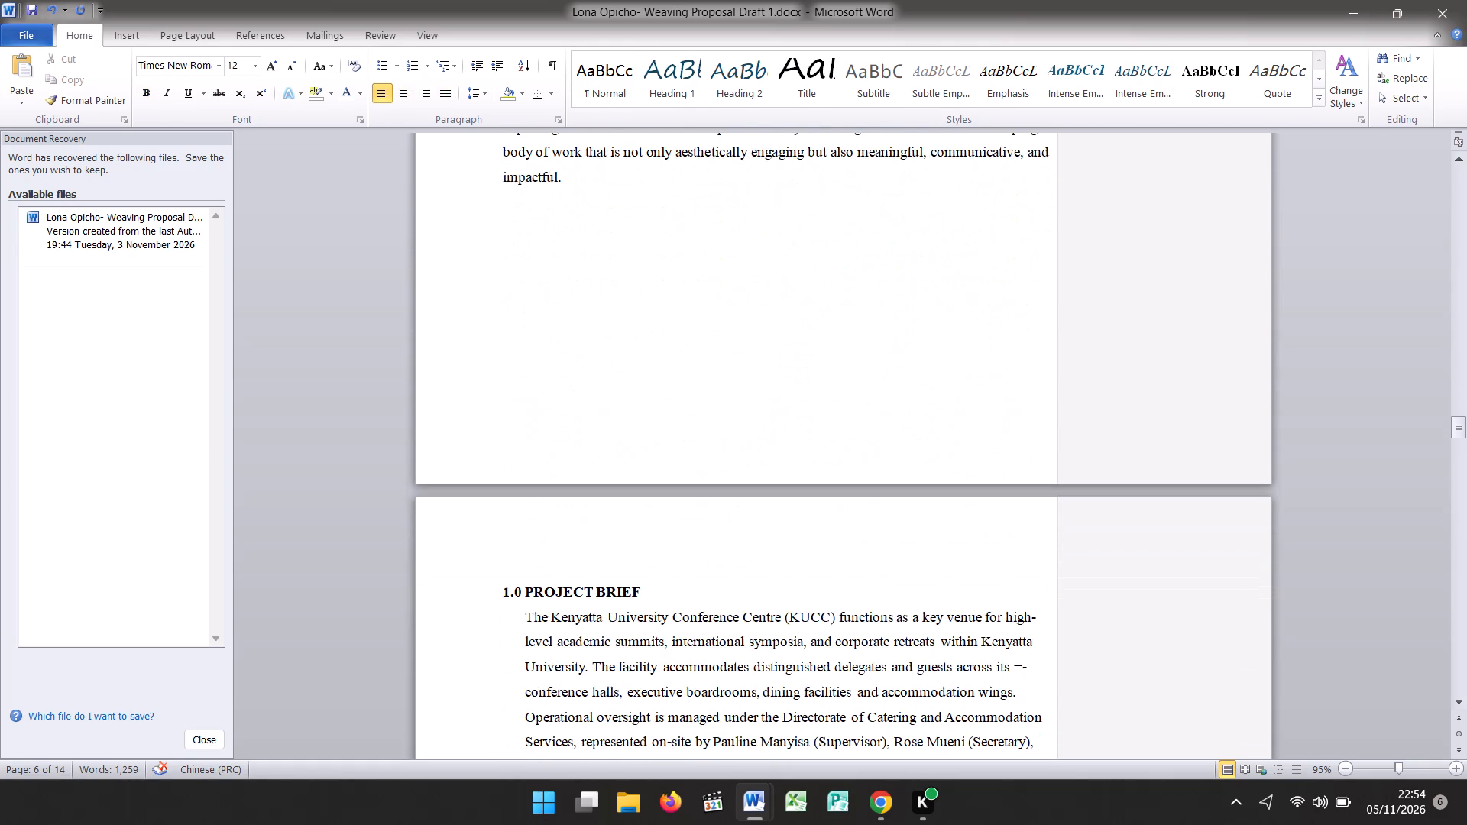
key("Down")
key("Down")
key("Down")
key("Down")
key("Down")
key("Down")
key("Down")
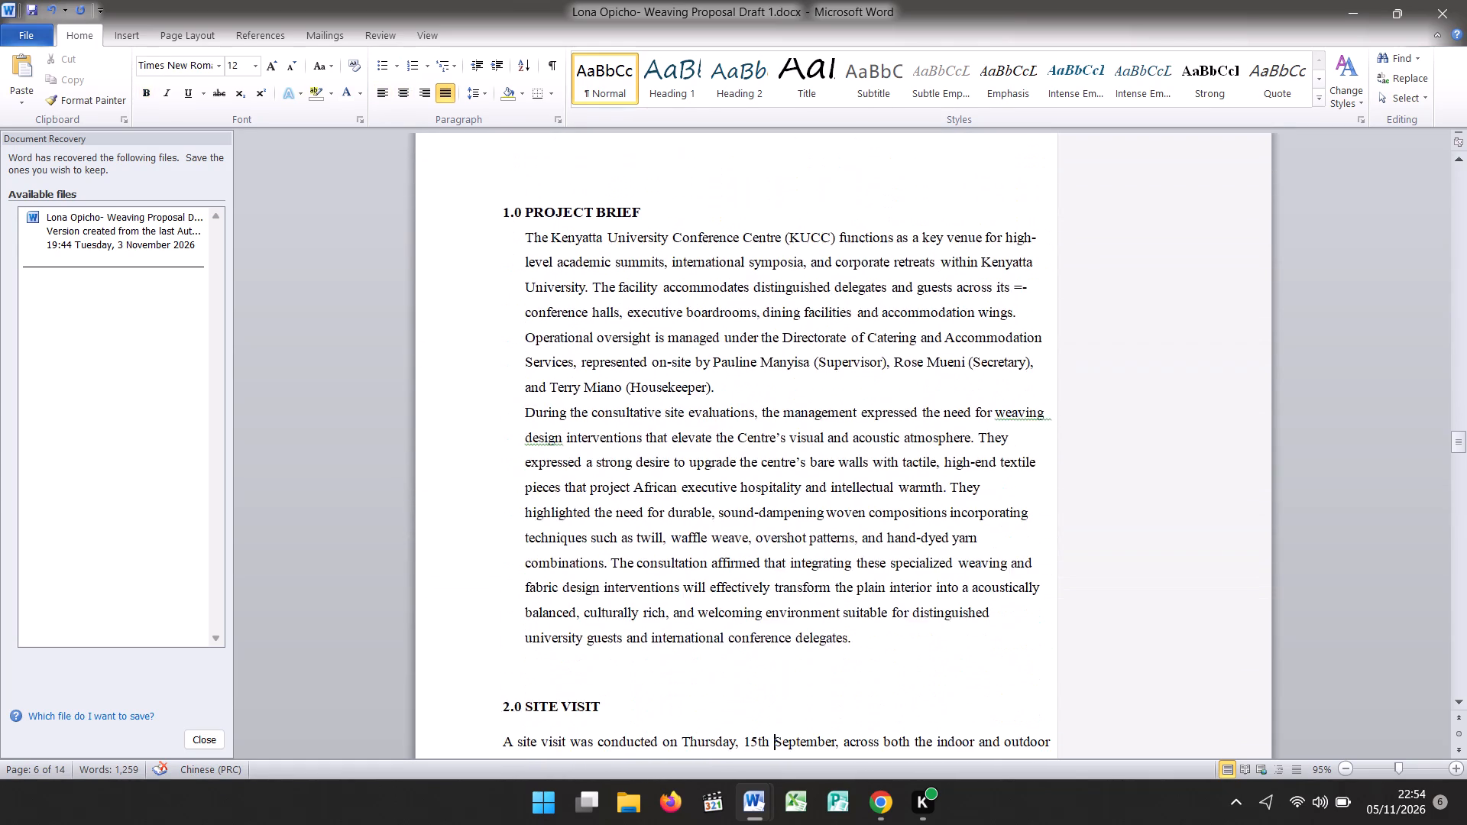
key("Down")
key("Down")
key("Down")
key("Down")
key("Down")
key("Down")
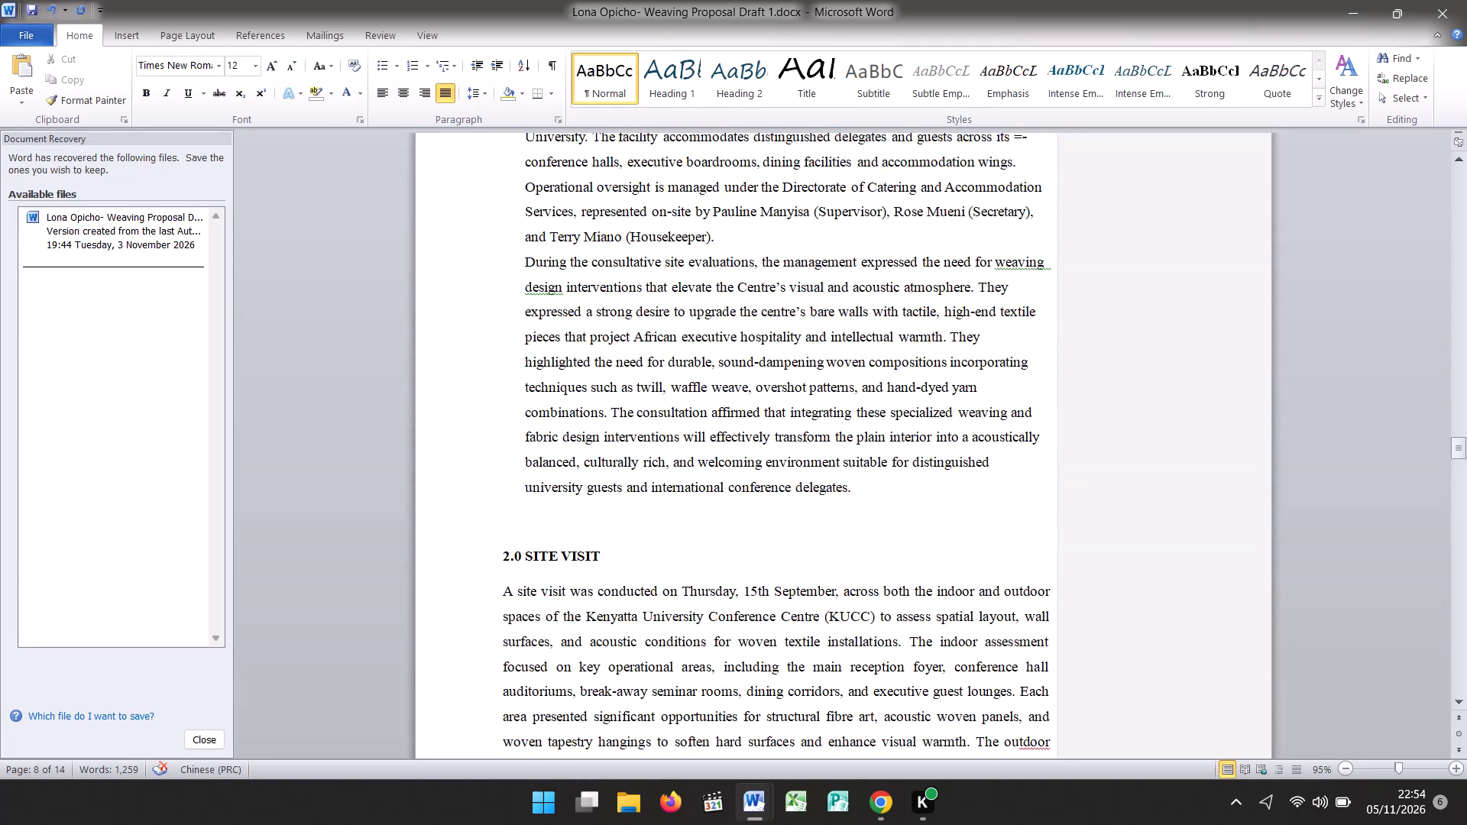
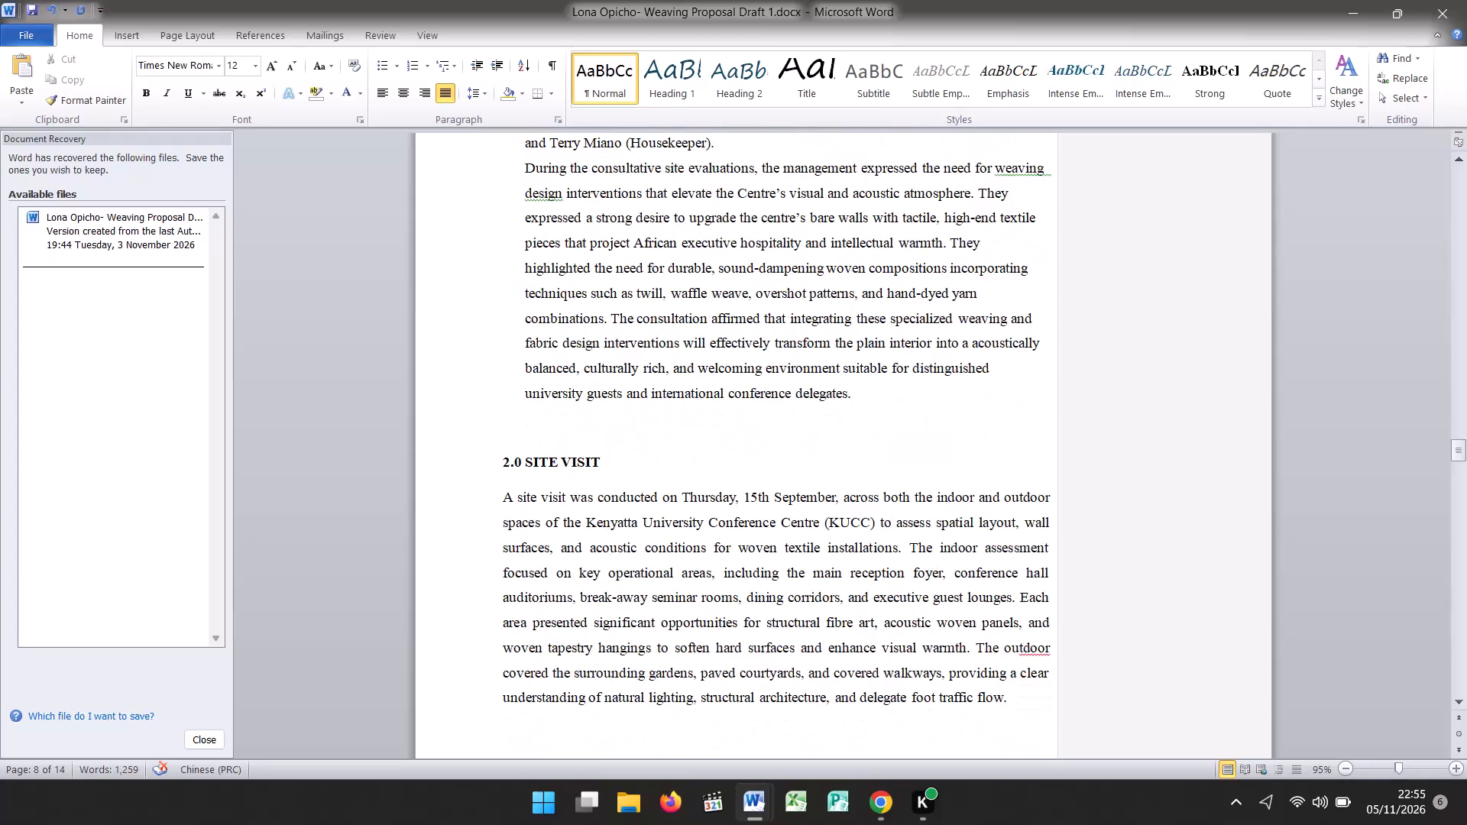
Review the 2.0 SITE VISIT paragraph against the overlapping photos captioned Fig 2.1.
key("Down")
key("Down")
key("Down")
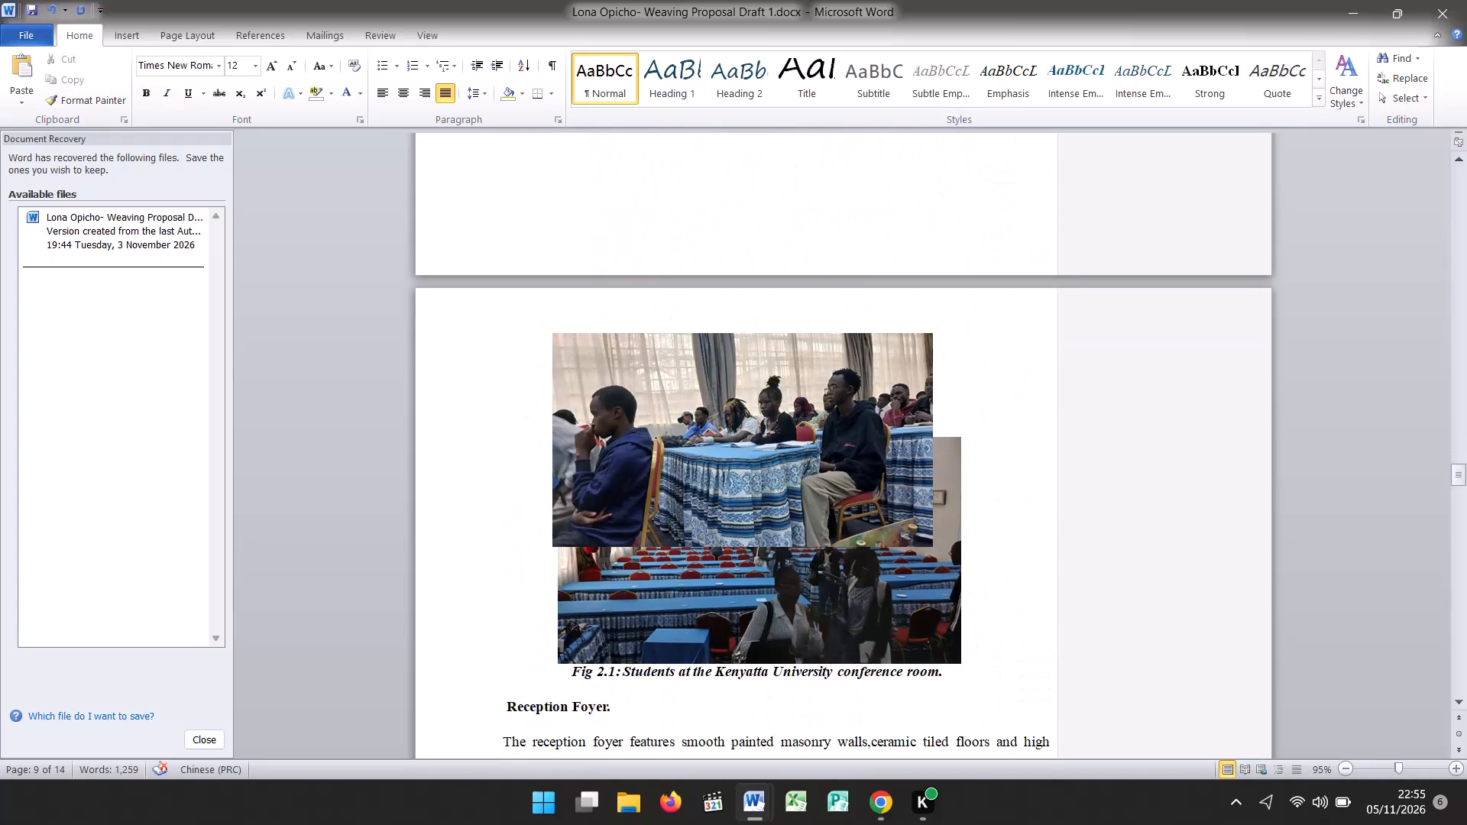
key("Up")
key("Up")
key("Up")
key("Up")
key("Up")
key("Up")
key("Up")
key("Up")
key("Up")
key("Up")
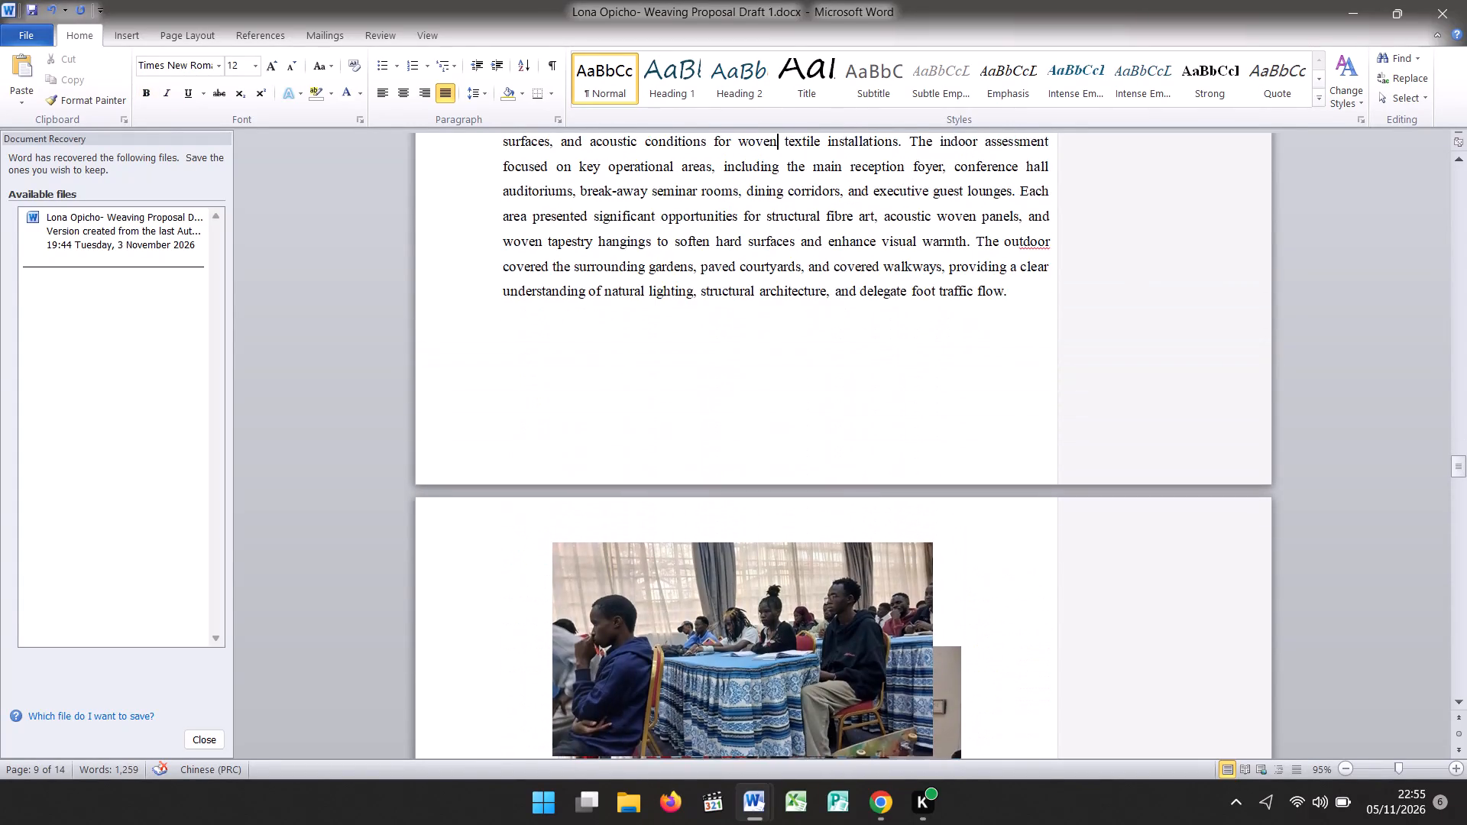
key("Up")
key("Up")
key("Up")
key("Up")
key("Up")
key("Down")
key("Down")
key("Down")
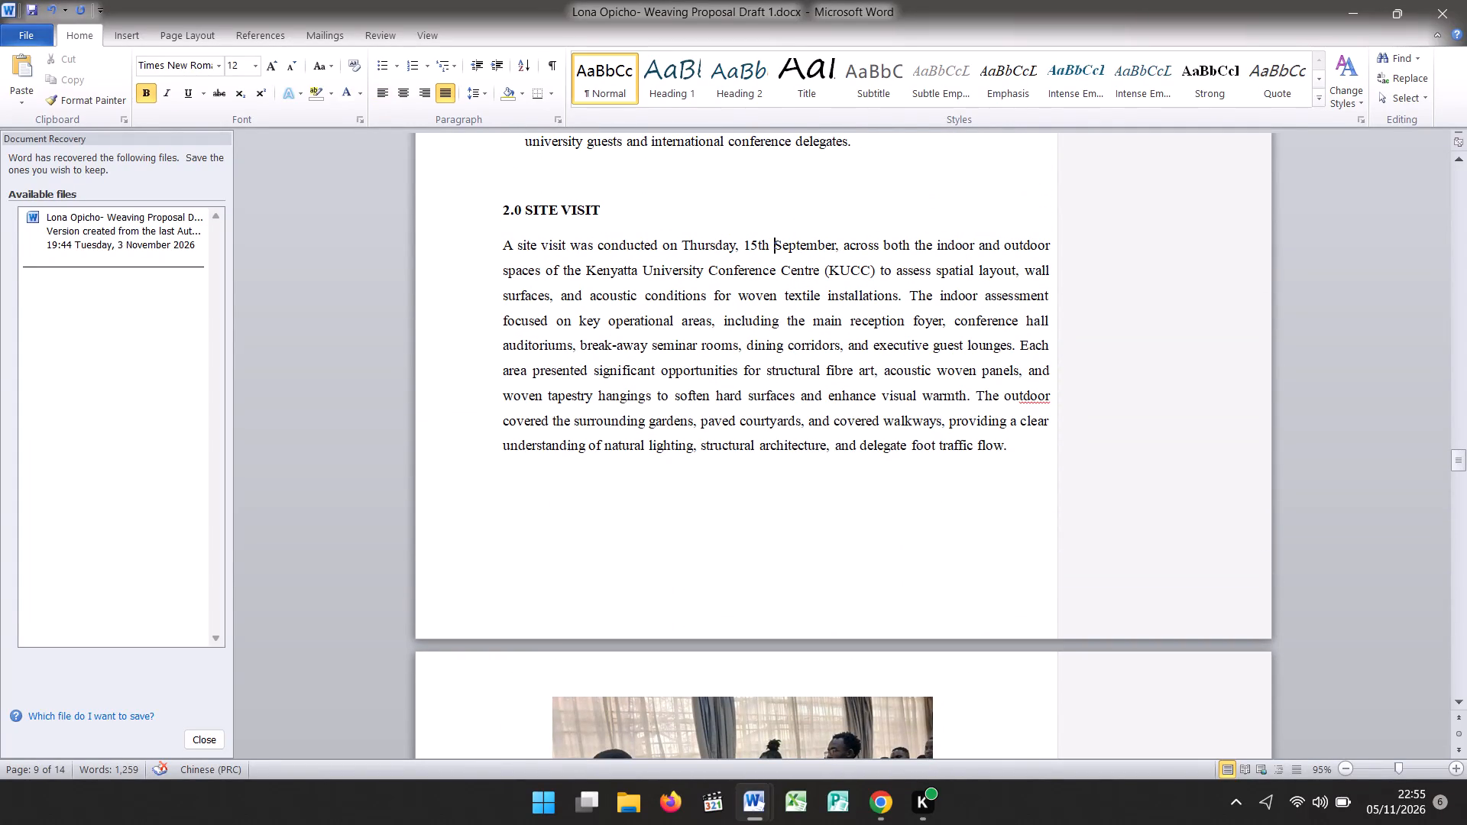
key("Down")
key("Down")
key("Down")
key("Down")
key("Down")
key("Down")
key("Down")
key("Down")
key("Down")
key("Down")
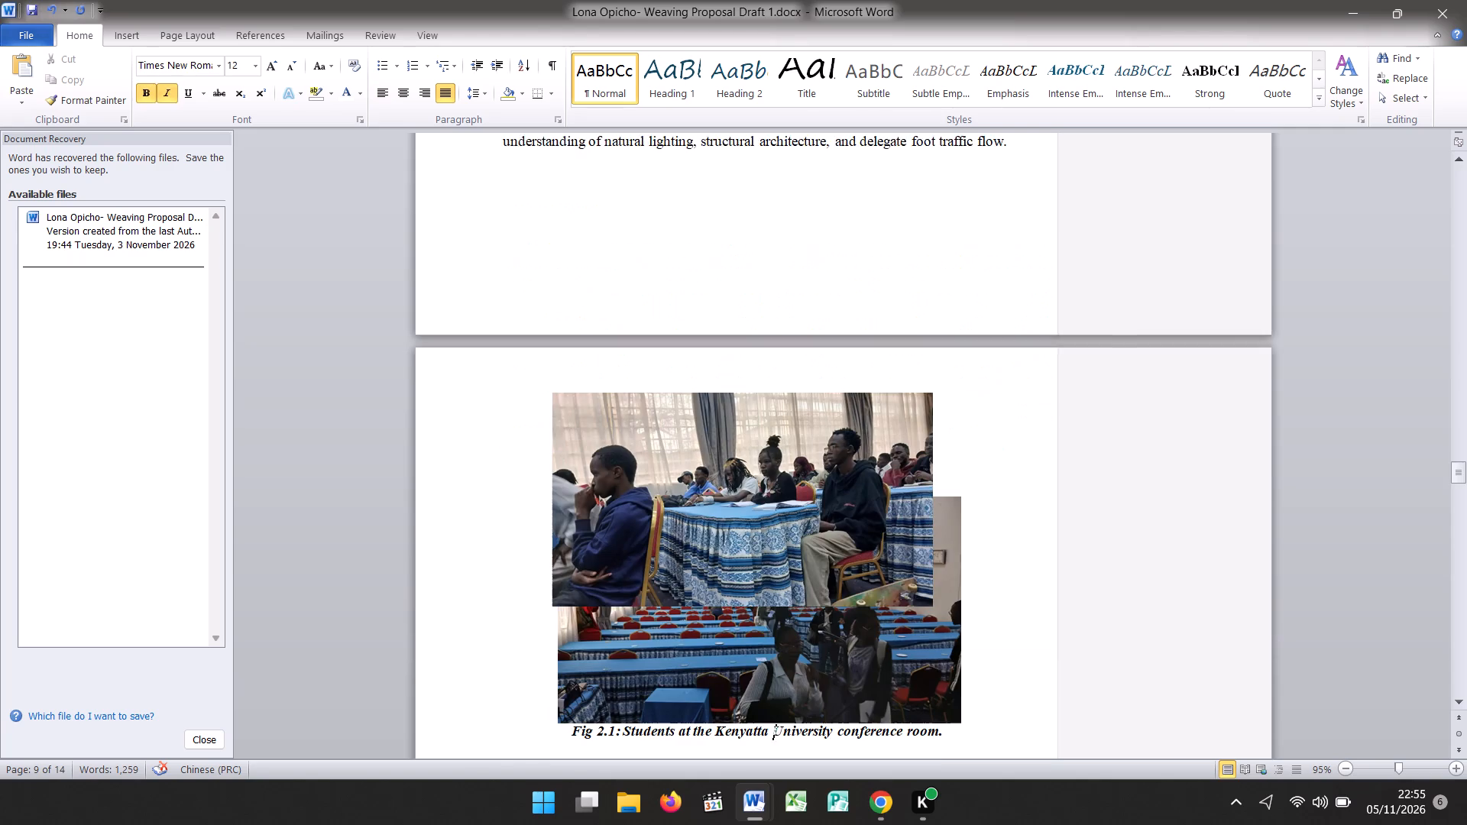
key("Down")
key("Down")
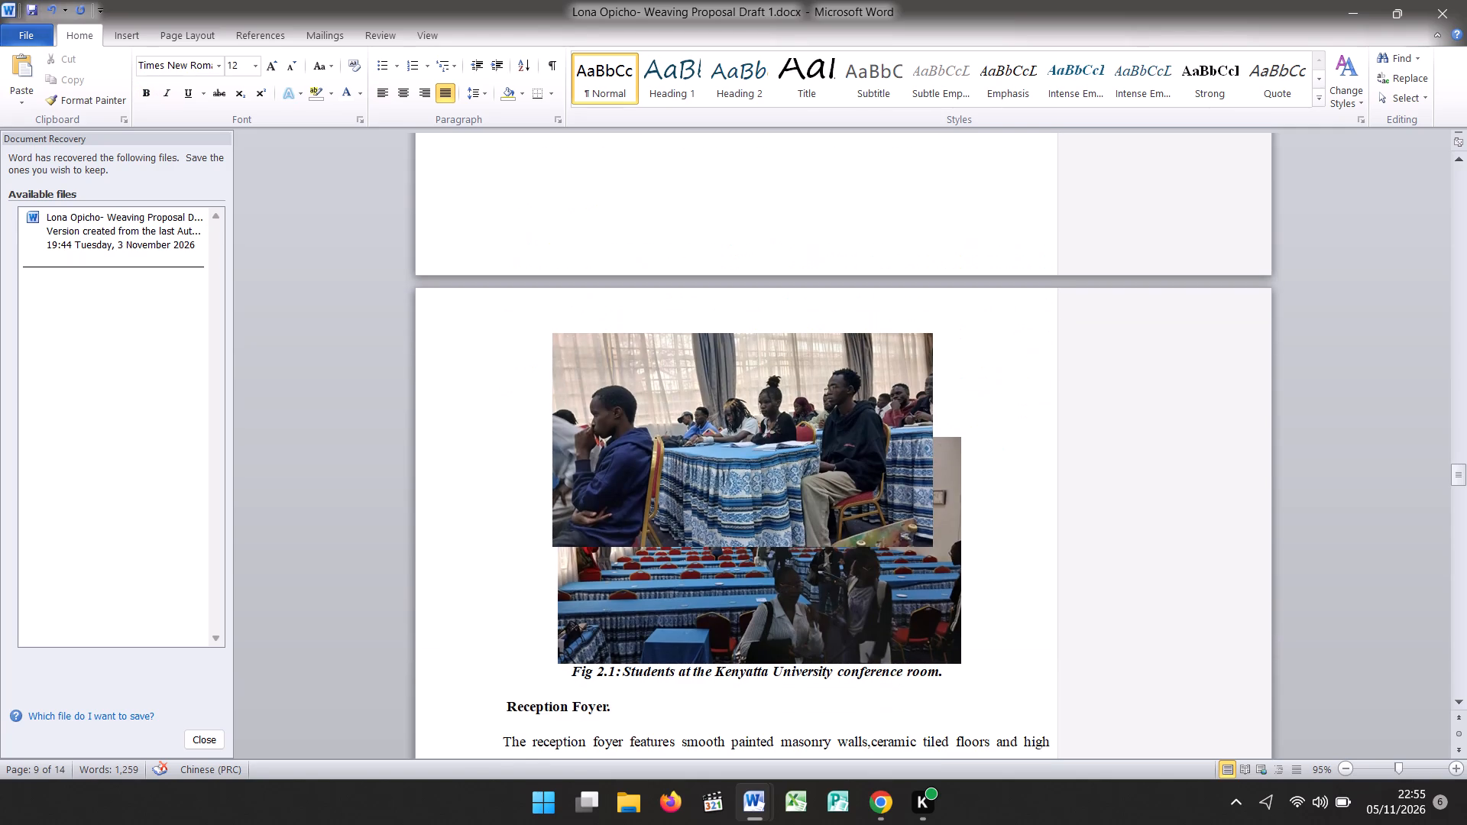
key("Down")
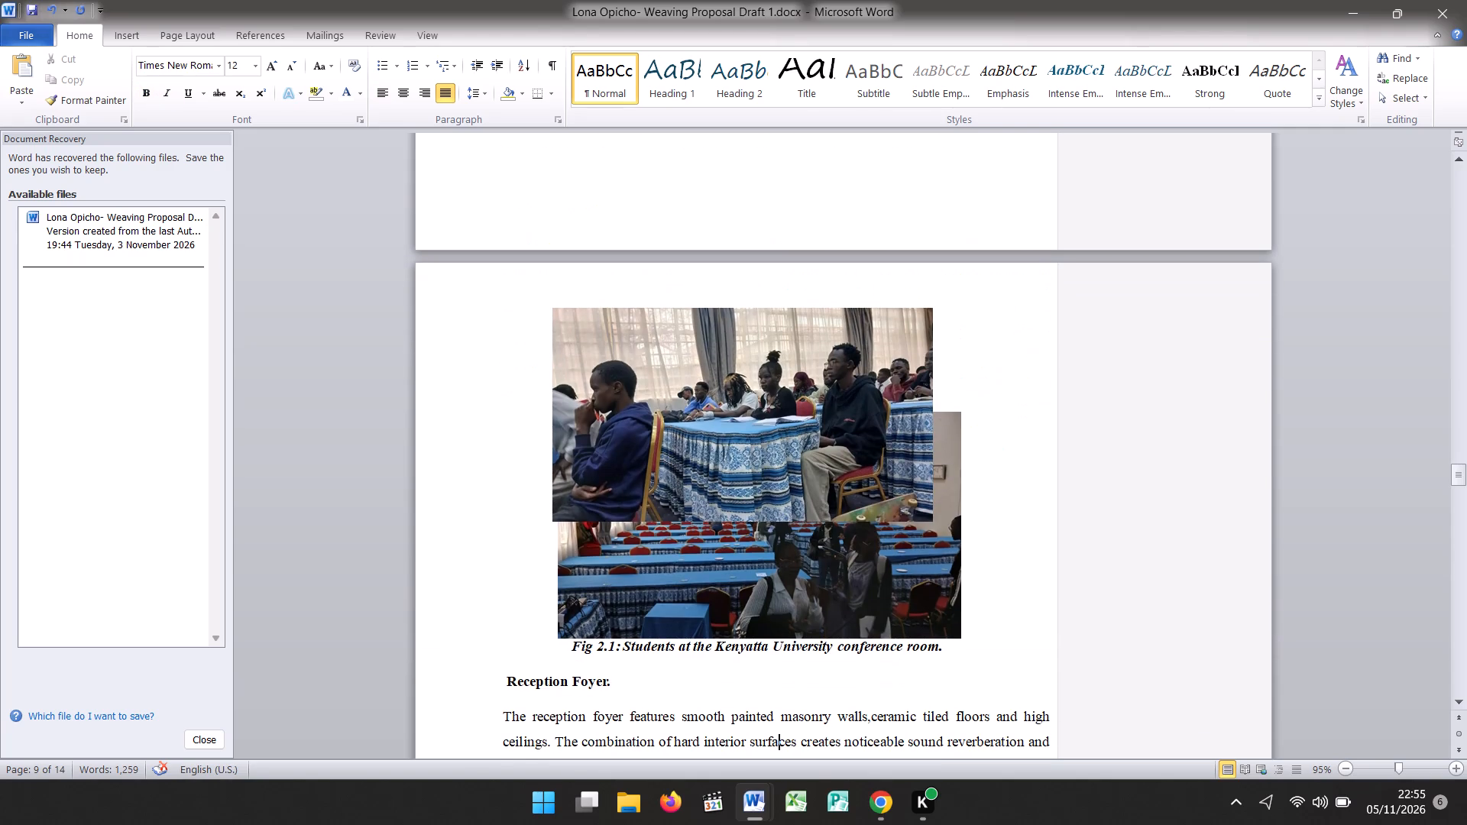
Review the Reception Foyer and conference room passages, with the Fig 2.2 caption and the office photo.
key("Down")
key("Down")
key("Down")
key("Down")
key("Down")
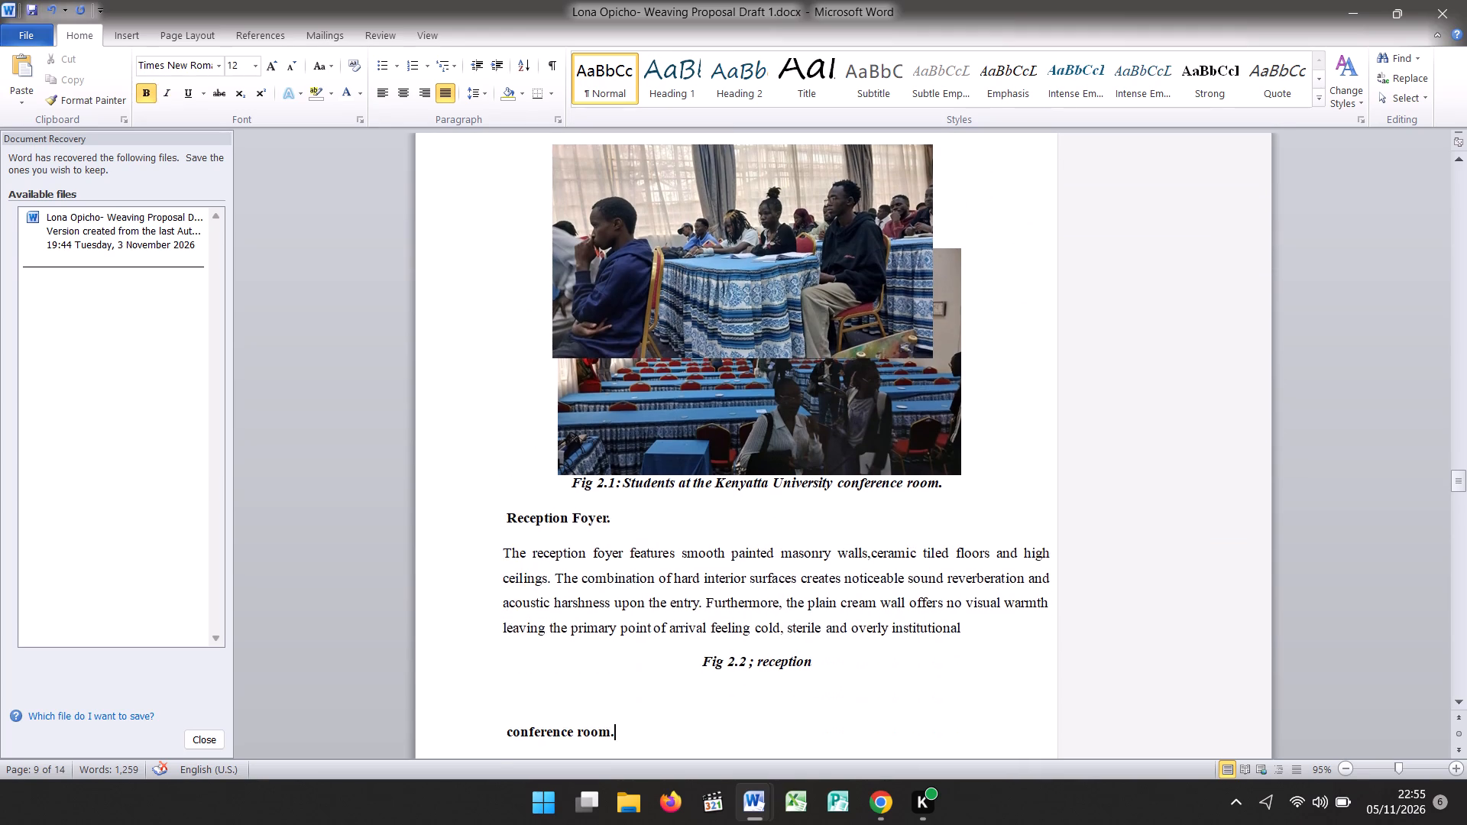
key("Down")
key("Down")
key("Down")
key("Down")
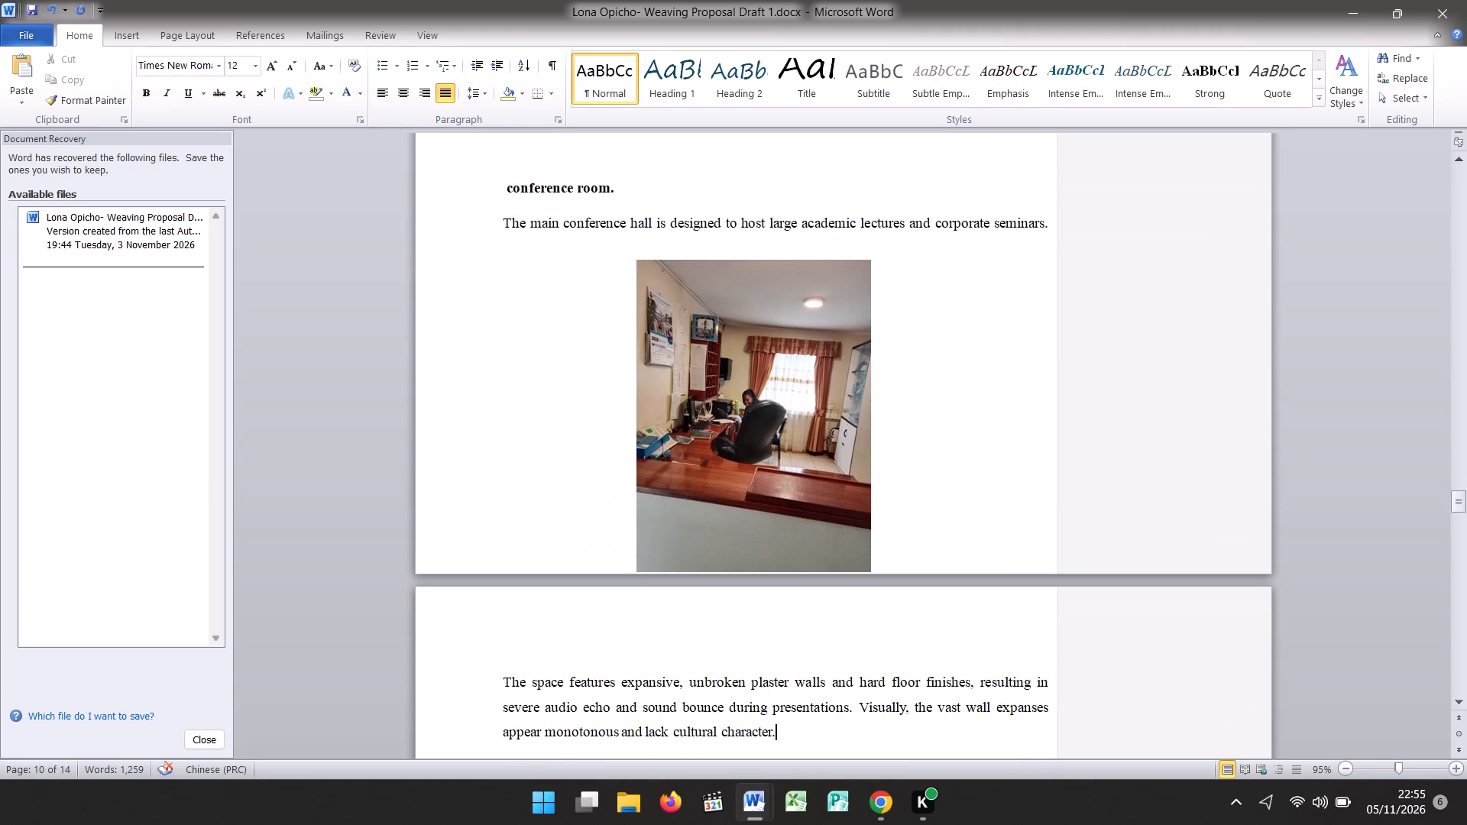
Recheck the pages backwards from the conference room passage to the end of the 1.0 PROJECT BRIEF section.
key("Up")
key("Up")
key("Up")
key("Up")
key("Up")
key("Up")
key("Up")
key("Up")
key("Up")
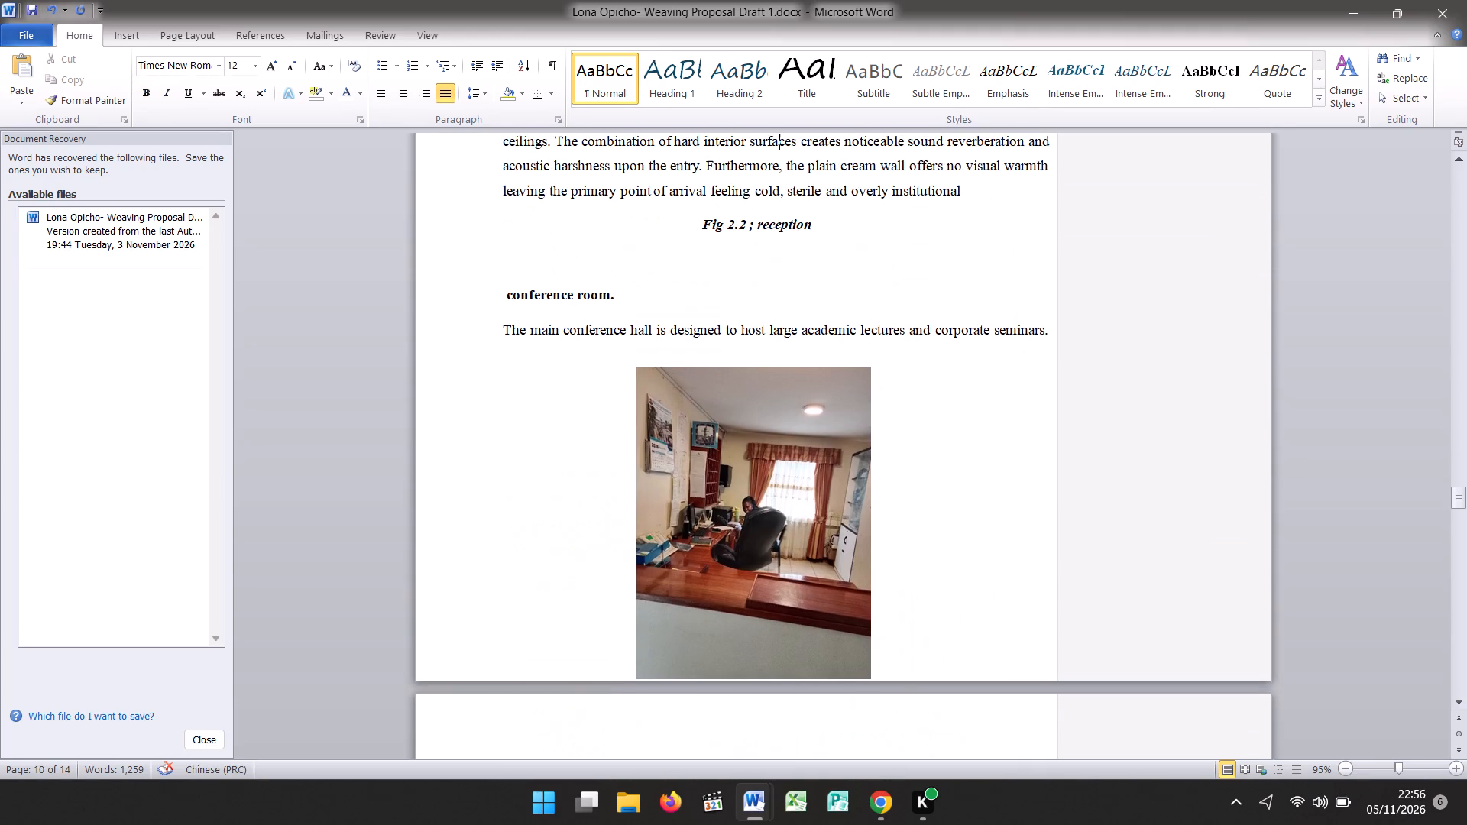
key("Up")
key("Up")
key("Up")
key("Up")
key("Up")
key("Up")
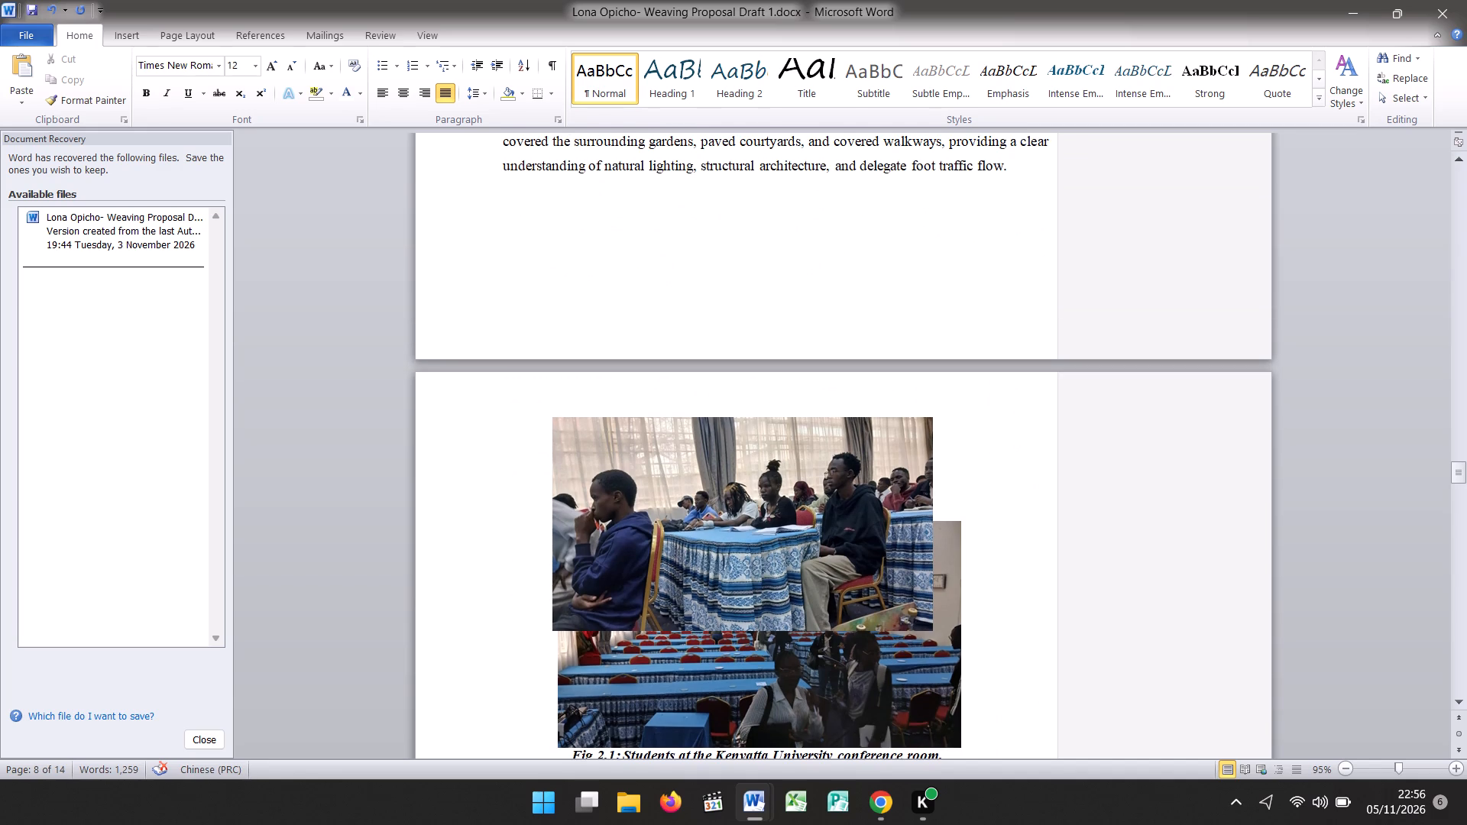
key("Up")
key("Up")
key("Up")
key("Up")
key("Up")
key("Up")
key("Up")
key("Up")
key("Up")
key("Up")
key("Up")
key("Up")
key("Up")
key("Up")
key("Up")
key("Up")
key("Up")
key("Up")
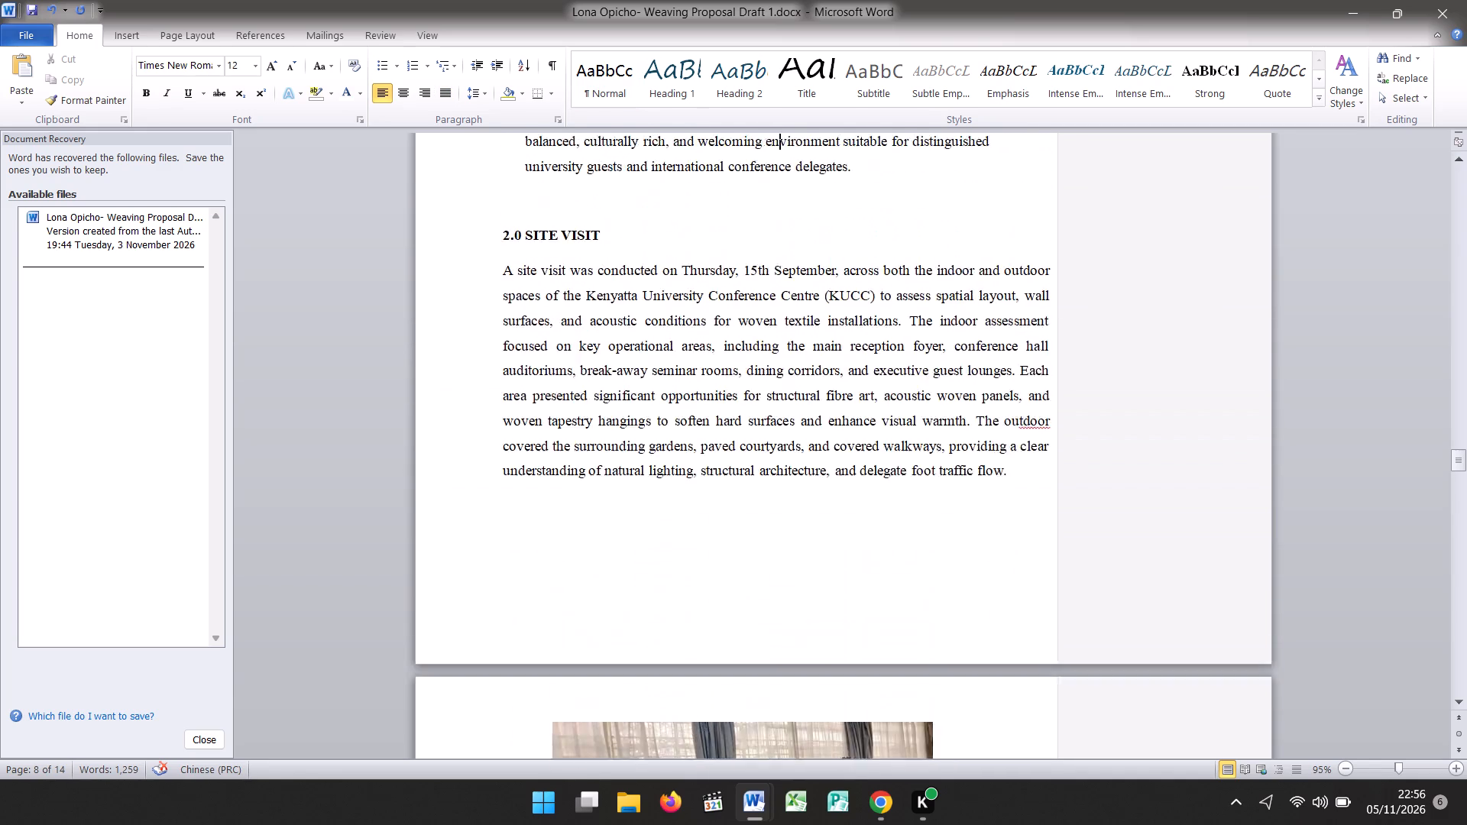
key("Up")
key("Up")
Check the photo and caption placement from 2.0 SITE VISIT through the Reception Foyer to the conference room passage.
key("Down")
key("Down")
key("Down")
key("Down")
key("Down")
key("Down")
key("Down")
key("Down")
key("Down")
key("Down")
key("Down")
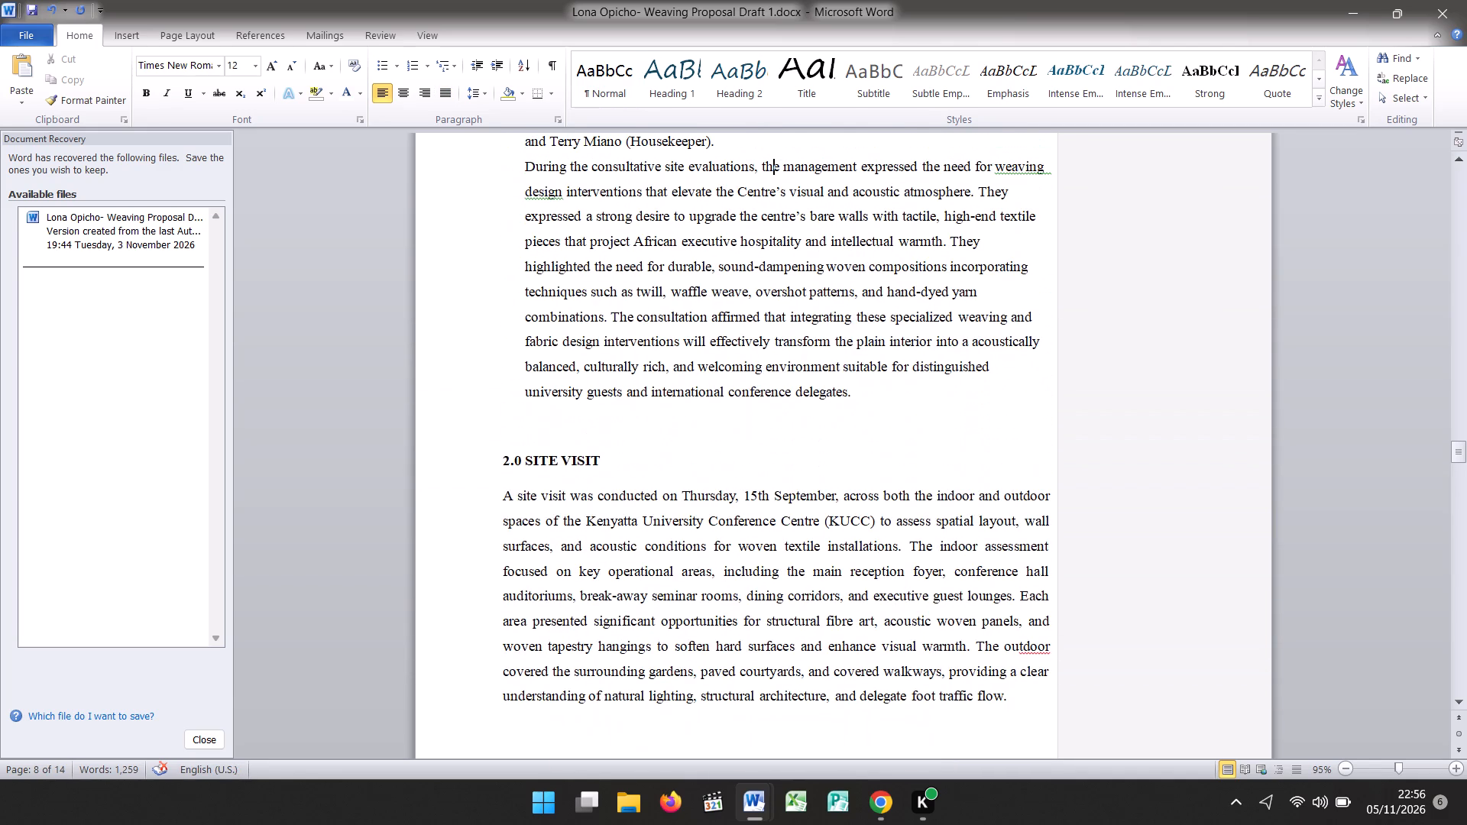
key("Down")
key("Down")
key("Down")
key("Down")
key("Down")
key("Down")
key("Down")
key("Down")
key("Down")
key("Down")
key("Down")
key("Down")
key("Down")
key("Down")
key("Down")
key("Down")
key("Down")
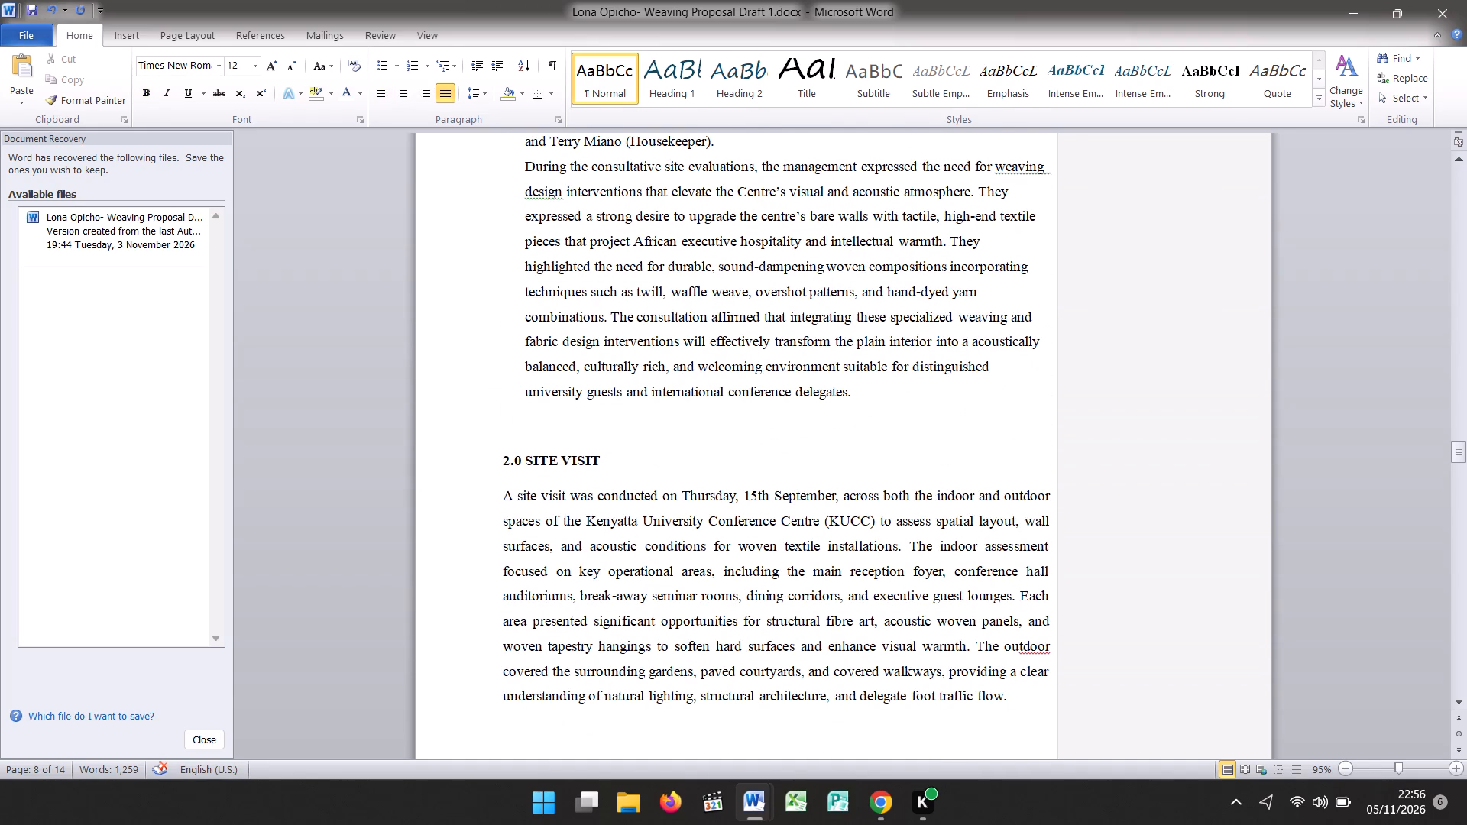
key("Down")
key("Down")
key("Down")
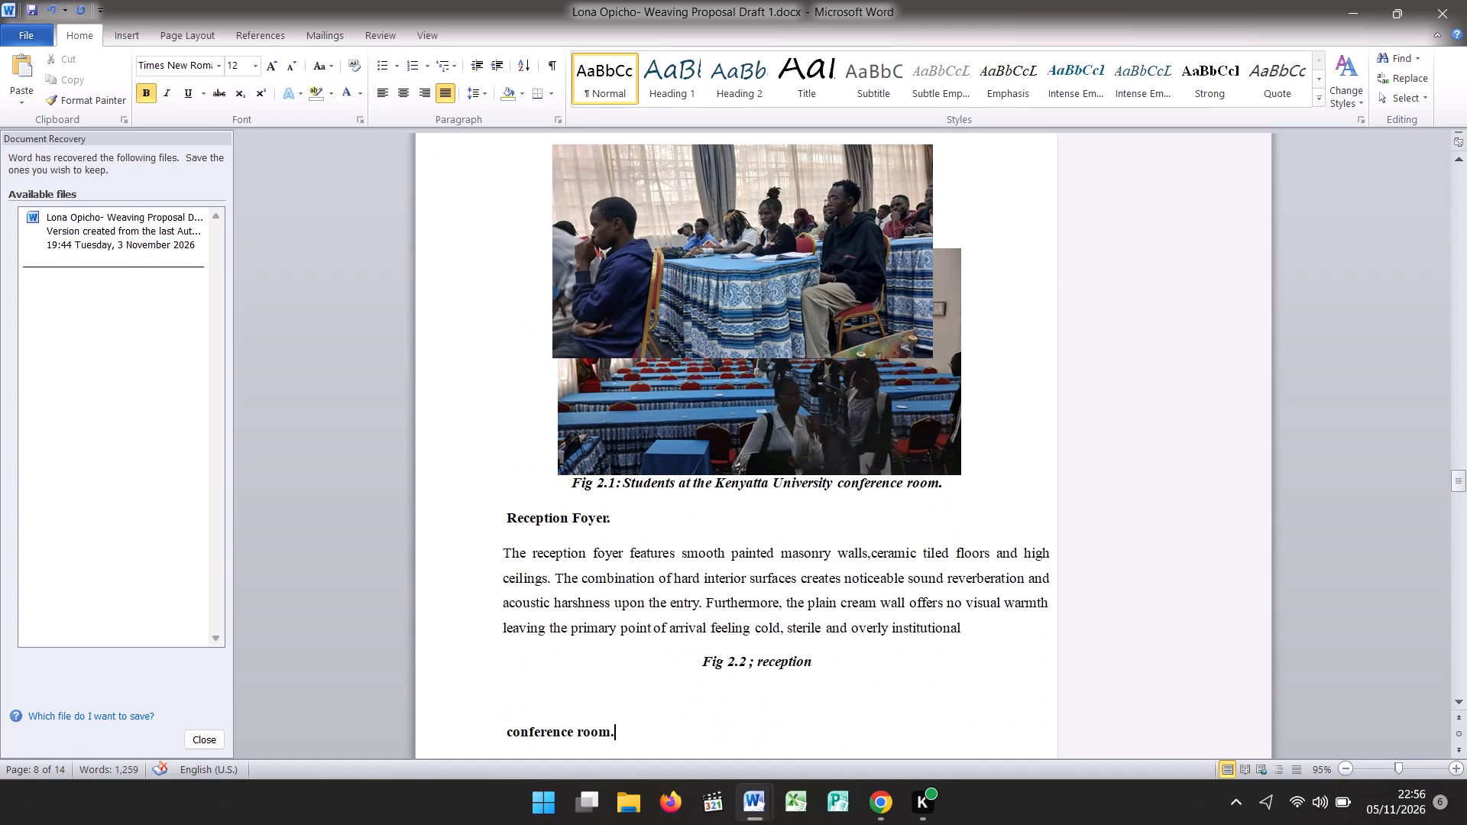
key("Down")
key("Down")
key("Down")
key("Down")
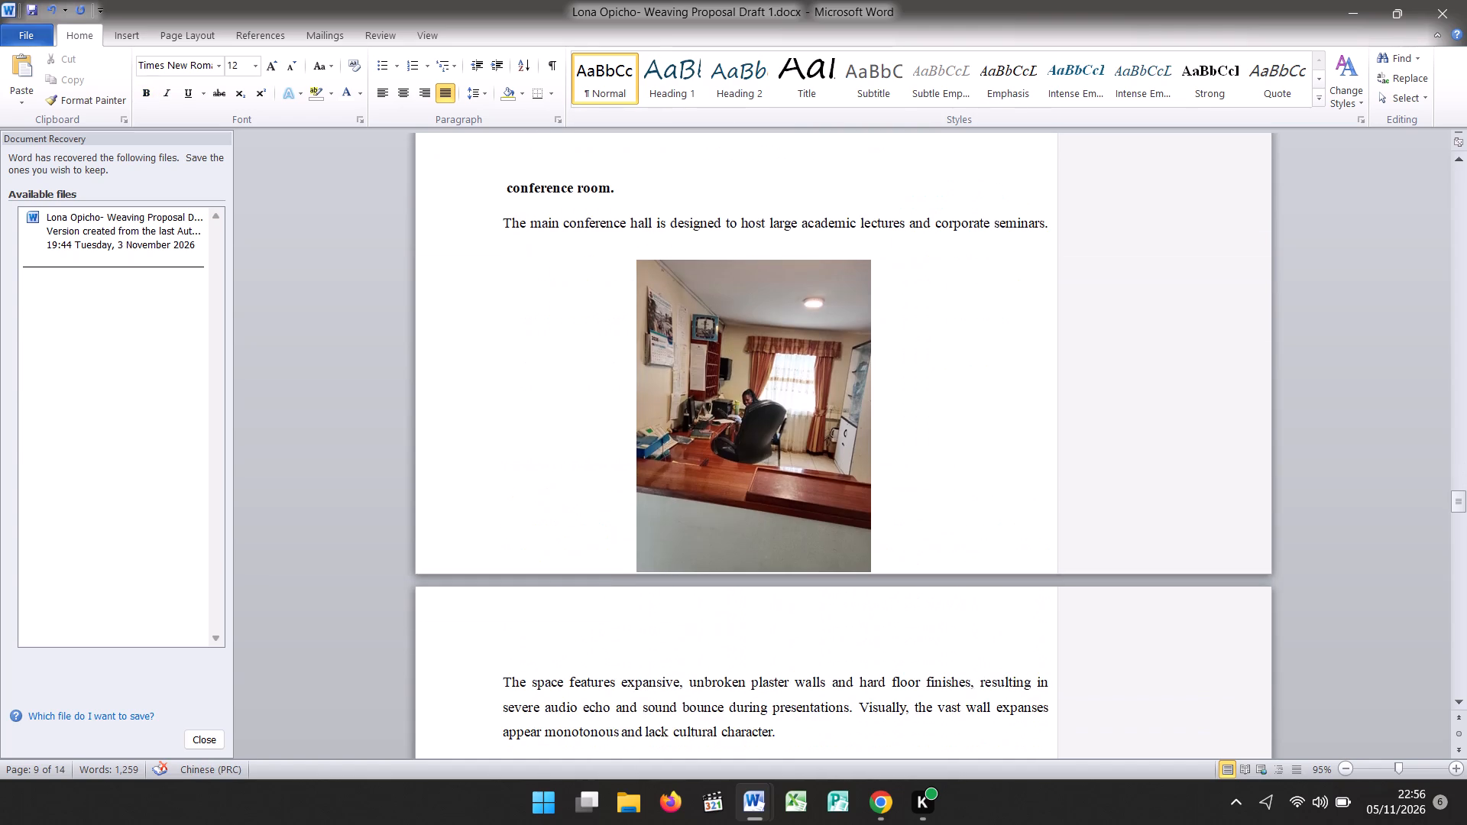
Copy the office photo in the conference room section and paste it at the end of the Reception Foyer paragraph.
left_click(792, 540)
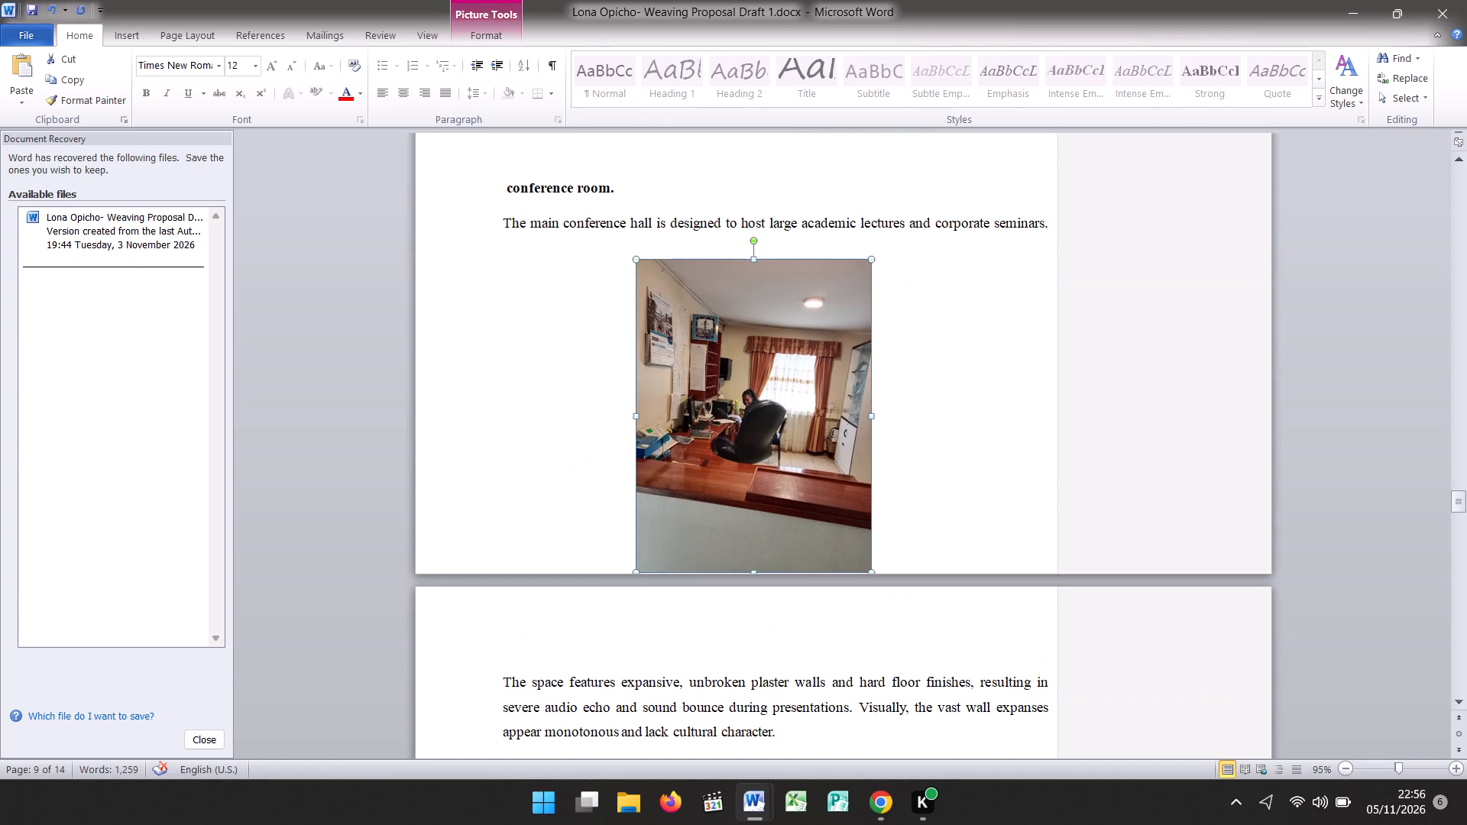
key("ctrl+c")
left_click(907, 526)
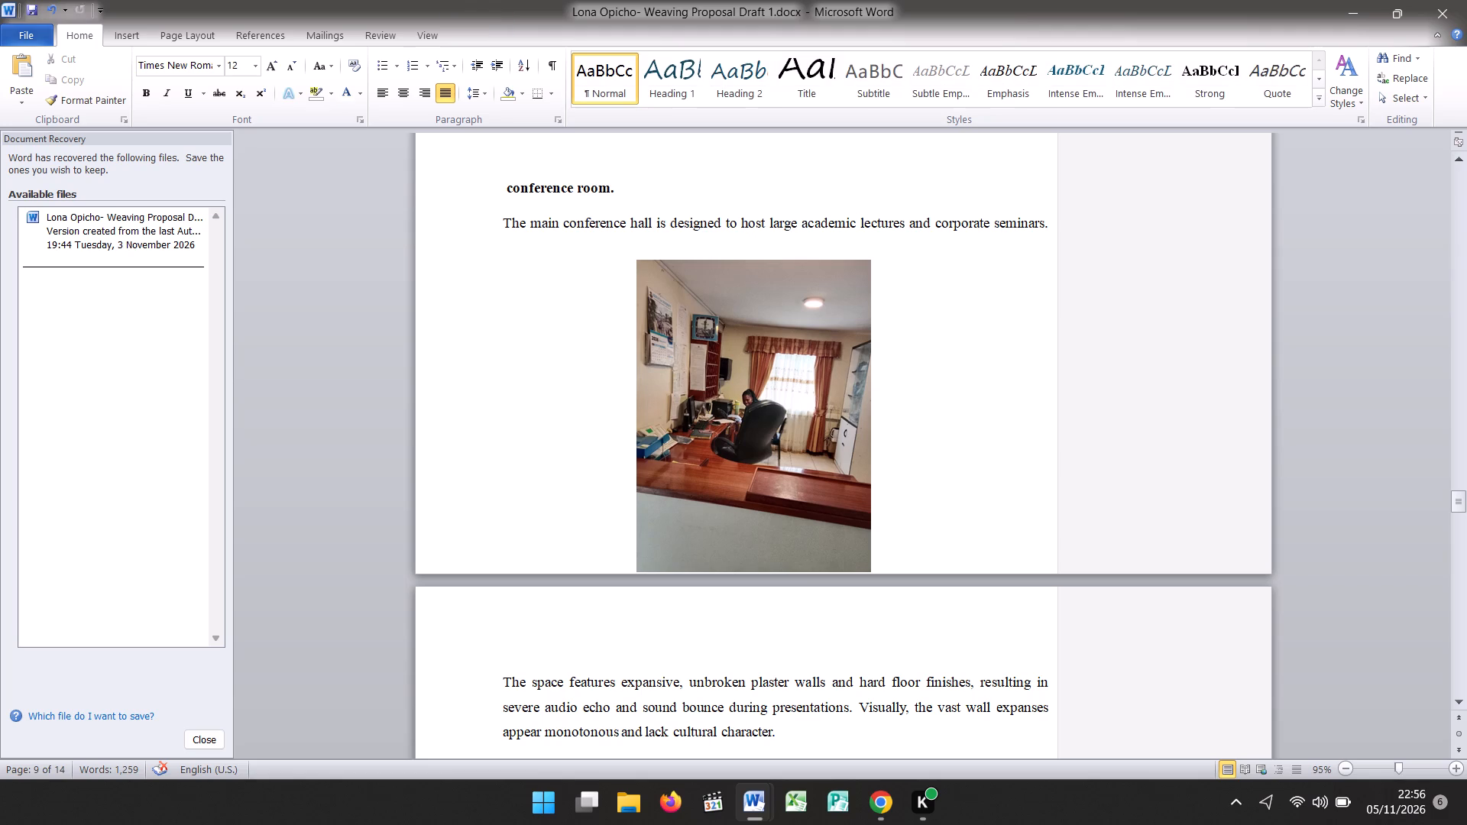
key("Up")
key("Up")
key("Up")
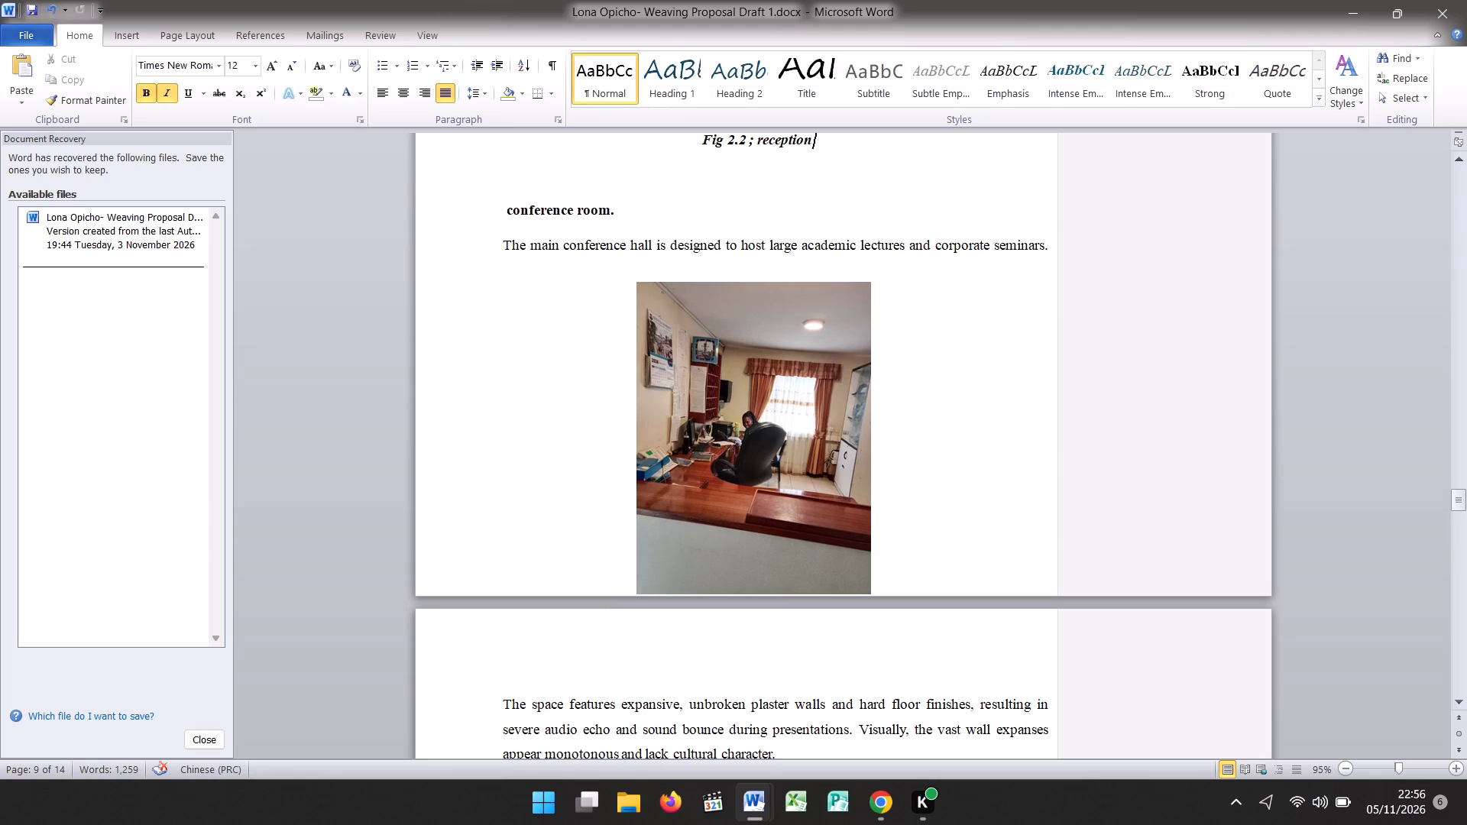
key("Up")
key("Up")
key("Up")
key("Up")
key("Up")
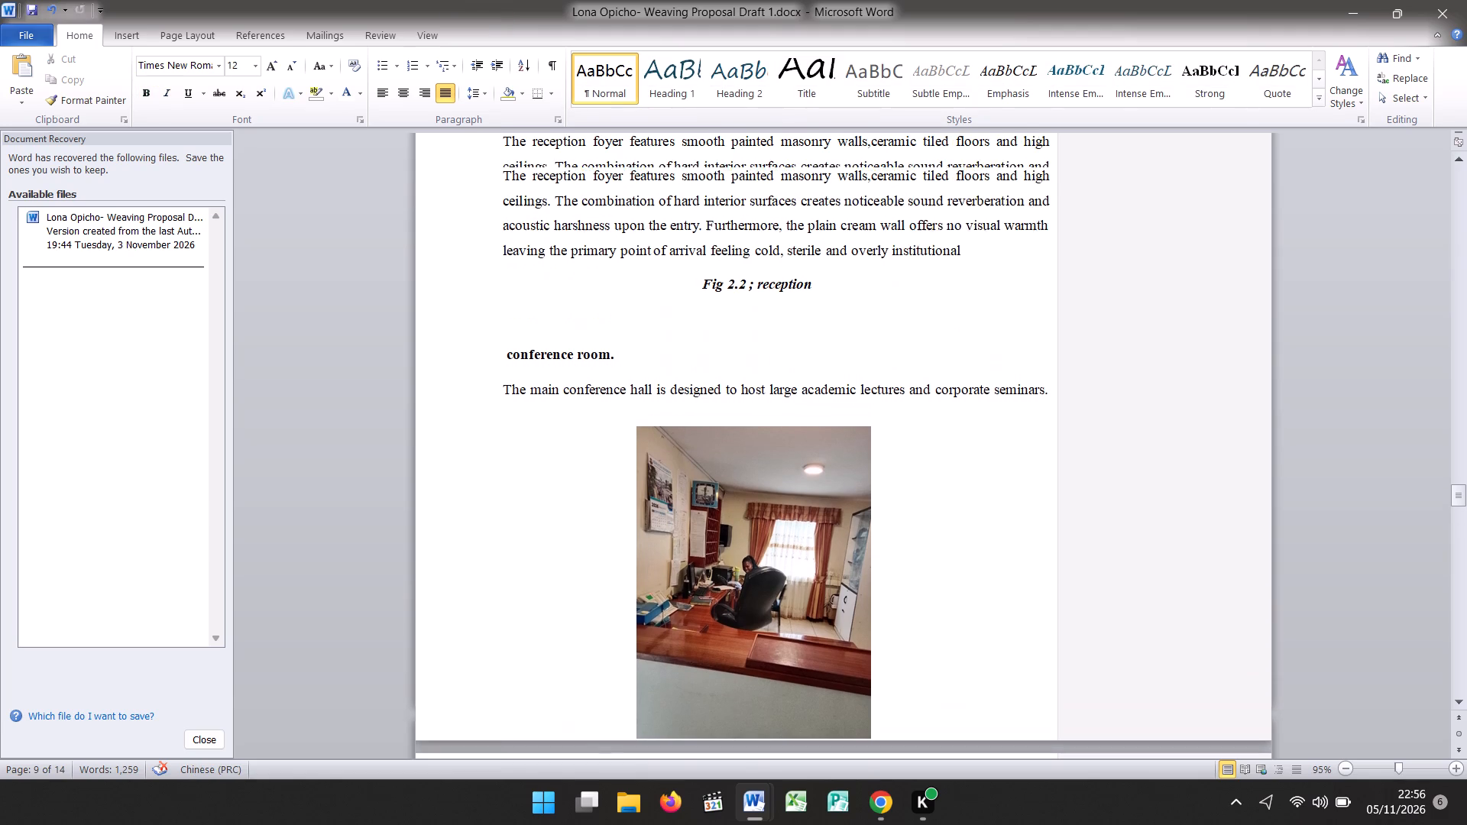
key("Up")
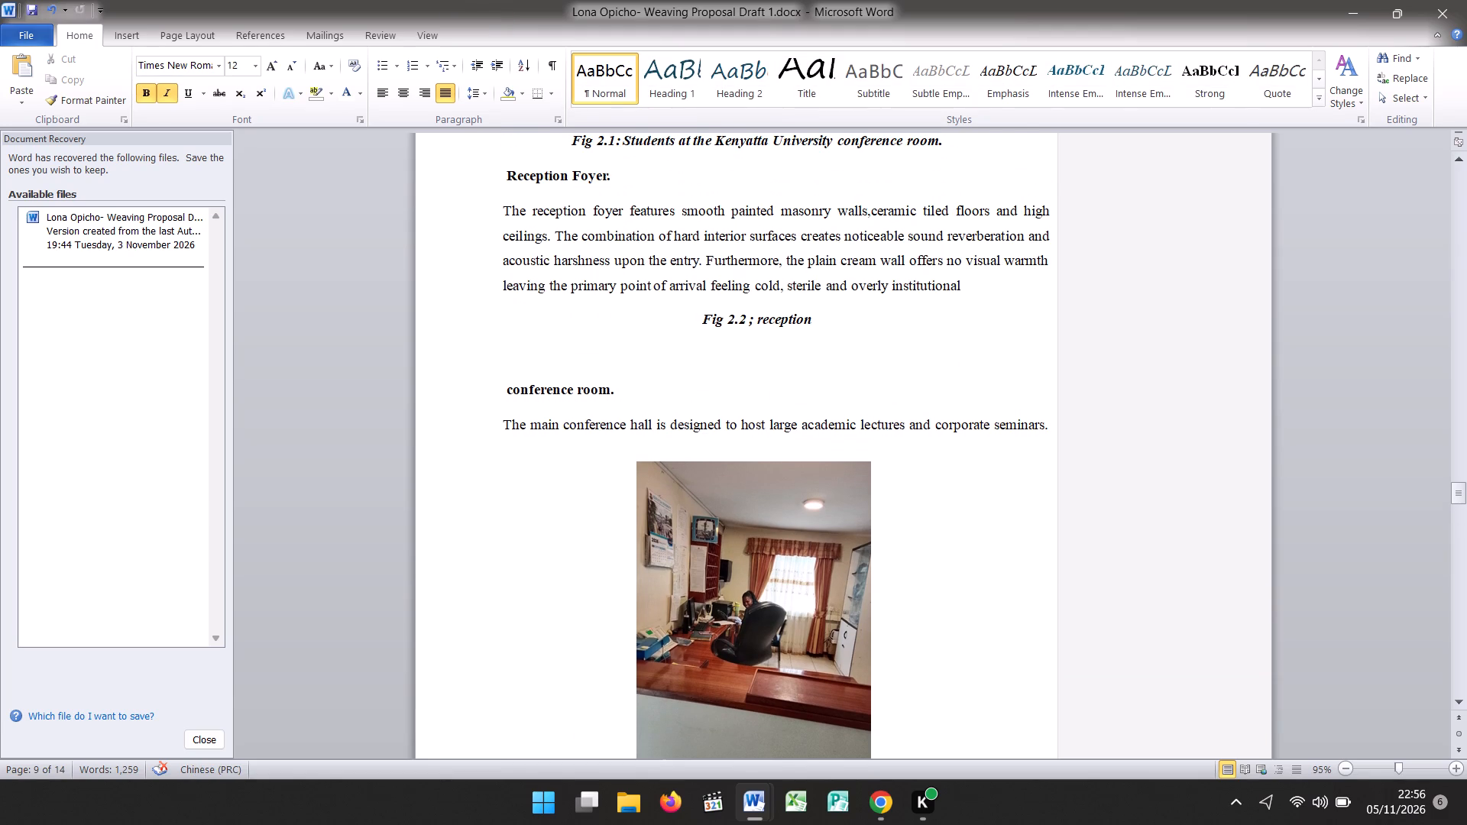
left_click(970, 283)
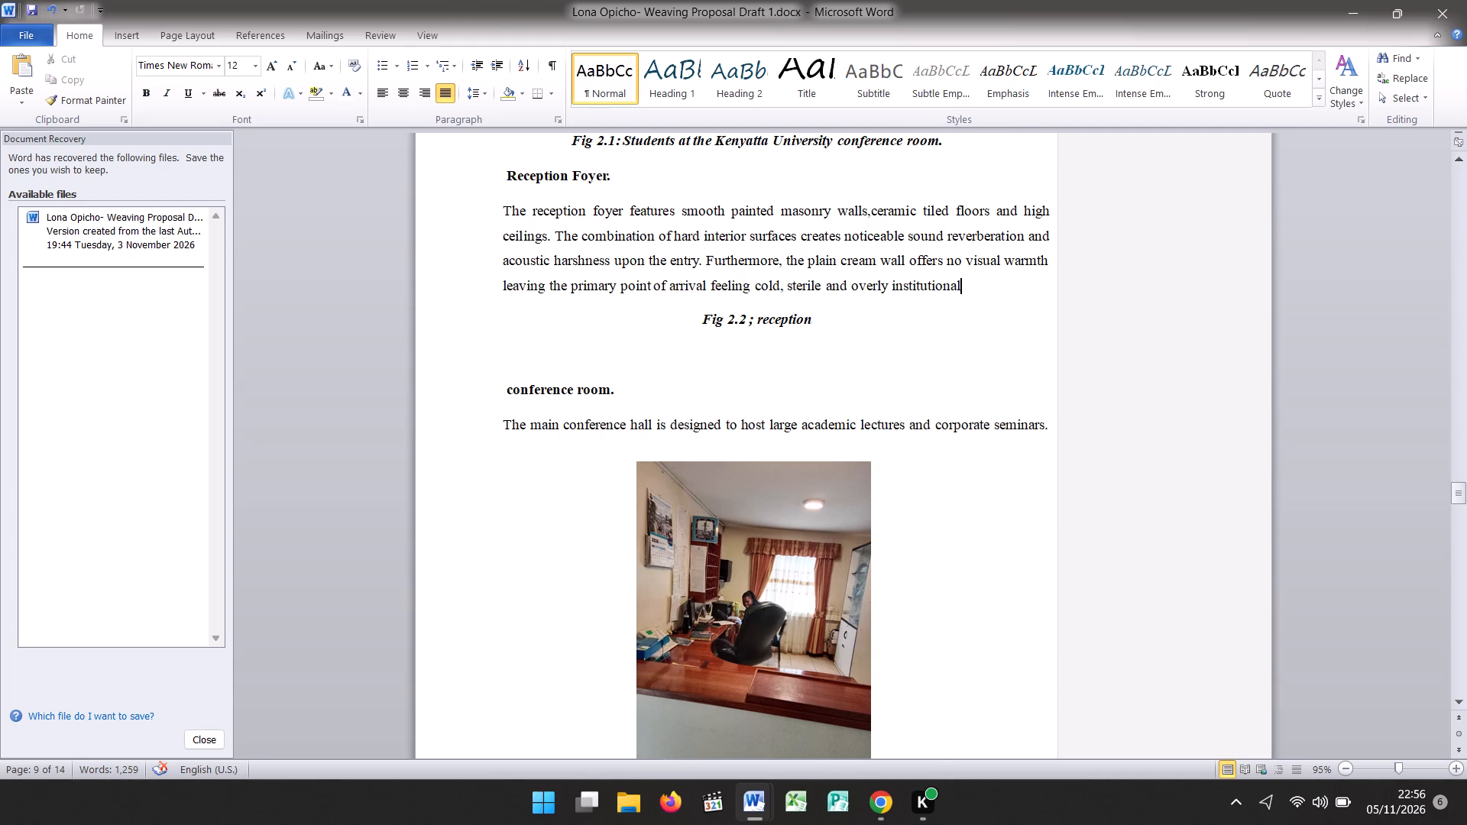
key("ctrl+v")
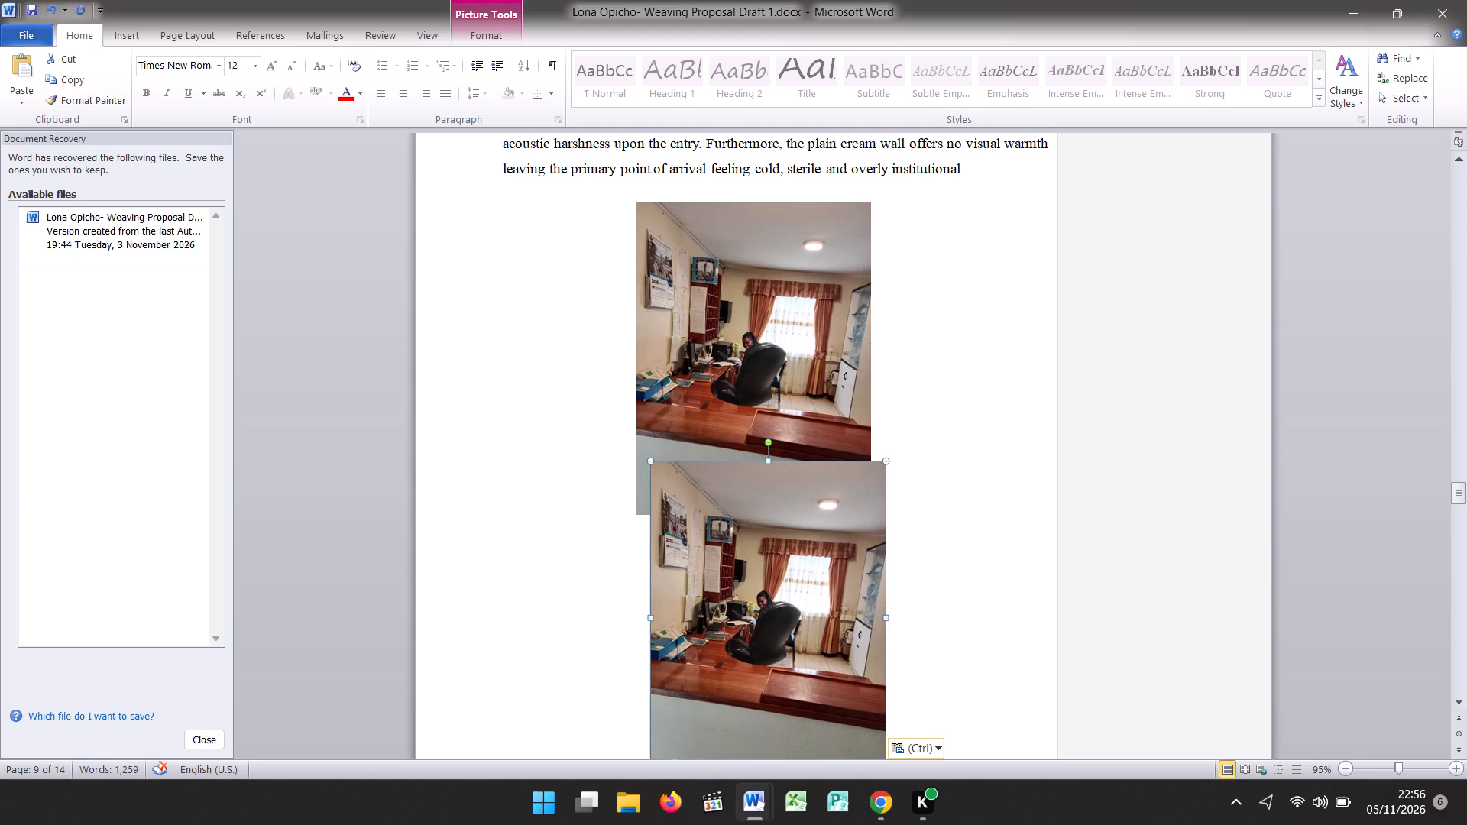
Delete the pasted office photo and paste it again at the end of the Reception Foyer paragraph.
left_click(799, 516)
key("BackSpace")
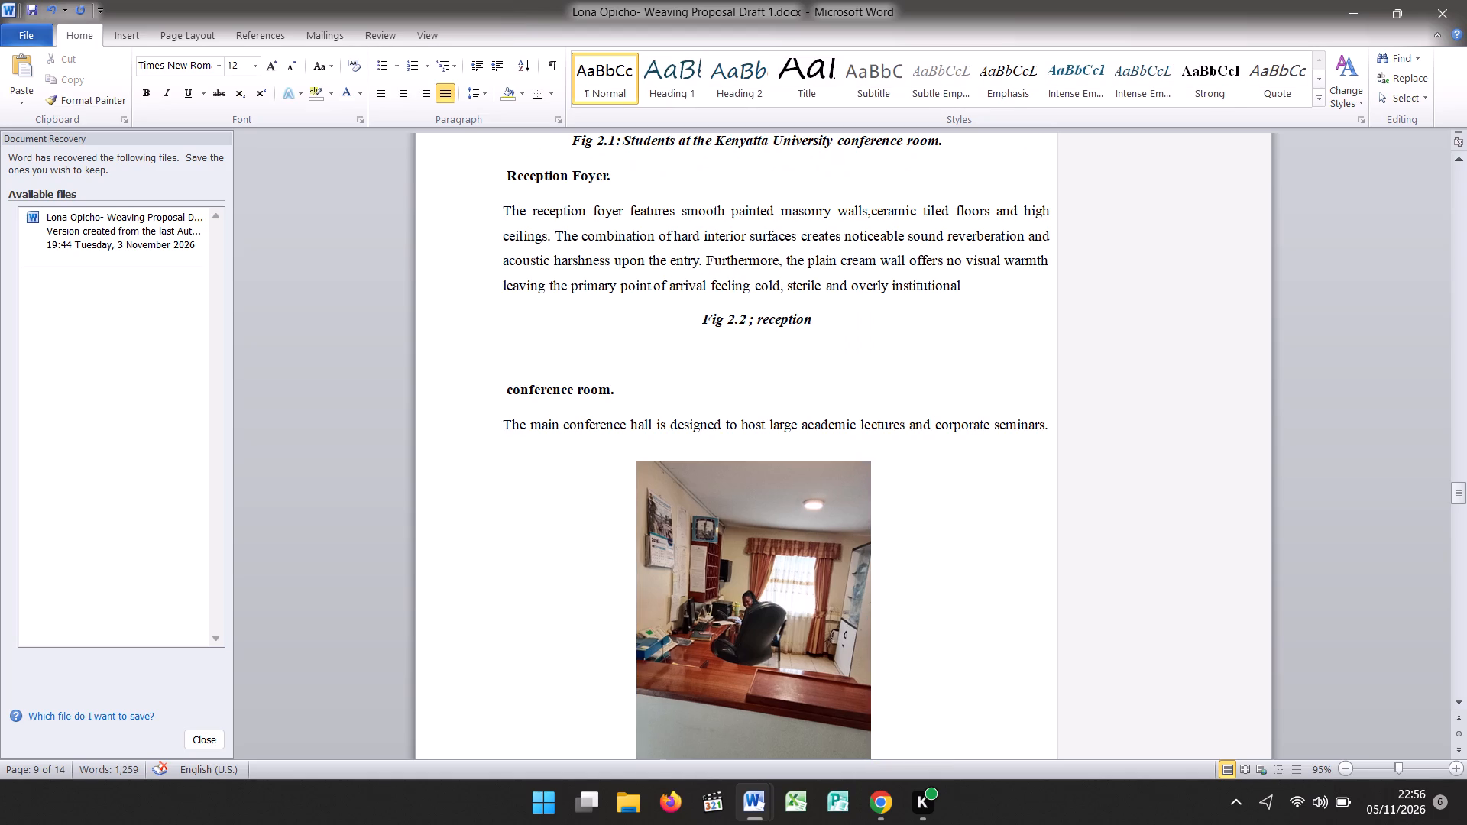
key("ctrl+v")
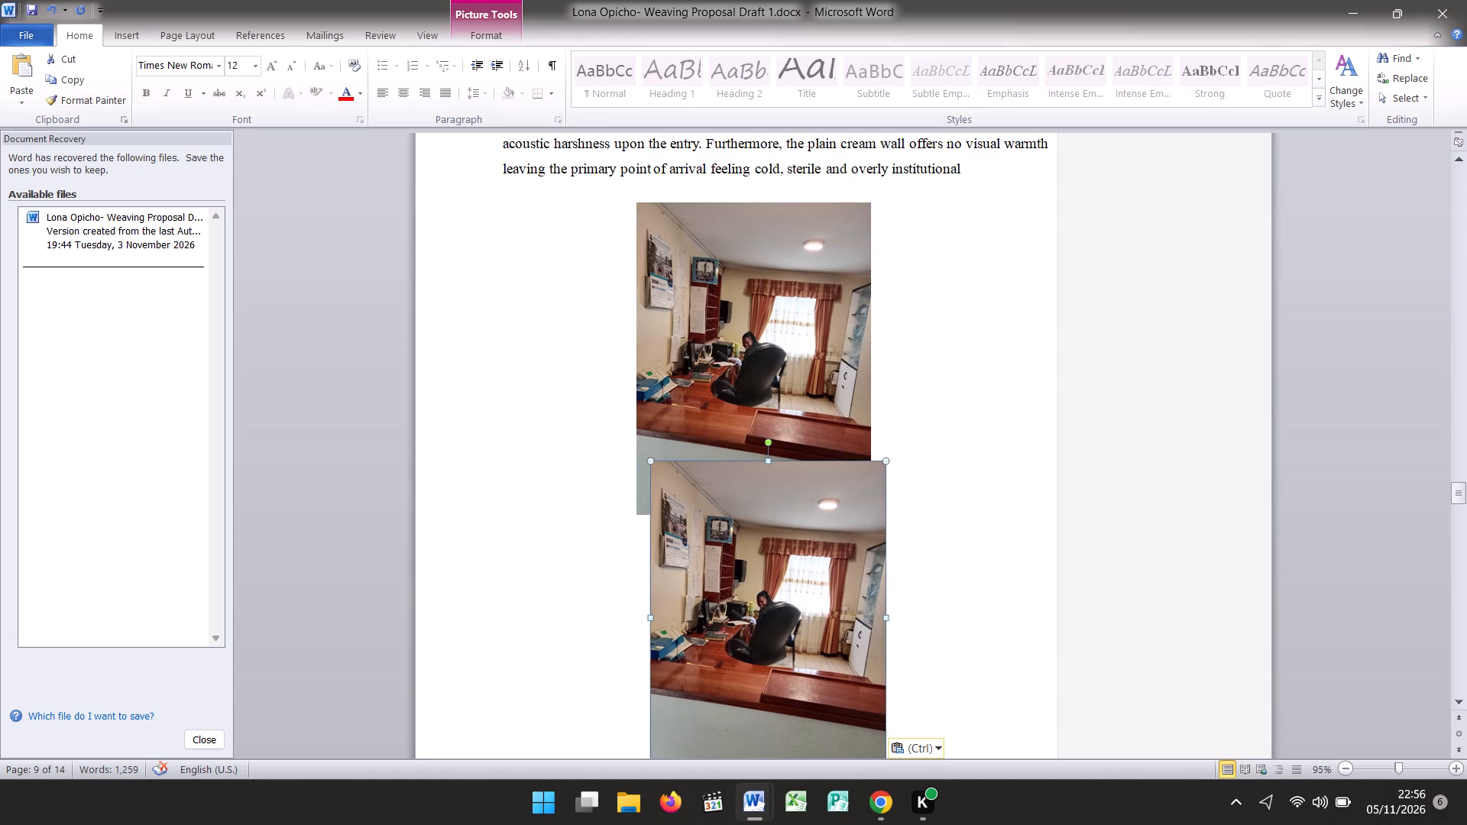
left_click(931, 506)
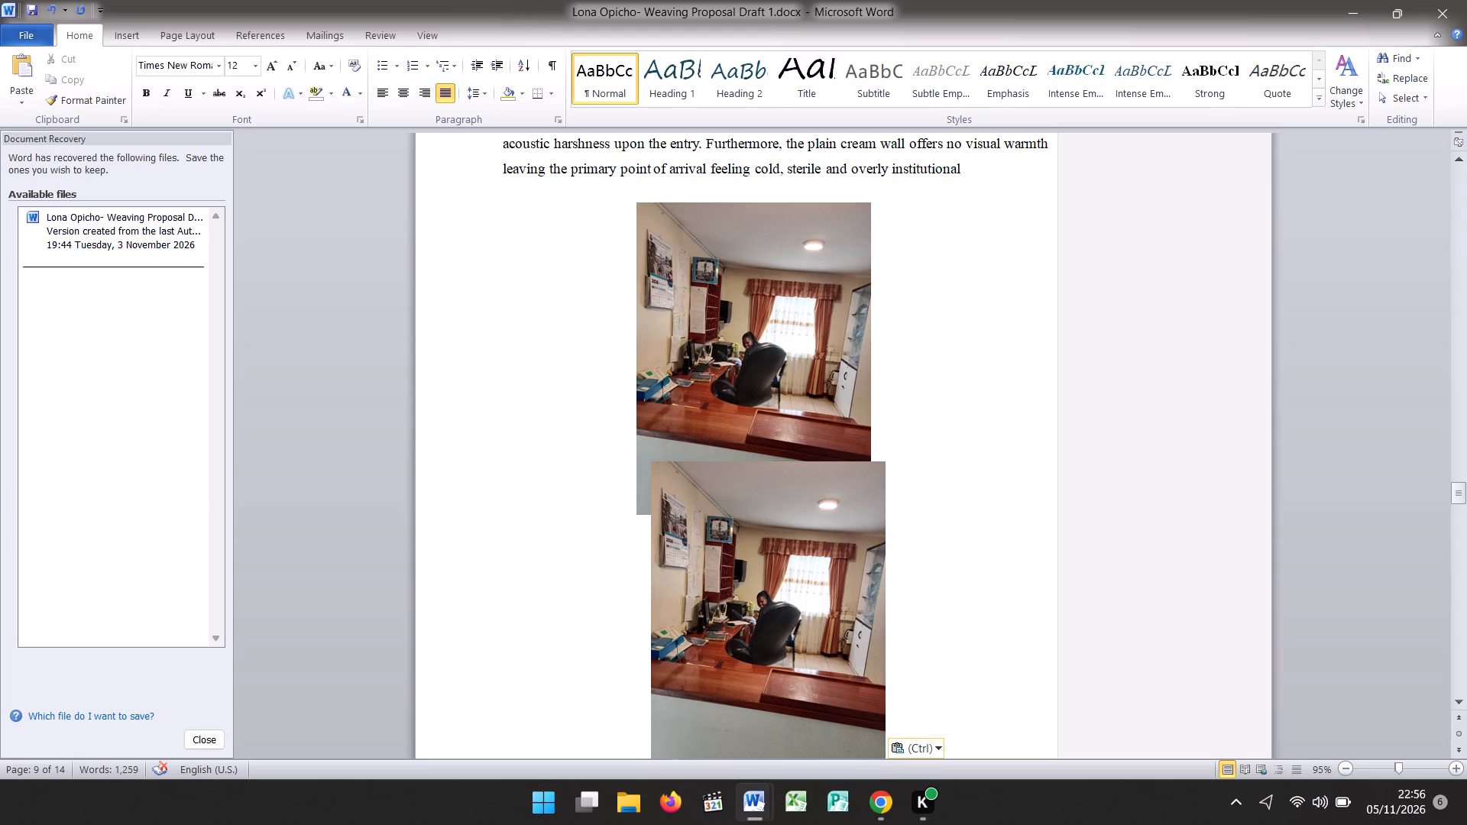
Examine how the two office photos and the Fig 2.2 caption are placed after the Reception Foyer paragraph.
key("Down")
key("Down")
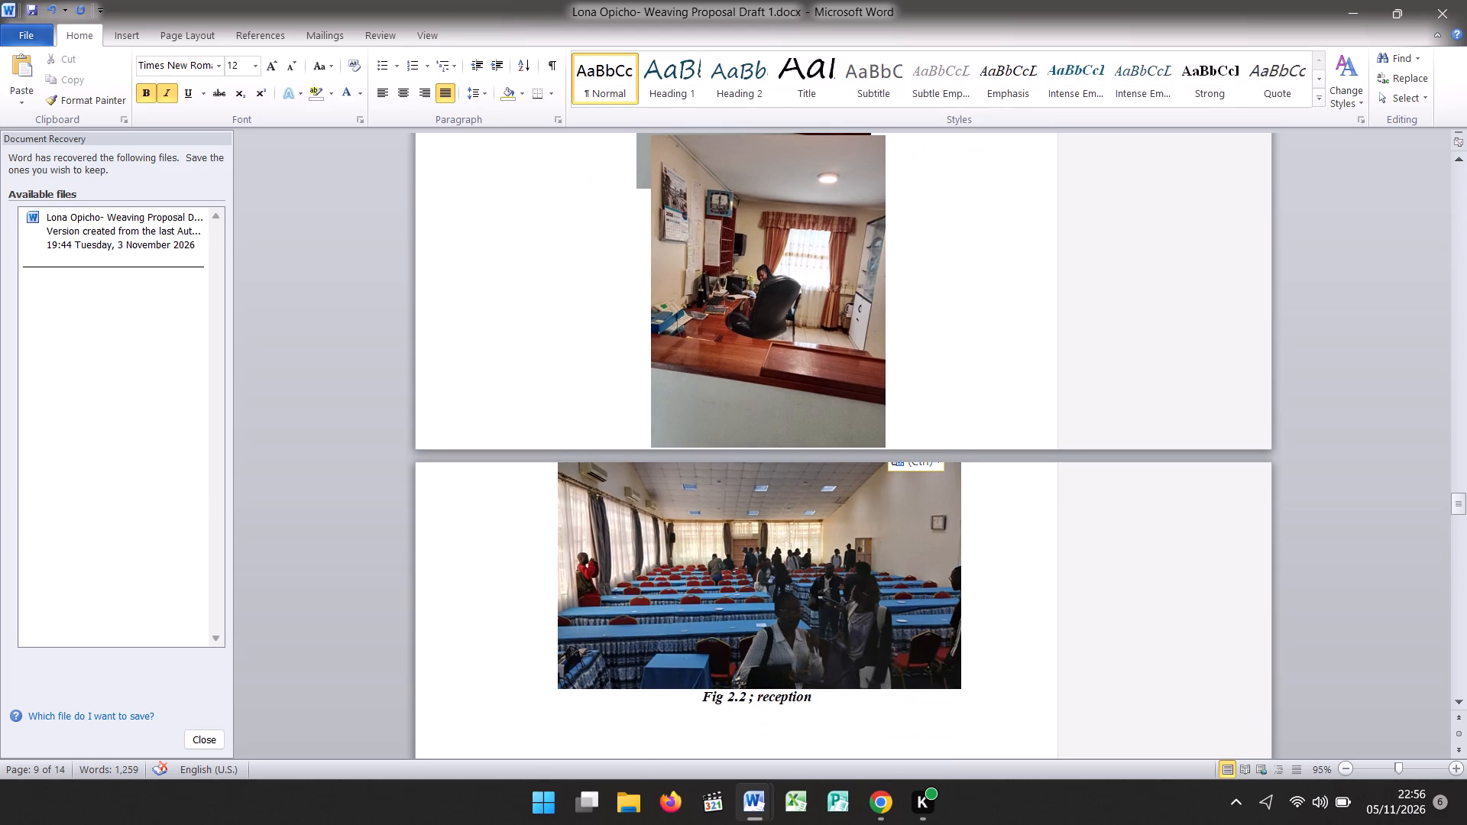
key("Up")
key("Up")
key("Up")
key("Up")
key("Up")
key("Up")
key("Up")
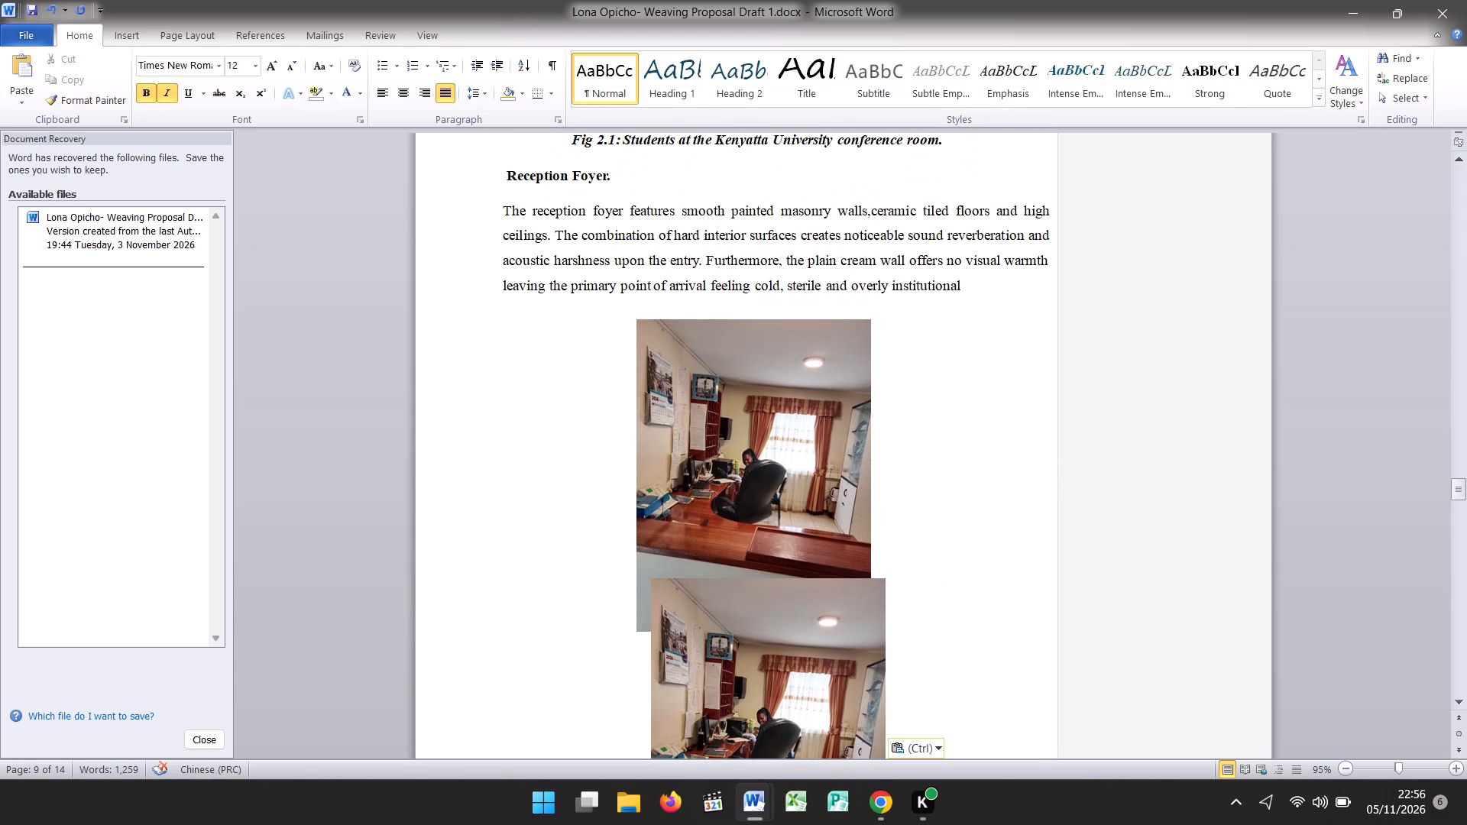
Move the conference hall photo from above the Fig 2.2 caption down to between the conference room paragraph and the Fig 2.3 caption.
key("Down")
key("Down")
key("Down")
key("Down")
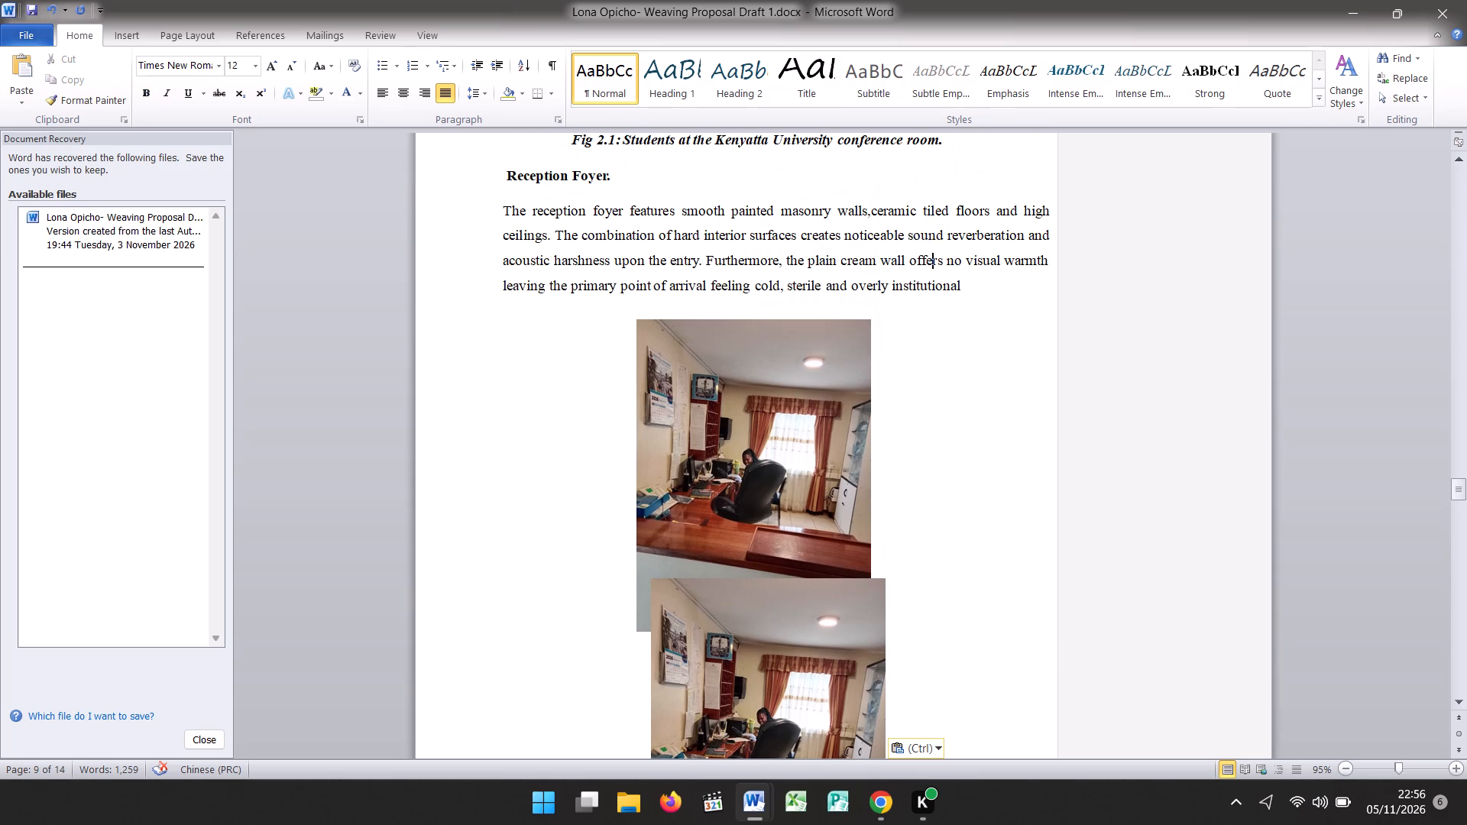
key("Down")
key("Down")
key("Down")
key("Down")
key("Down")
key("Down")
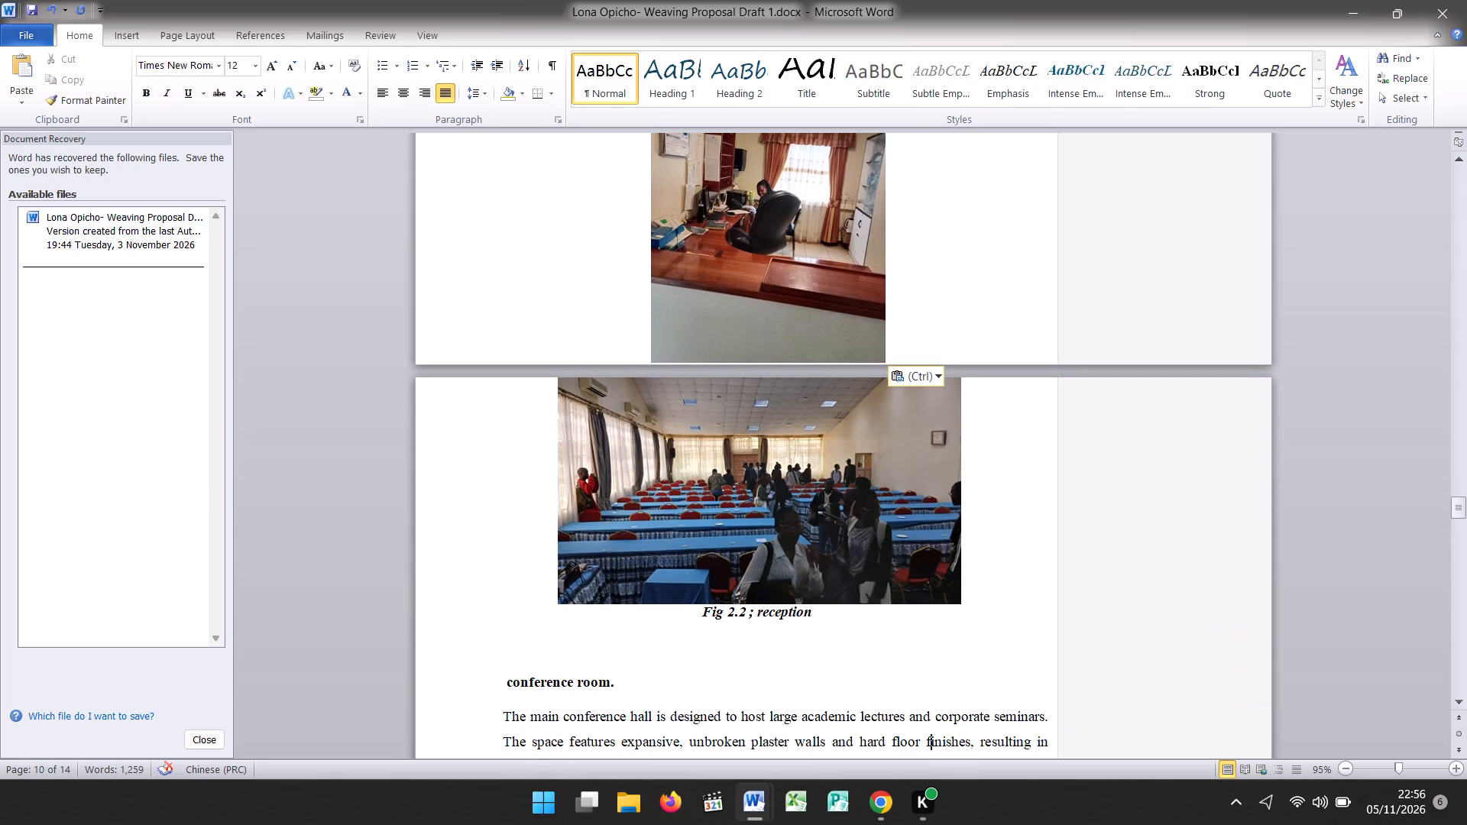
key("Down")
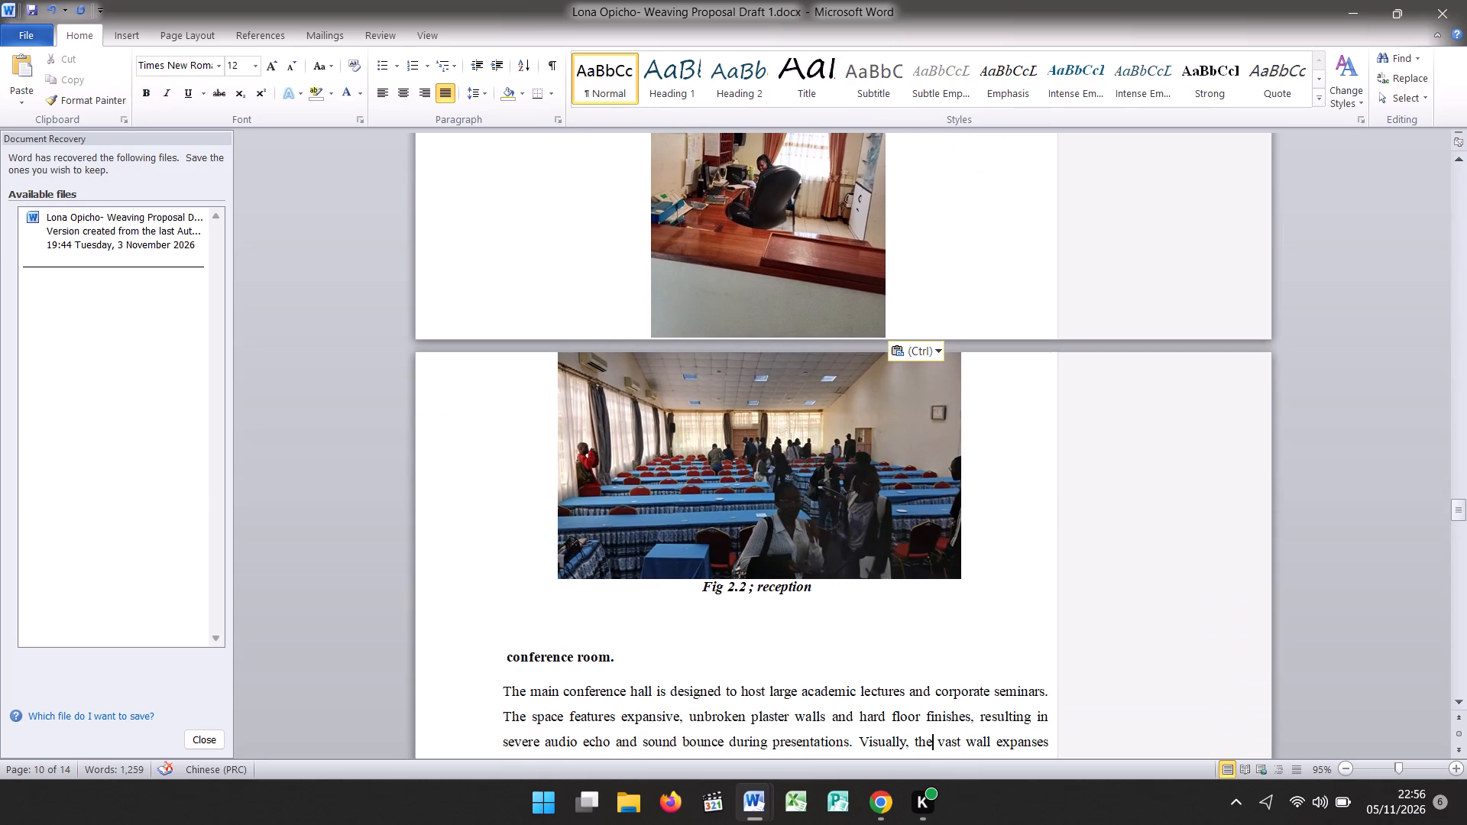
key("Down")
key("Down")
key("Down")
key("Down")
key("Down")
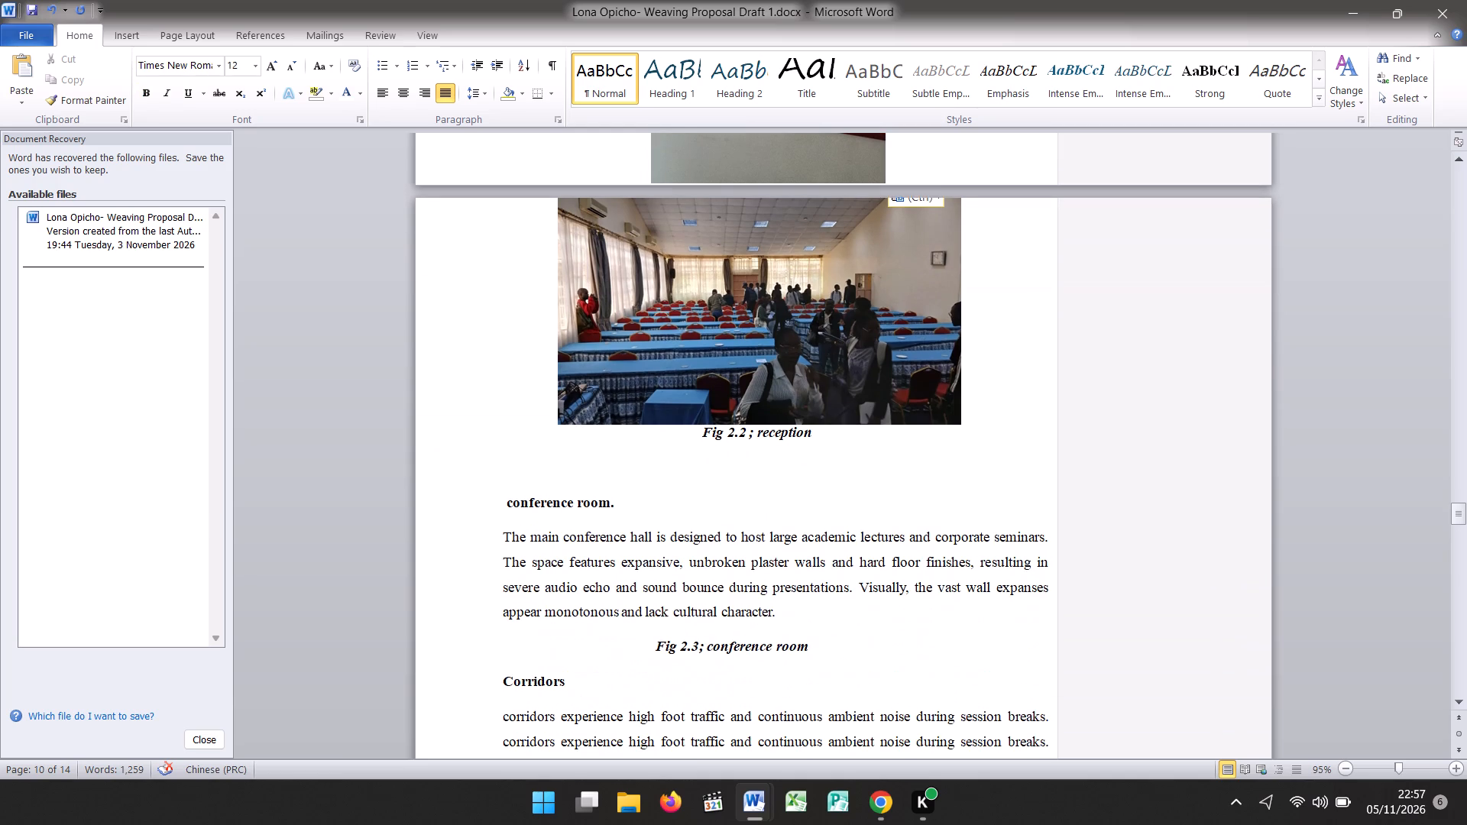
double_click(889, 363)
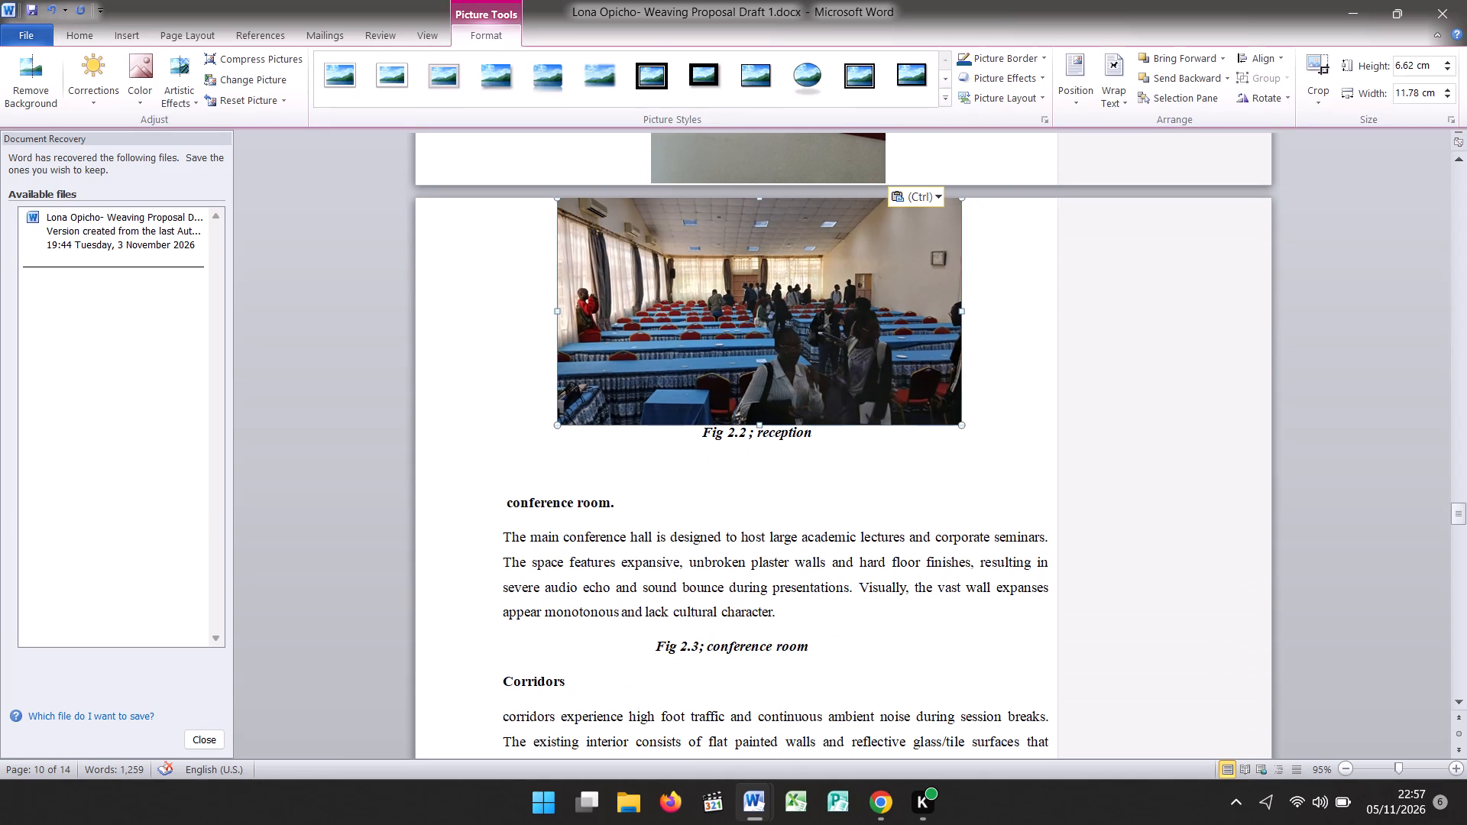
key("Down")
key("Down")
key("Down")
key("Down")
key("Down")
key("Down")
key("Down")
key("Down")
key("Down")
key("Down")
key("Down")
key("Down")
key("Down")
key("Down")
key("Down")
key("Down")
key("Down")
key("Down")
key("Down")
key("Down")
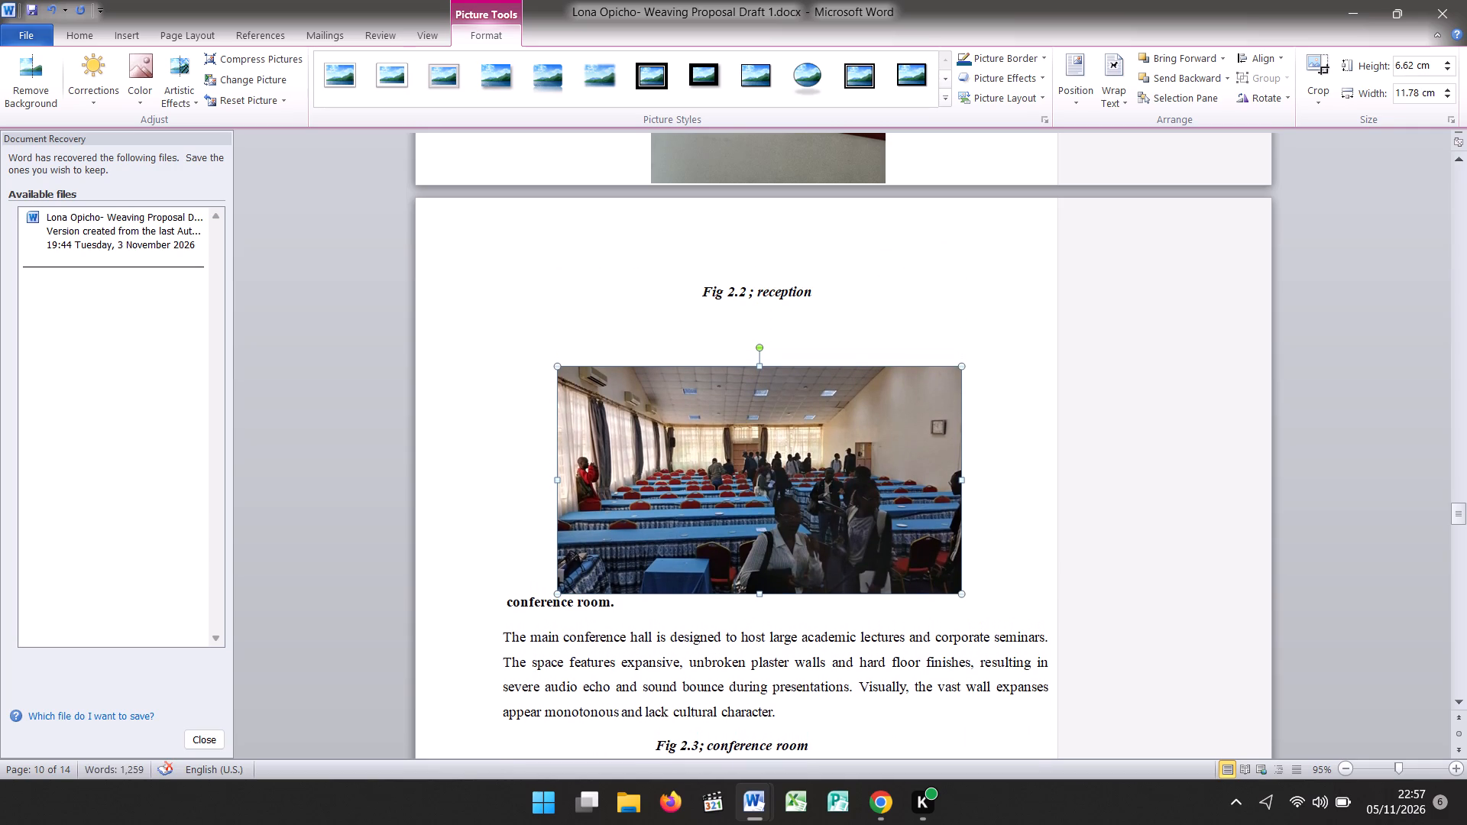
key("Down")
key("Down")
key("Down")
key("Down")
key("Down")
key("Down")
key("Down")
key("Down")
key("Down")
key("Down")
key("Down")
key("Down")
key("Down")
key("Down")
key("Down")
key("Down")
key("Down")
key("Down")
key("Down")
key("Down")
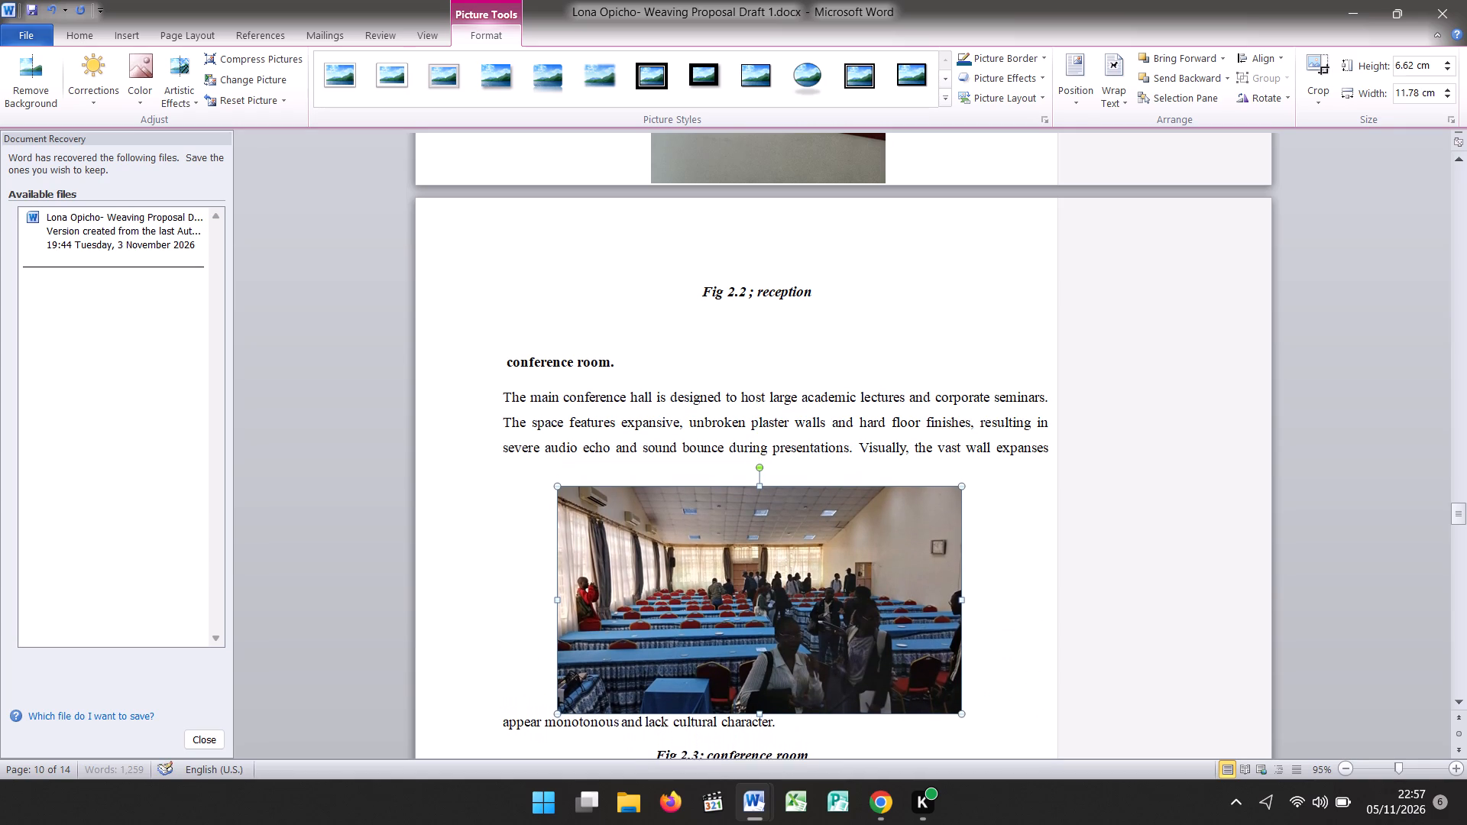
key("Down")
key("Down")
key("Down")
key("Down")
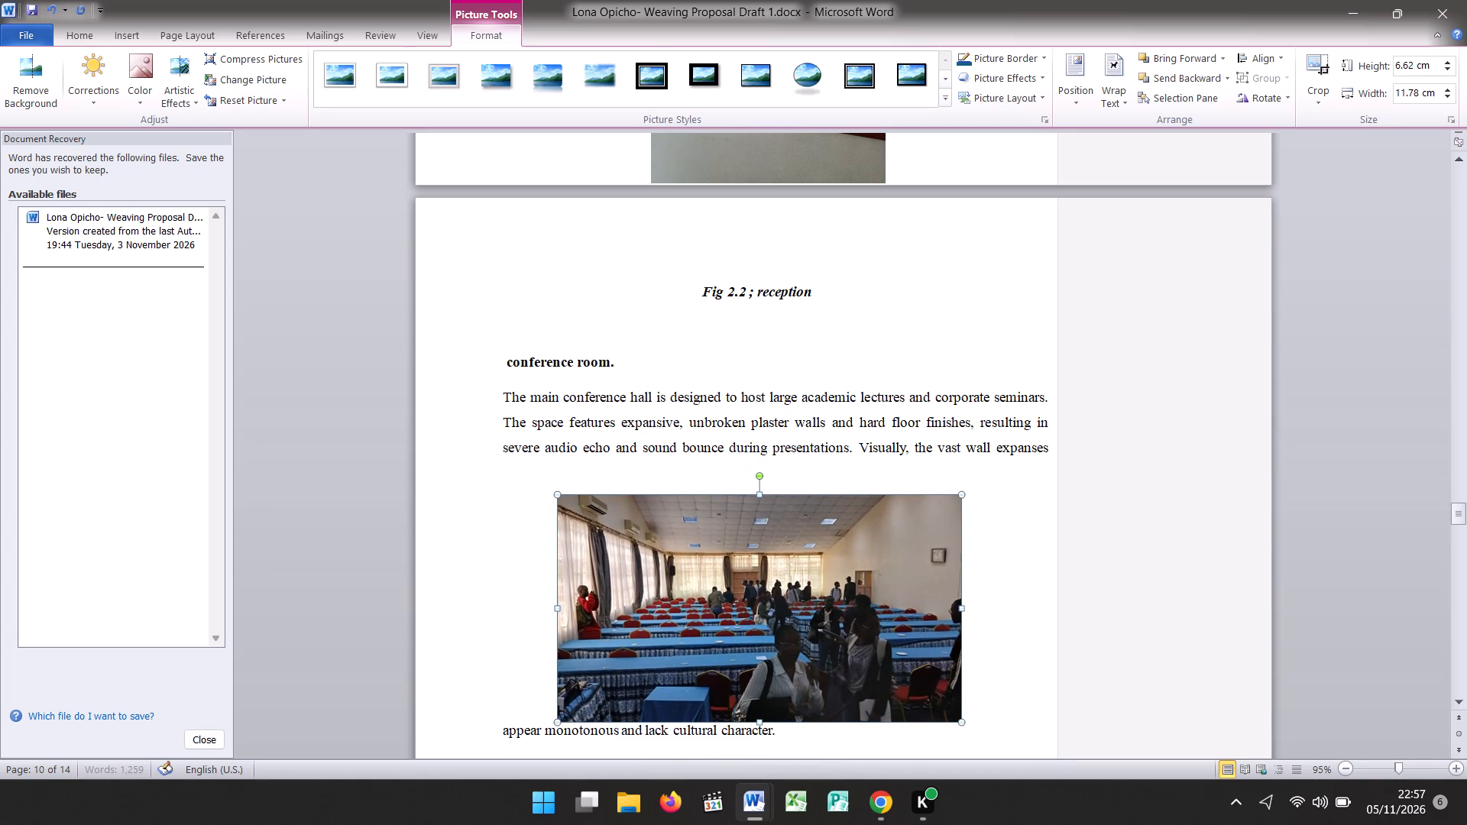
key("Down")
key("Down")
key("Down")
key("Down")
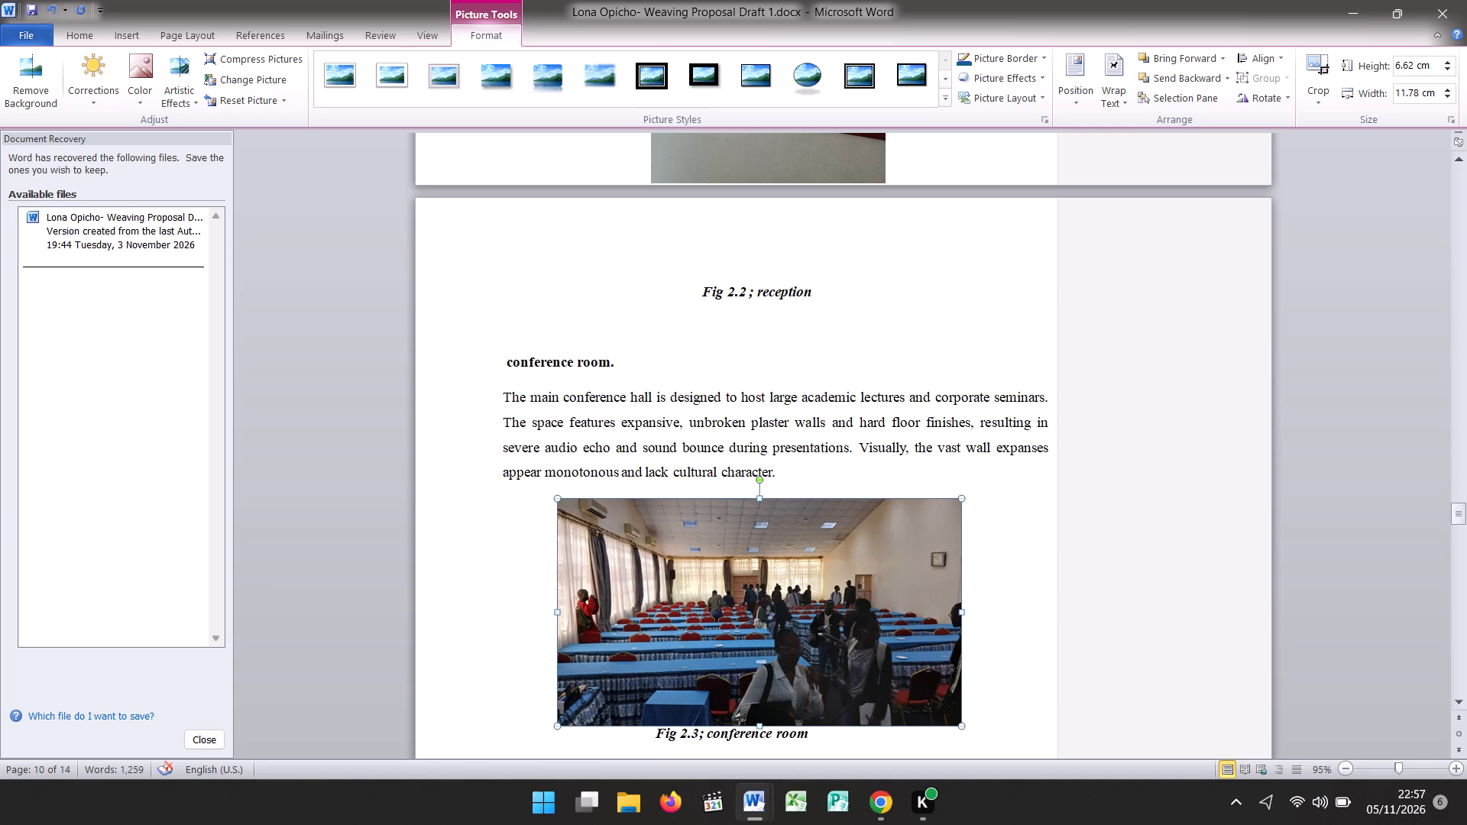
left_click(999, 496)
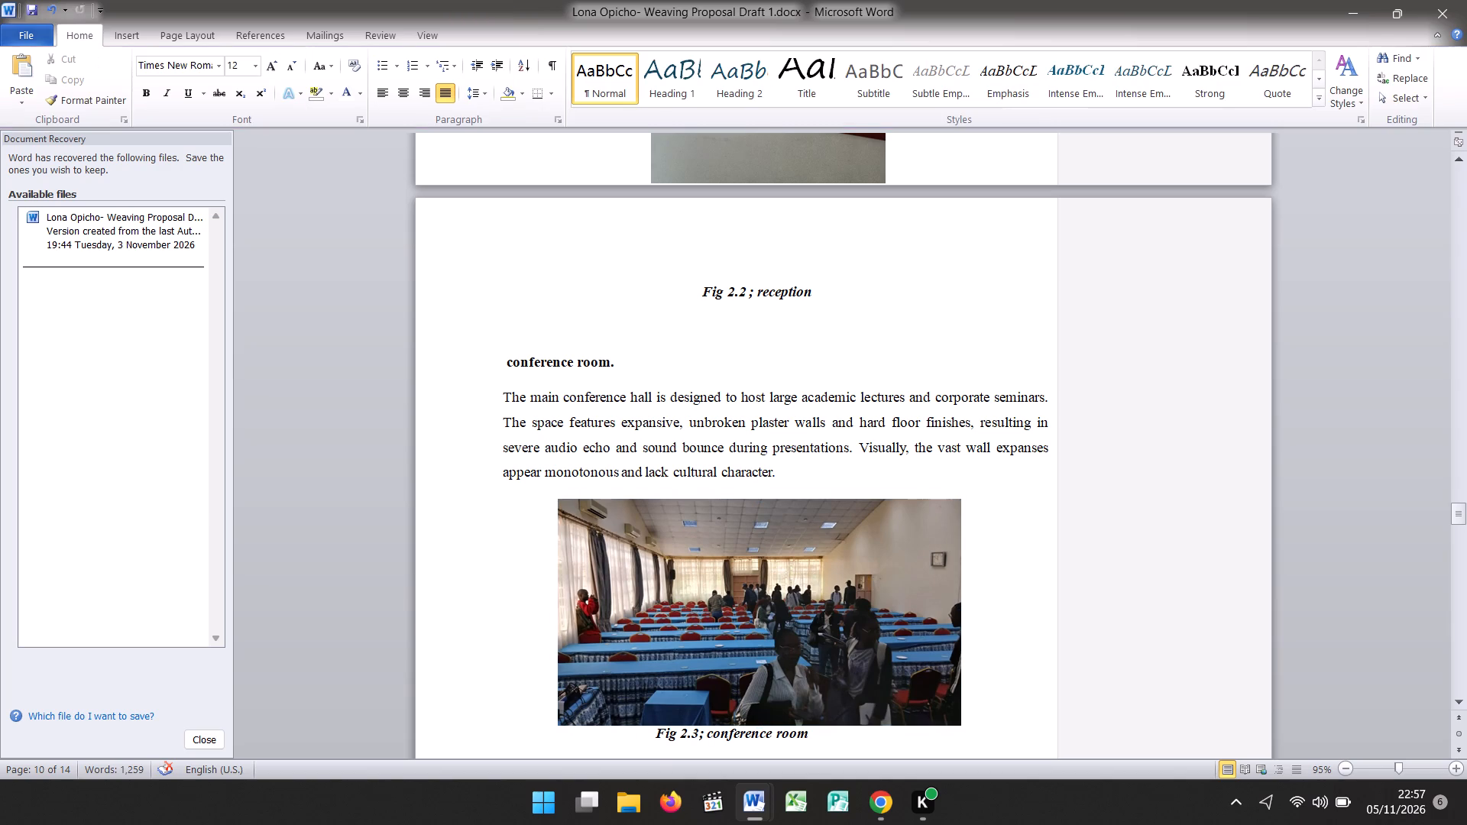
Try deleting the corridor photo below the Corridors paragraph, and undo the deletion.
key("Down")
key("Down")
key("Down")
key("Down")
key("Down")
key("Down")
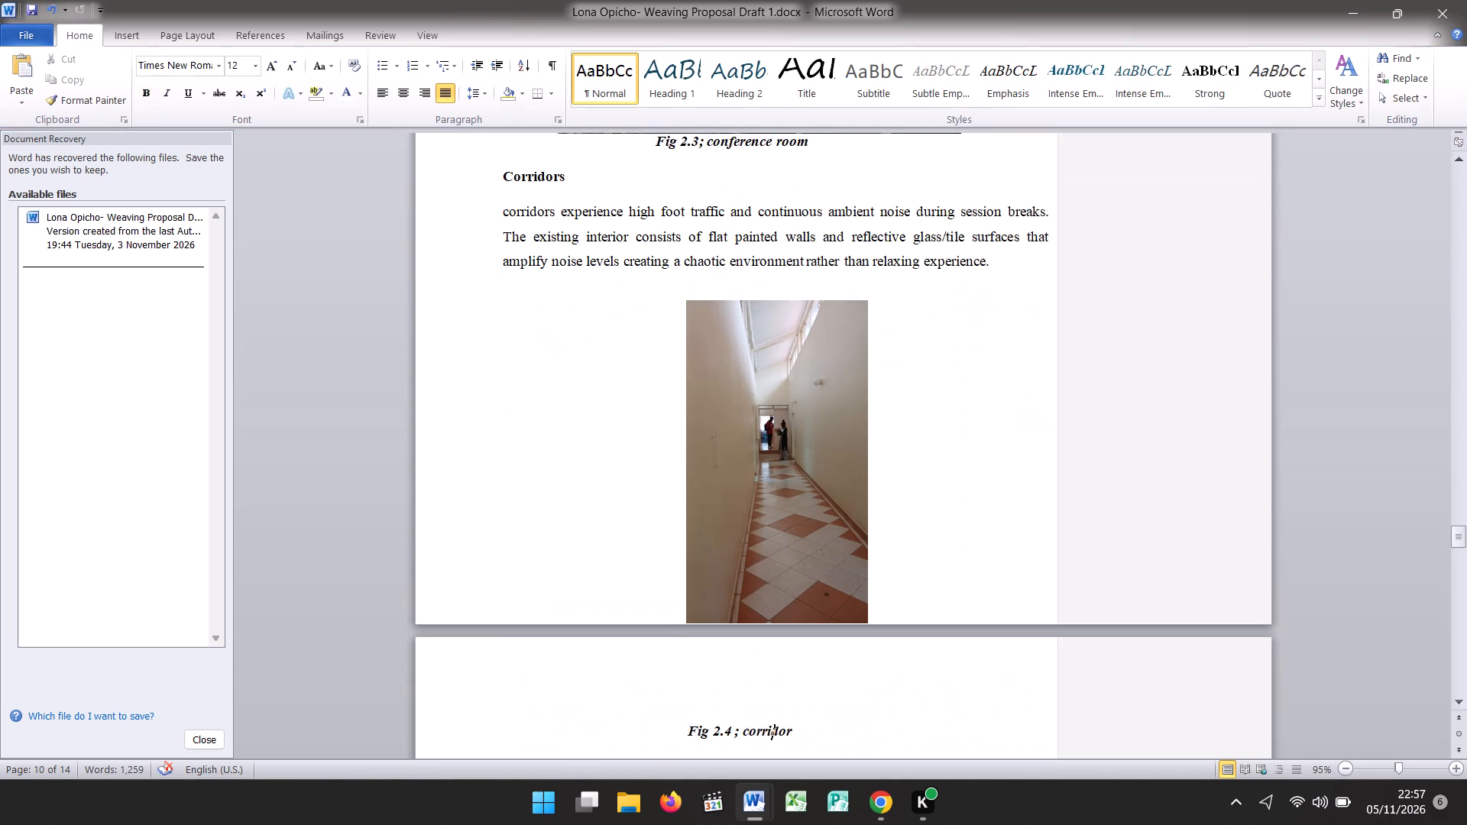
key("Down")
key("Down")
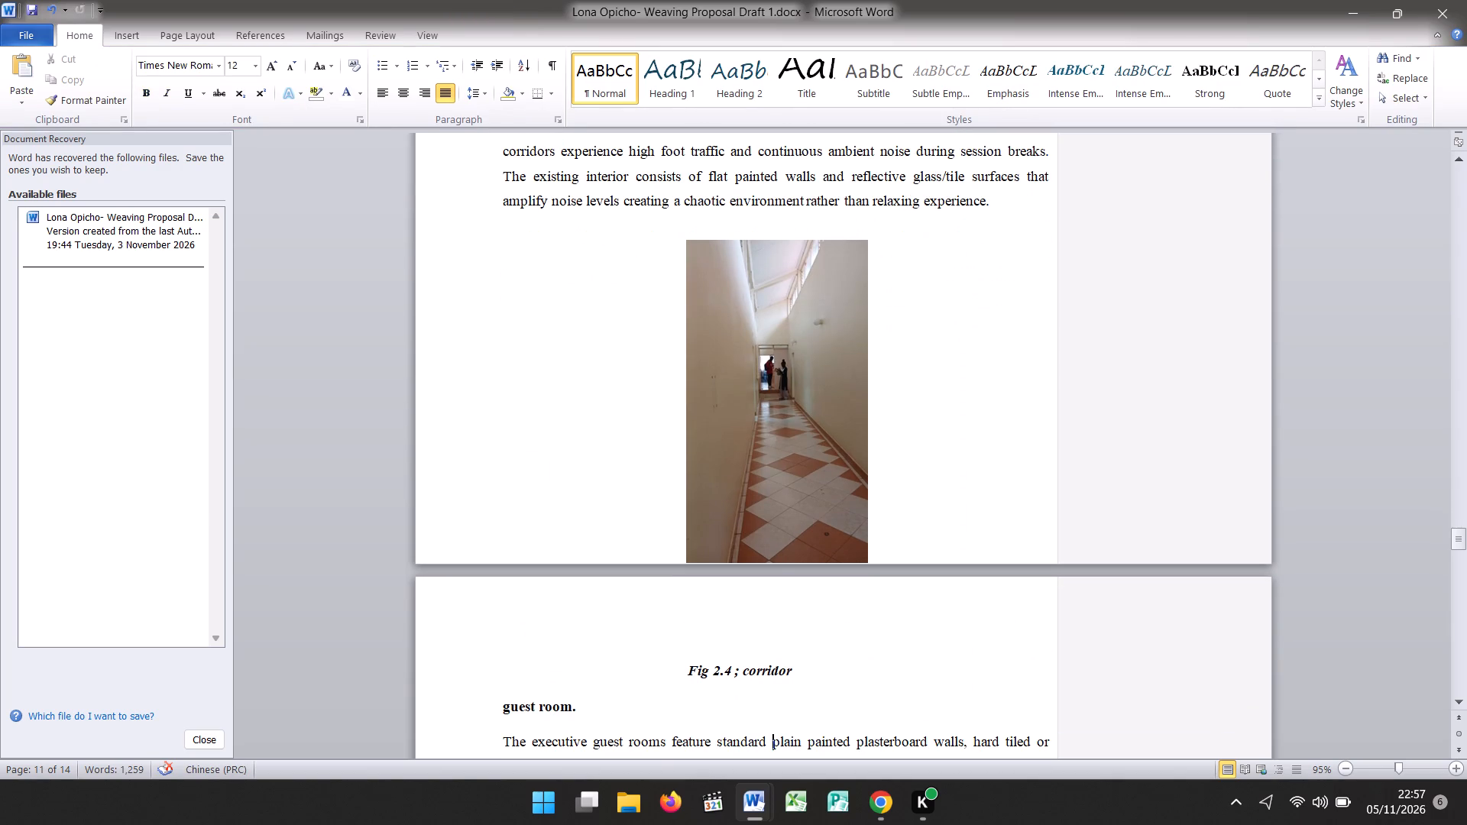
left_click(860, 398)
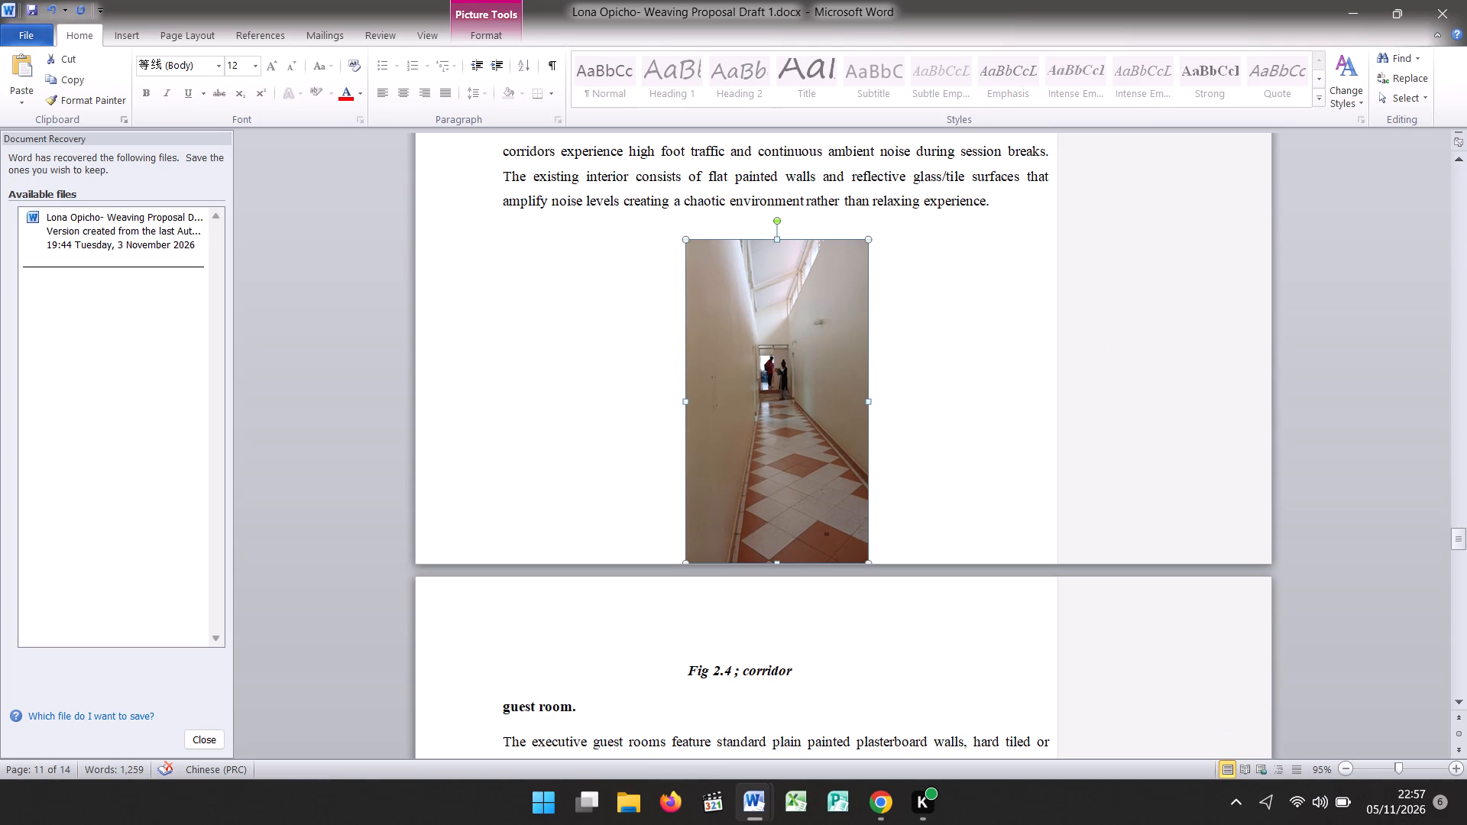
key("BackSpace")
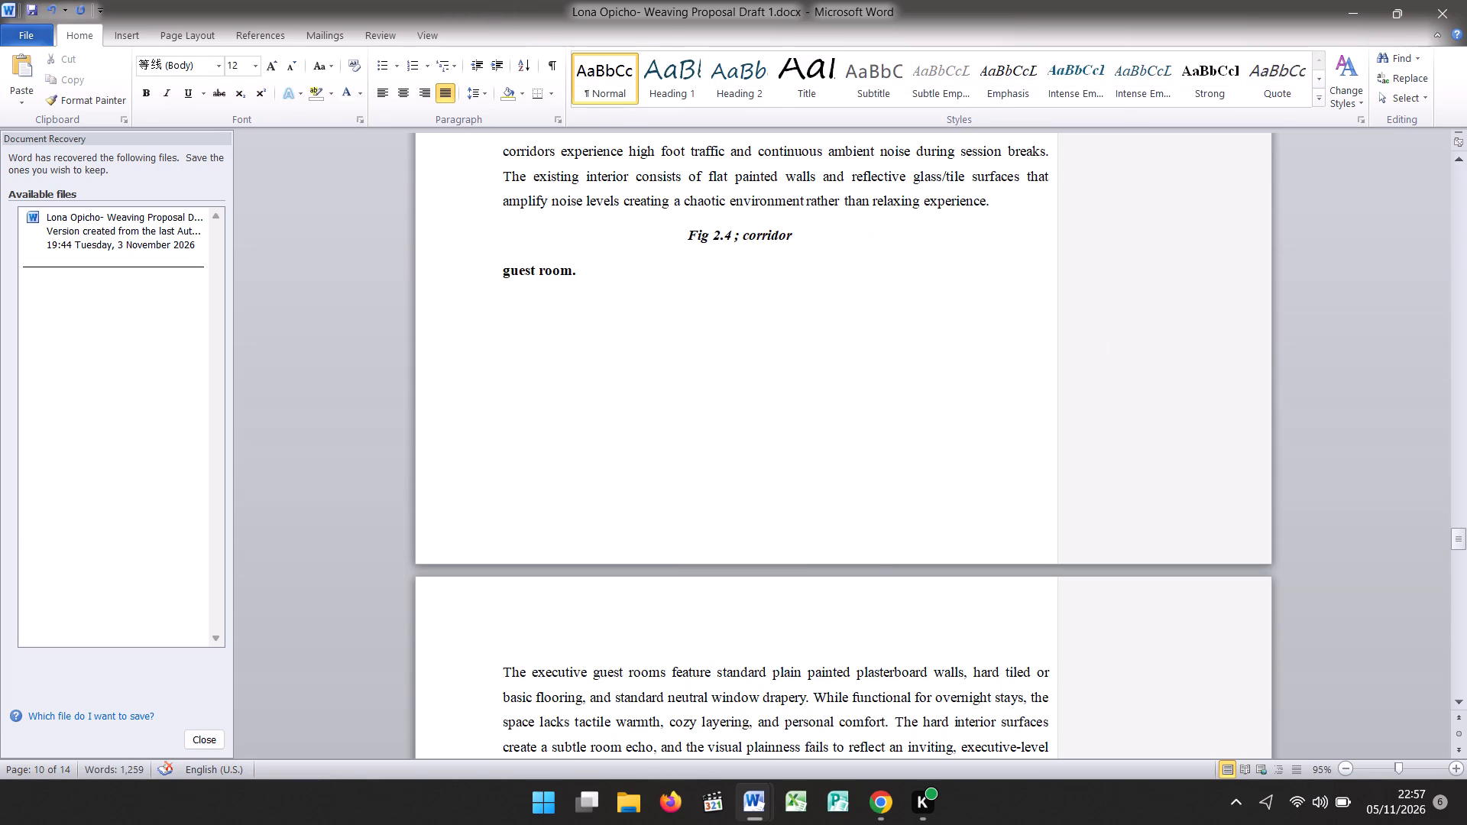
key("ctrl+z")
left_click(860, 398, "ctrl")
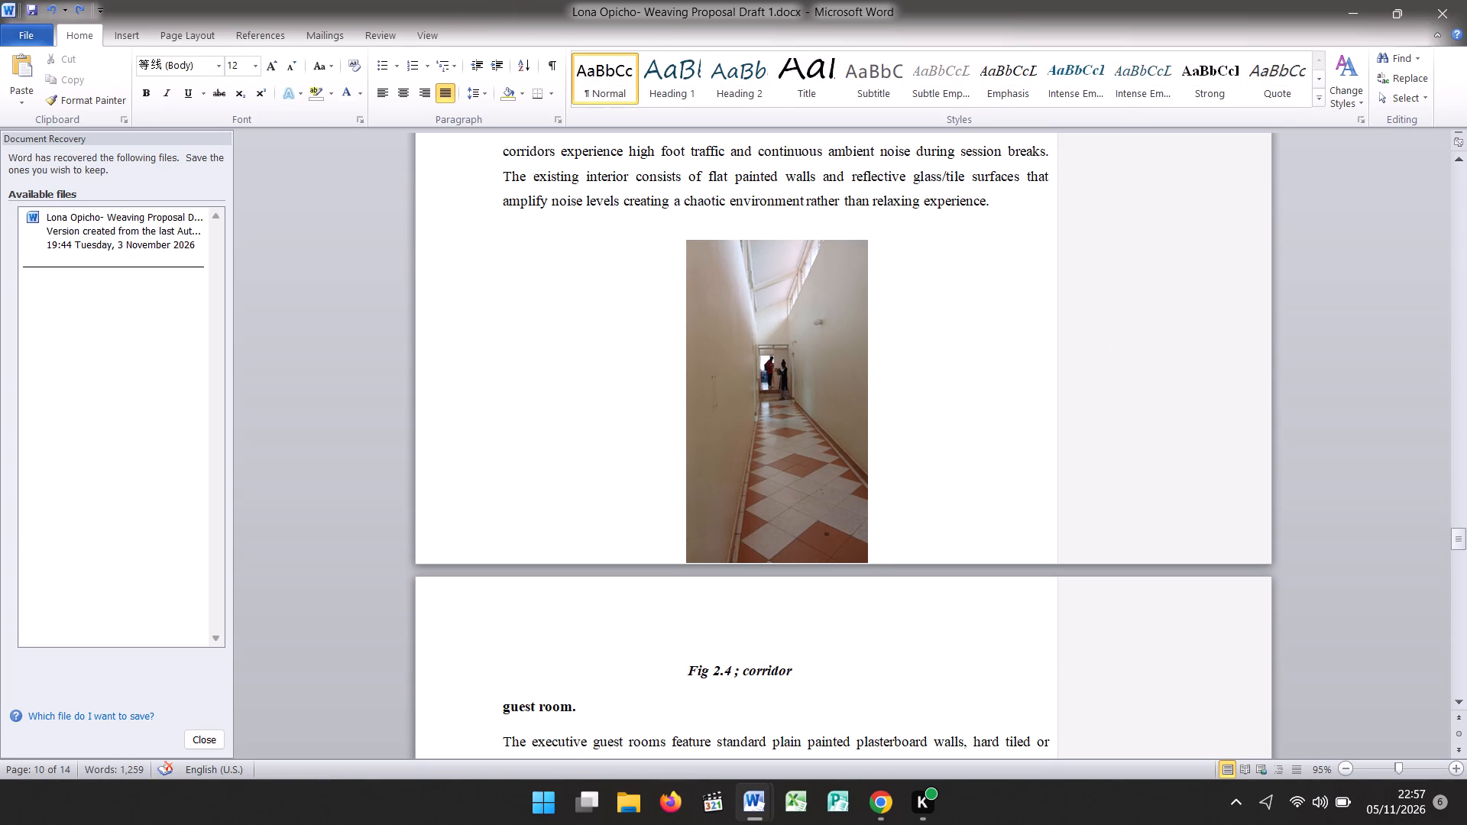
Shrink the corridor photo proportionally from its upper-left corner to about 85% of its size.
left_click(713, 273)
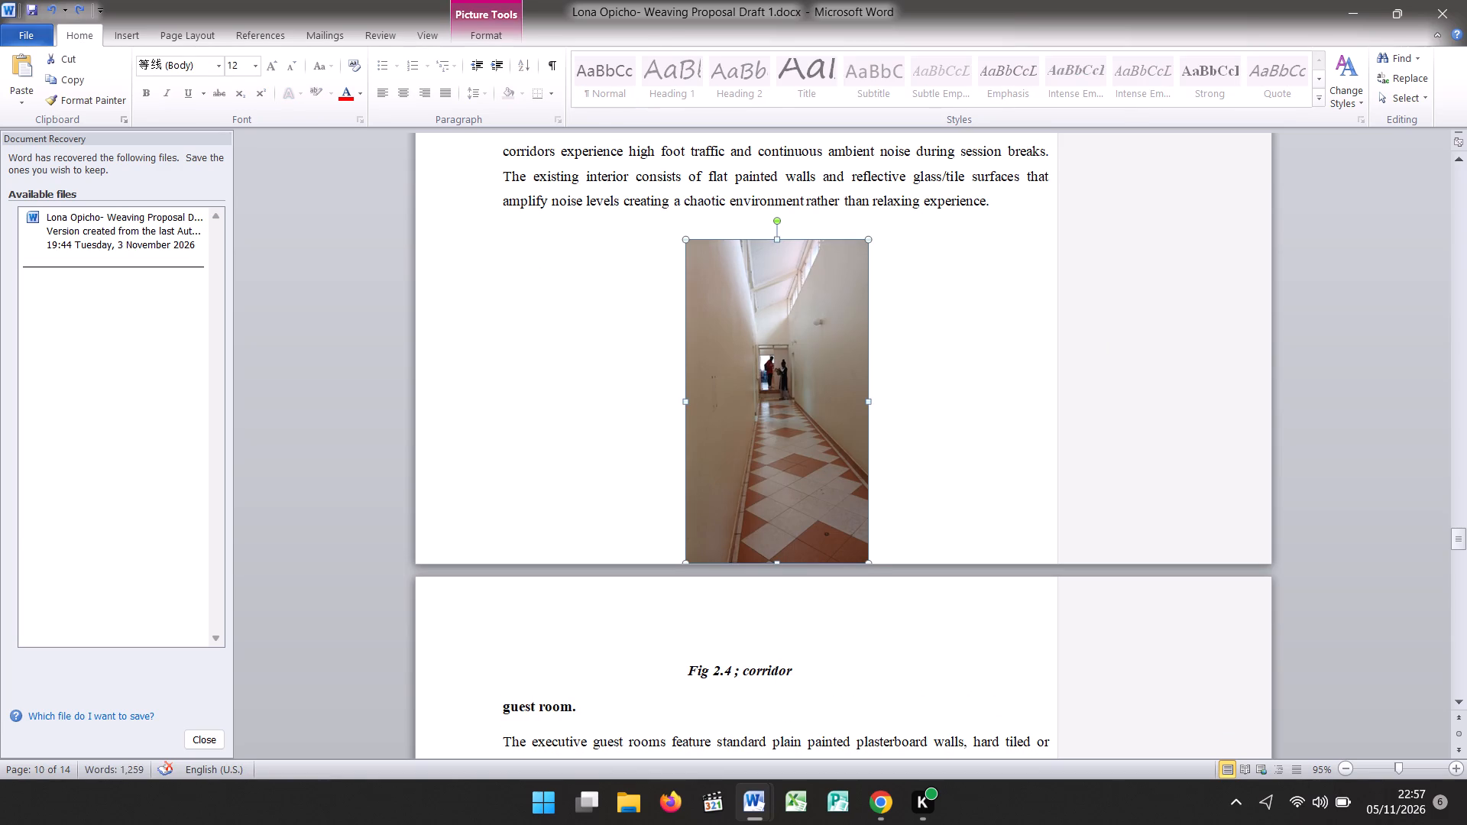
left_click_drag(685, 239, 688, 243)
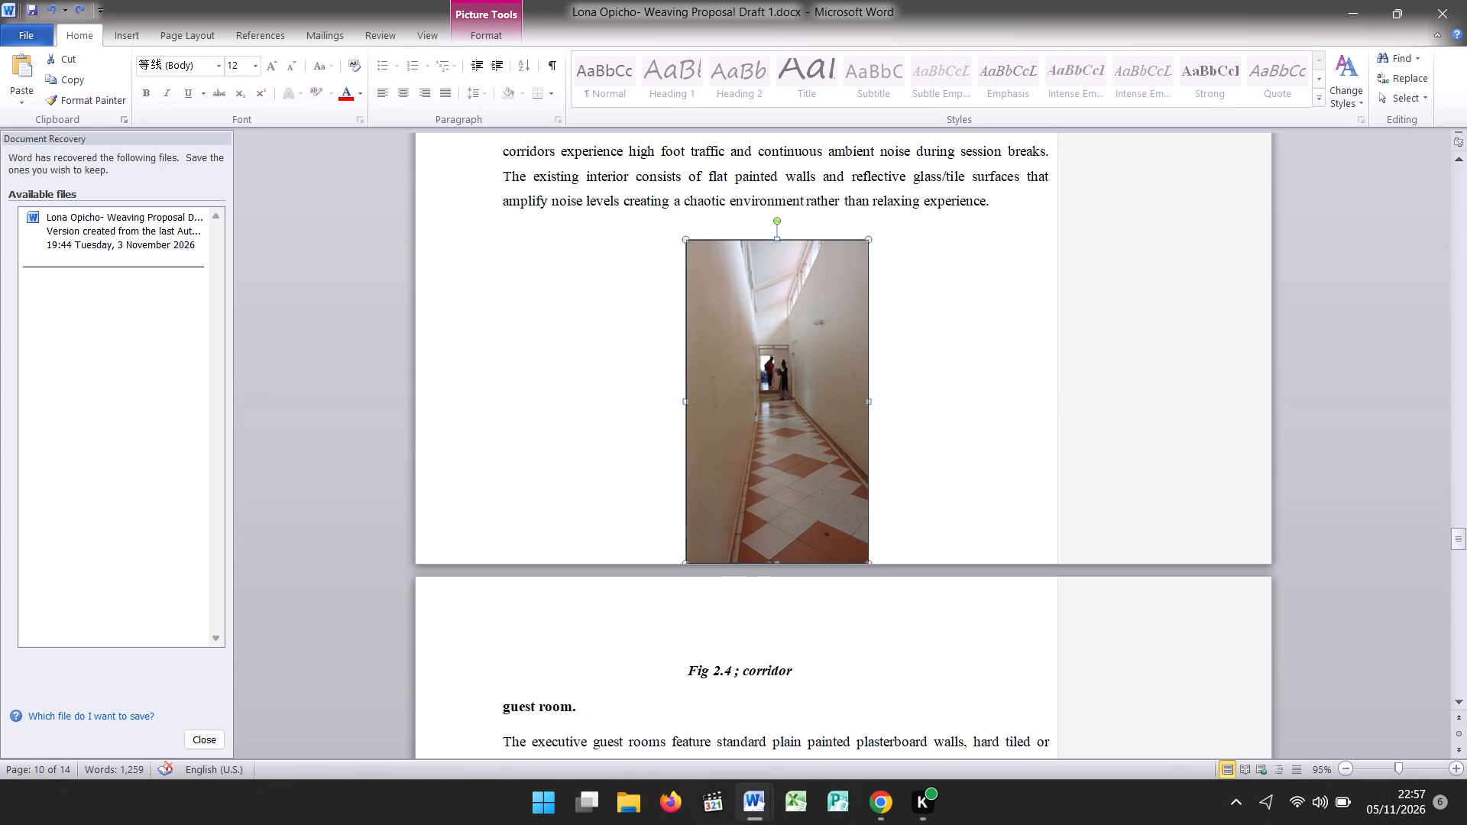
left_click_drag(688, 243, 719, 288)
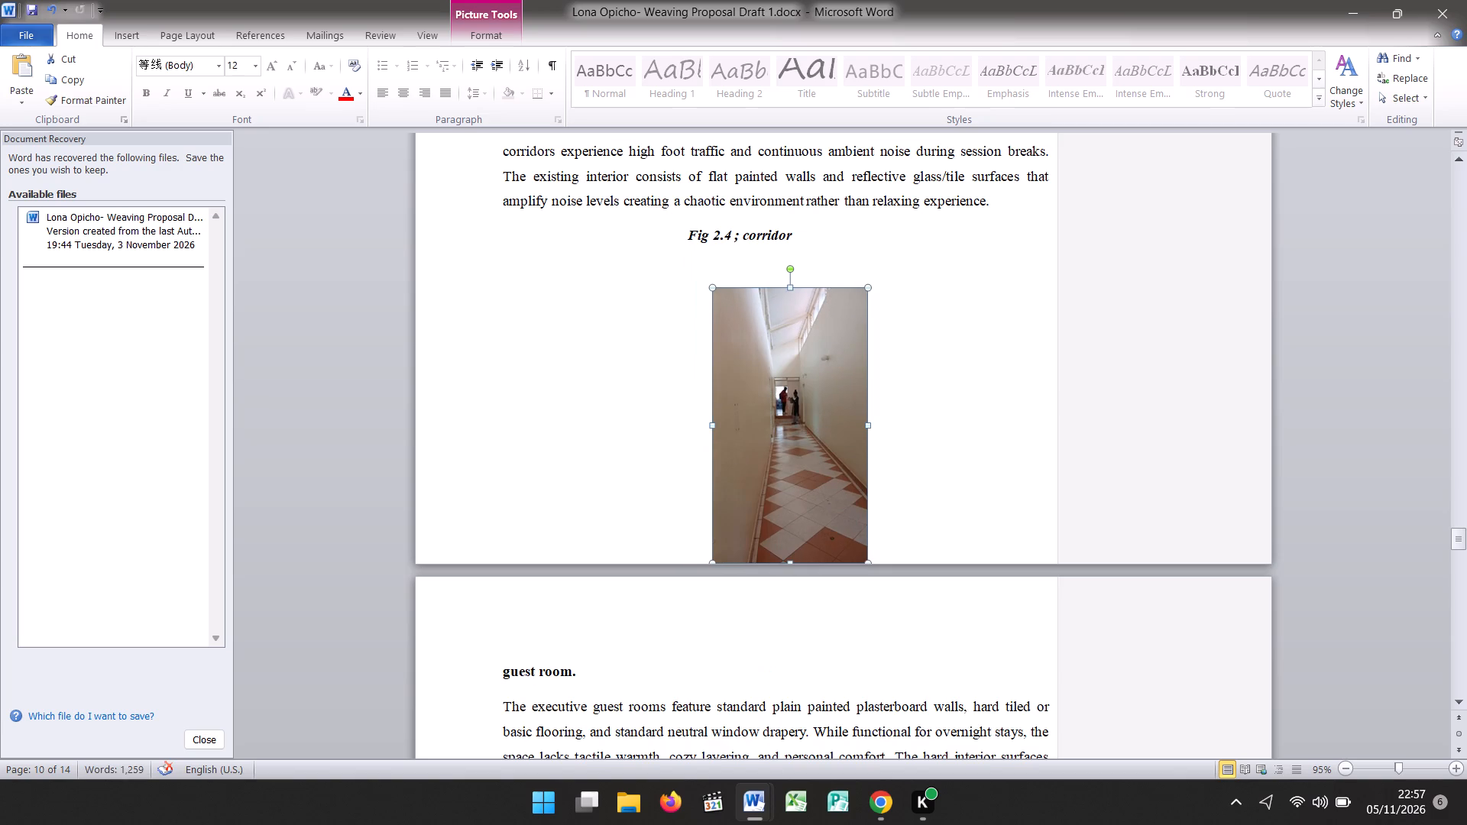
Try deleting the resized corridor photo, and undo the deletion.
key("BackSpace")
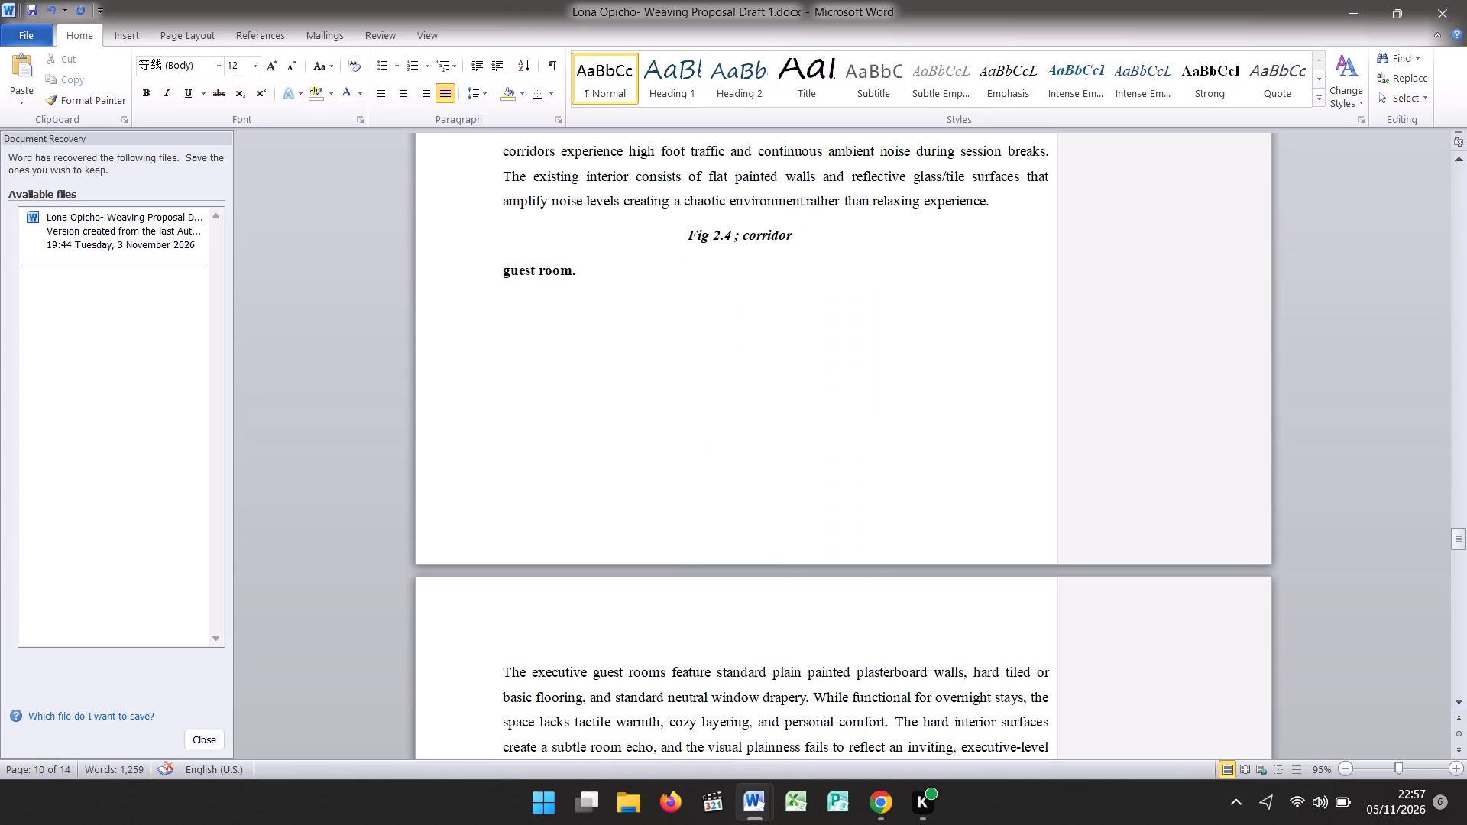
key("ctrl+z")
Nudge the resized corridor photo up towards the Corridors paragraph, near the Fig 2.4 caption.
left_click(709, 291, "ctrl")
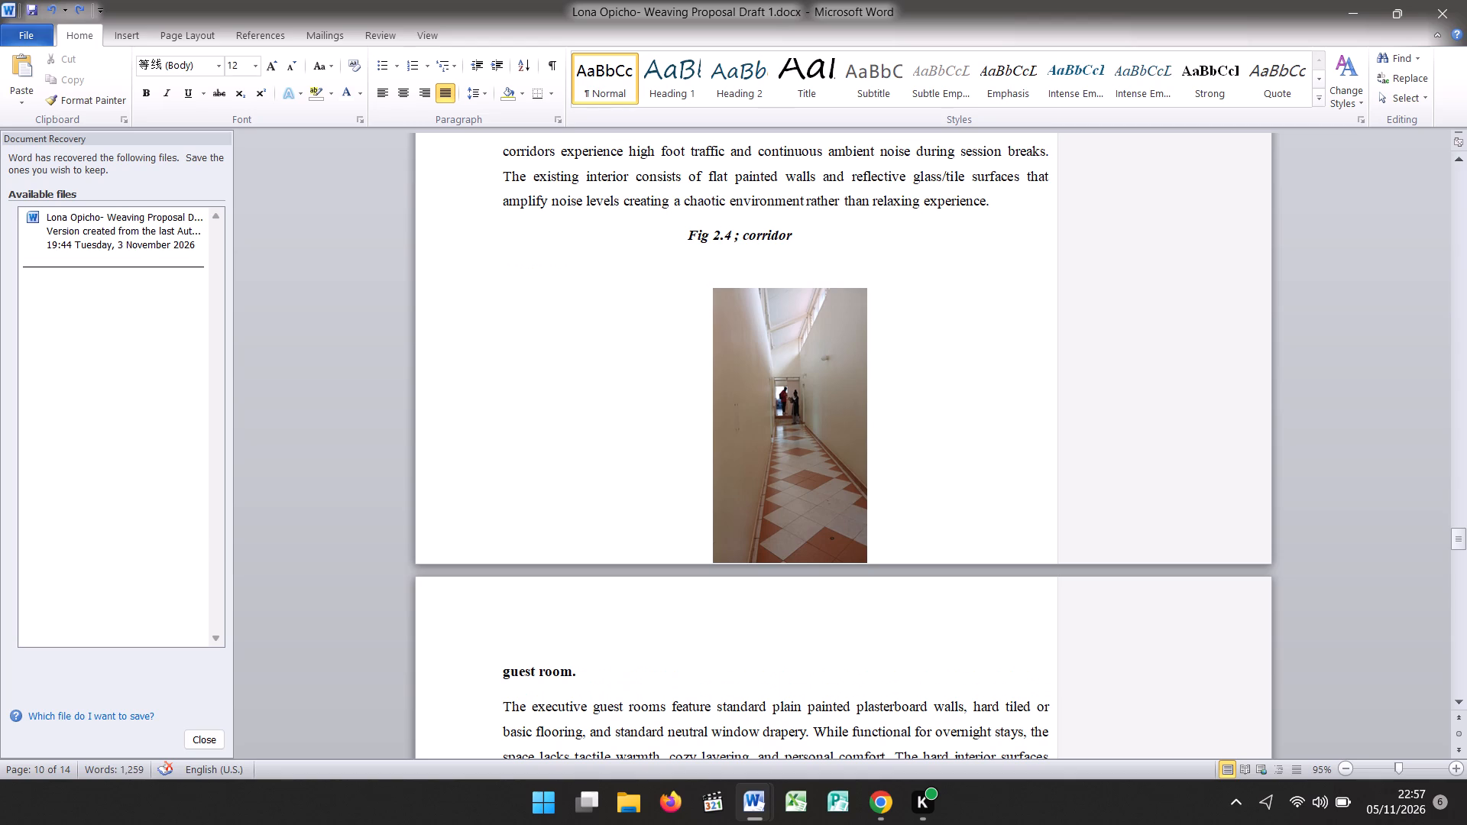
left_click(752, 308)
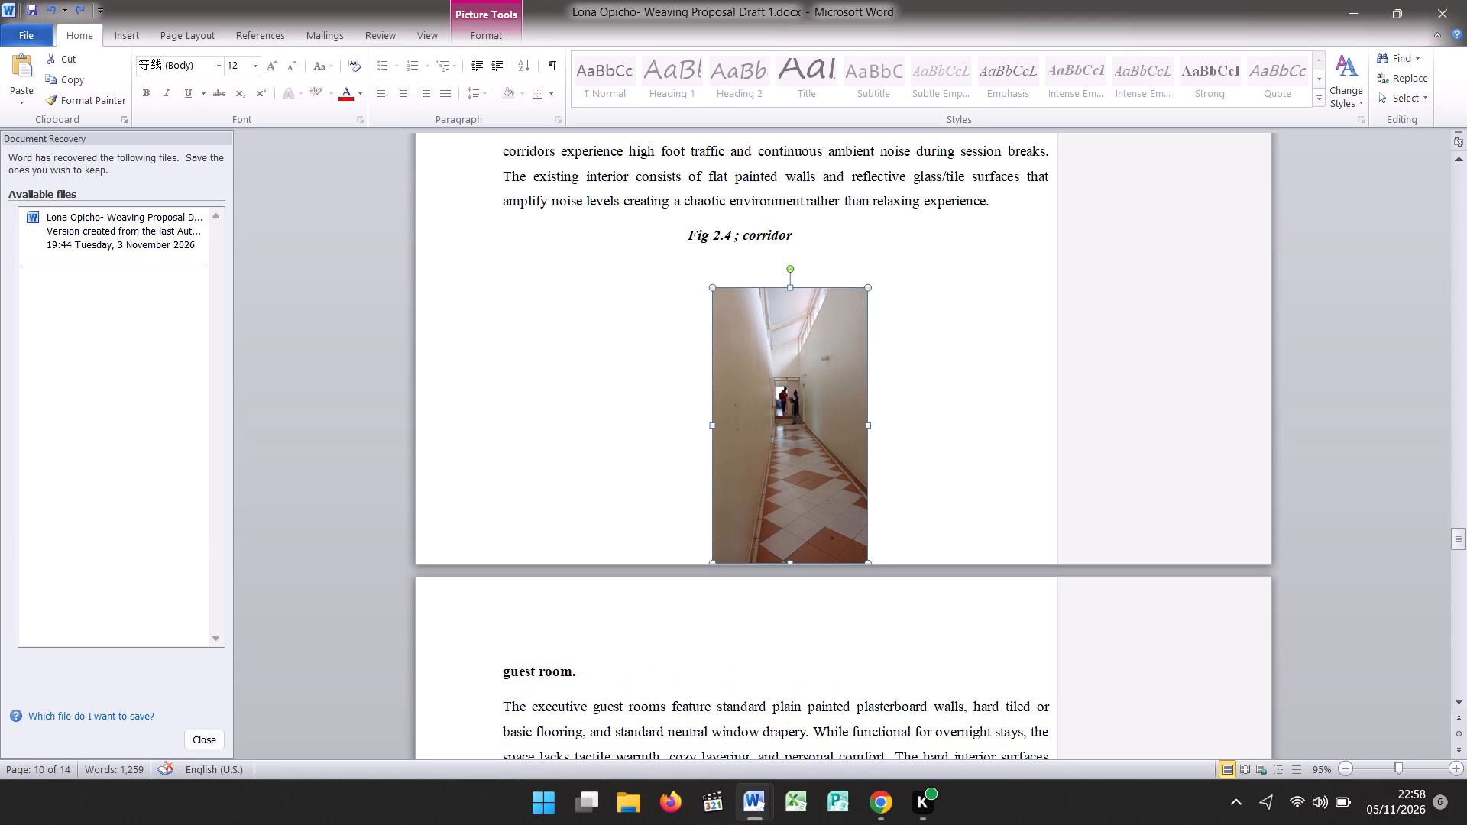
key("Up")
key("Up")
key("Up")
key("Up")
key("Up")
key("Up")
key("Up")
key("Up")
key("Up")
key("Up")
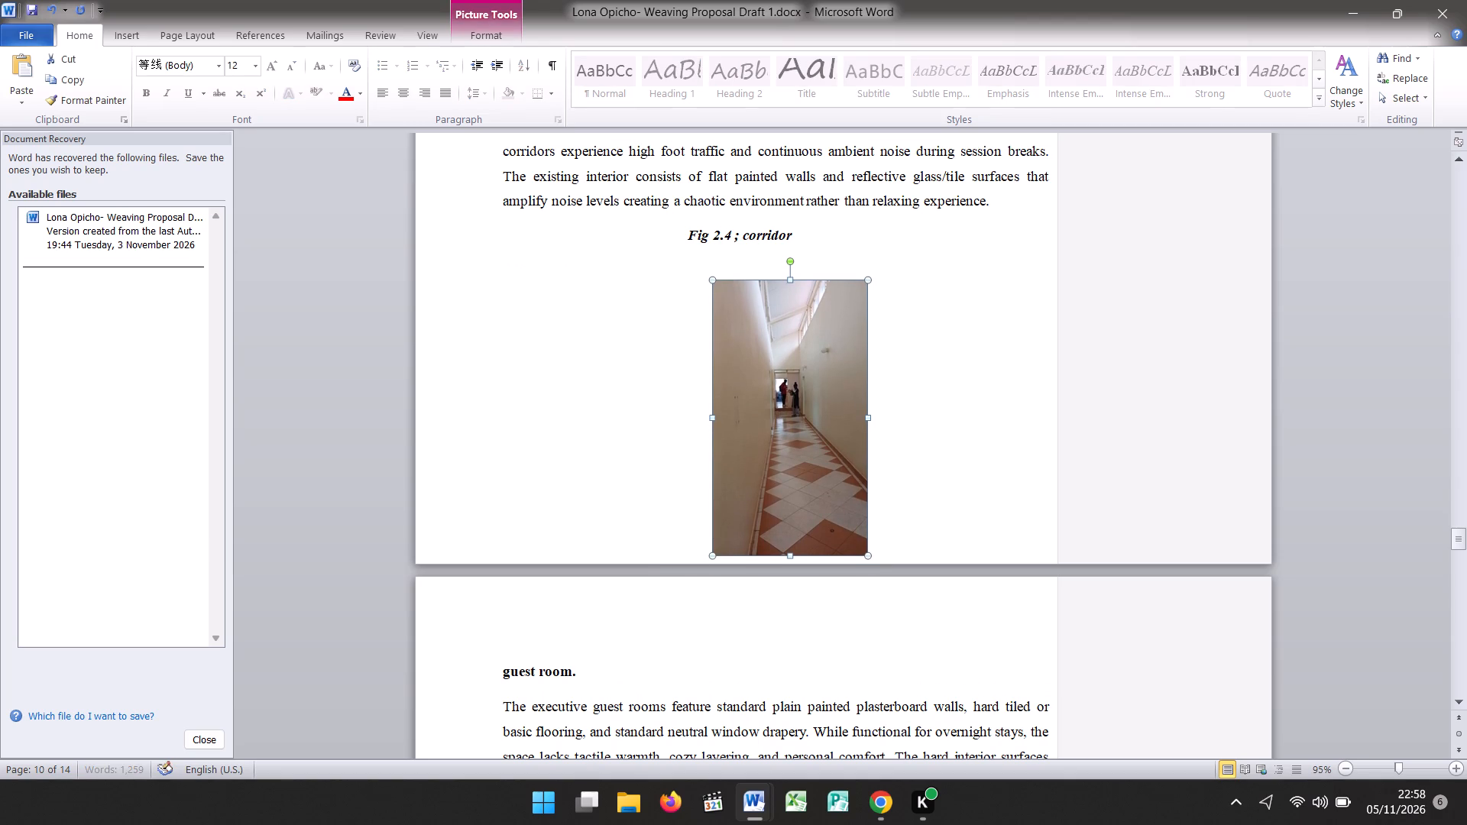
key("Up")
key("Up")
key("Up")
key("Up")
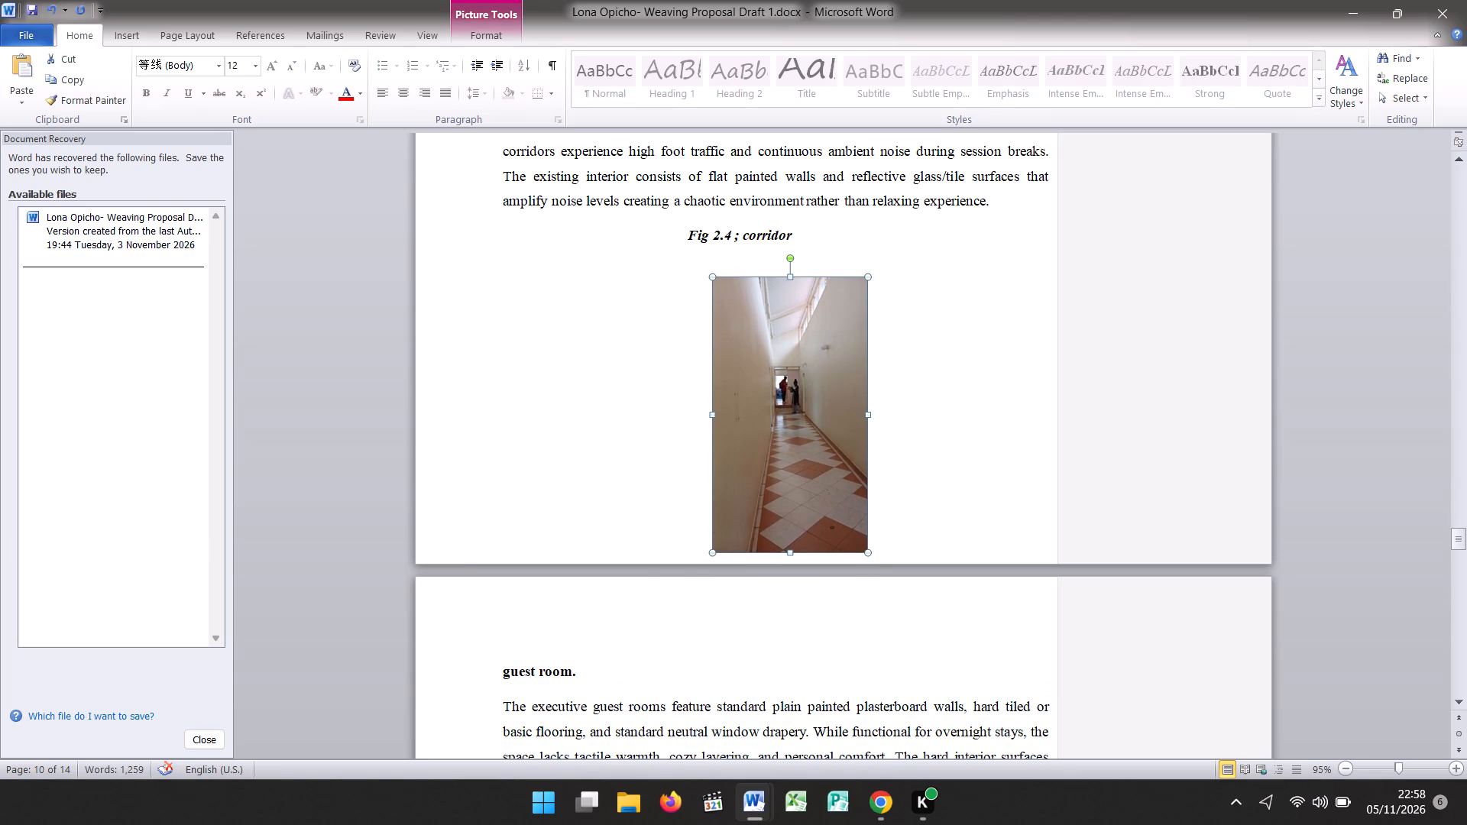
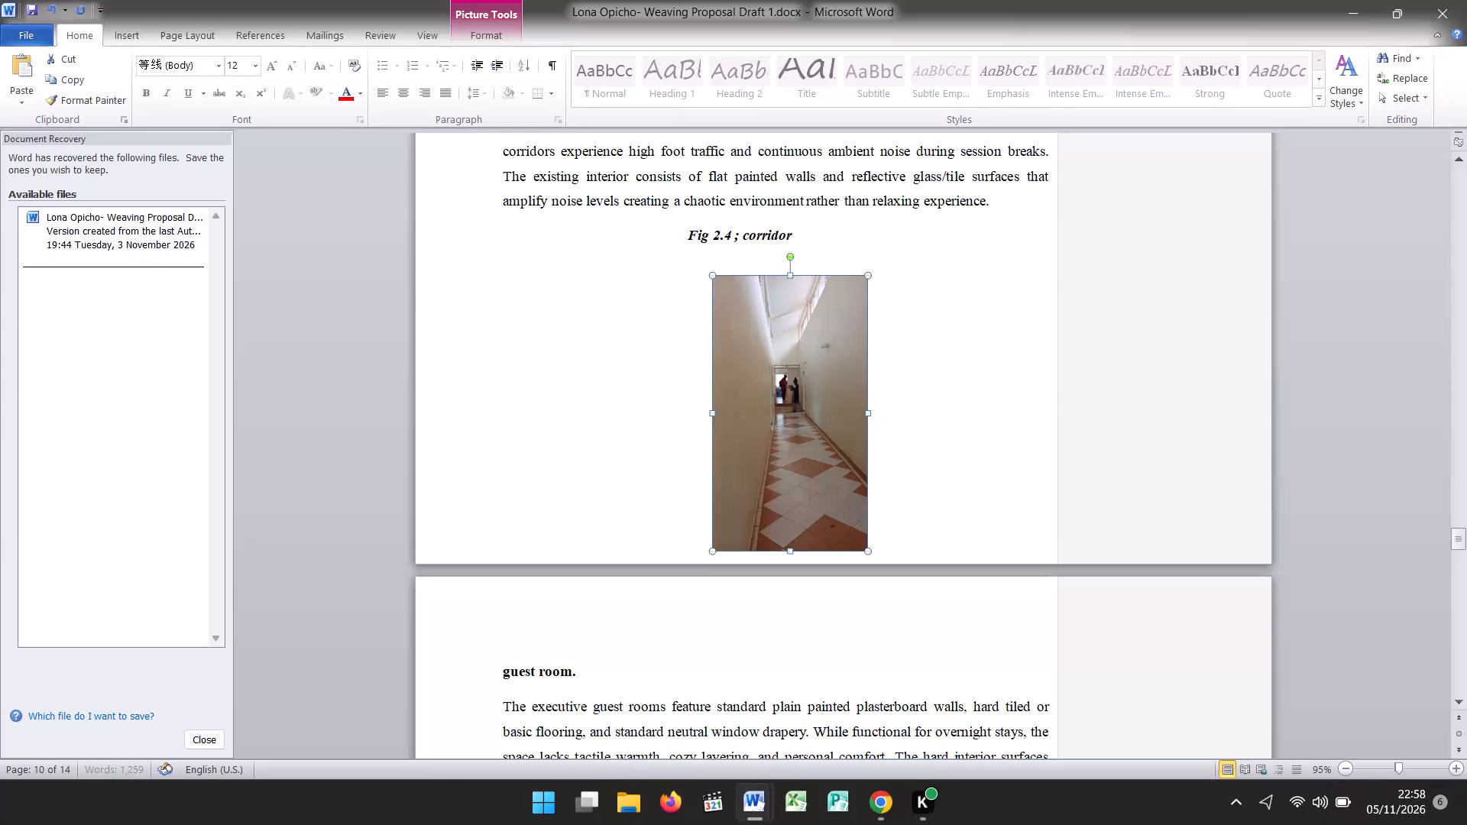
Nudge the corridor photo further up until it reaches the Fig 2.4 caption below the Corridors paragraph.
key("Up")
key("Up")
key("Up")
key("Up")
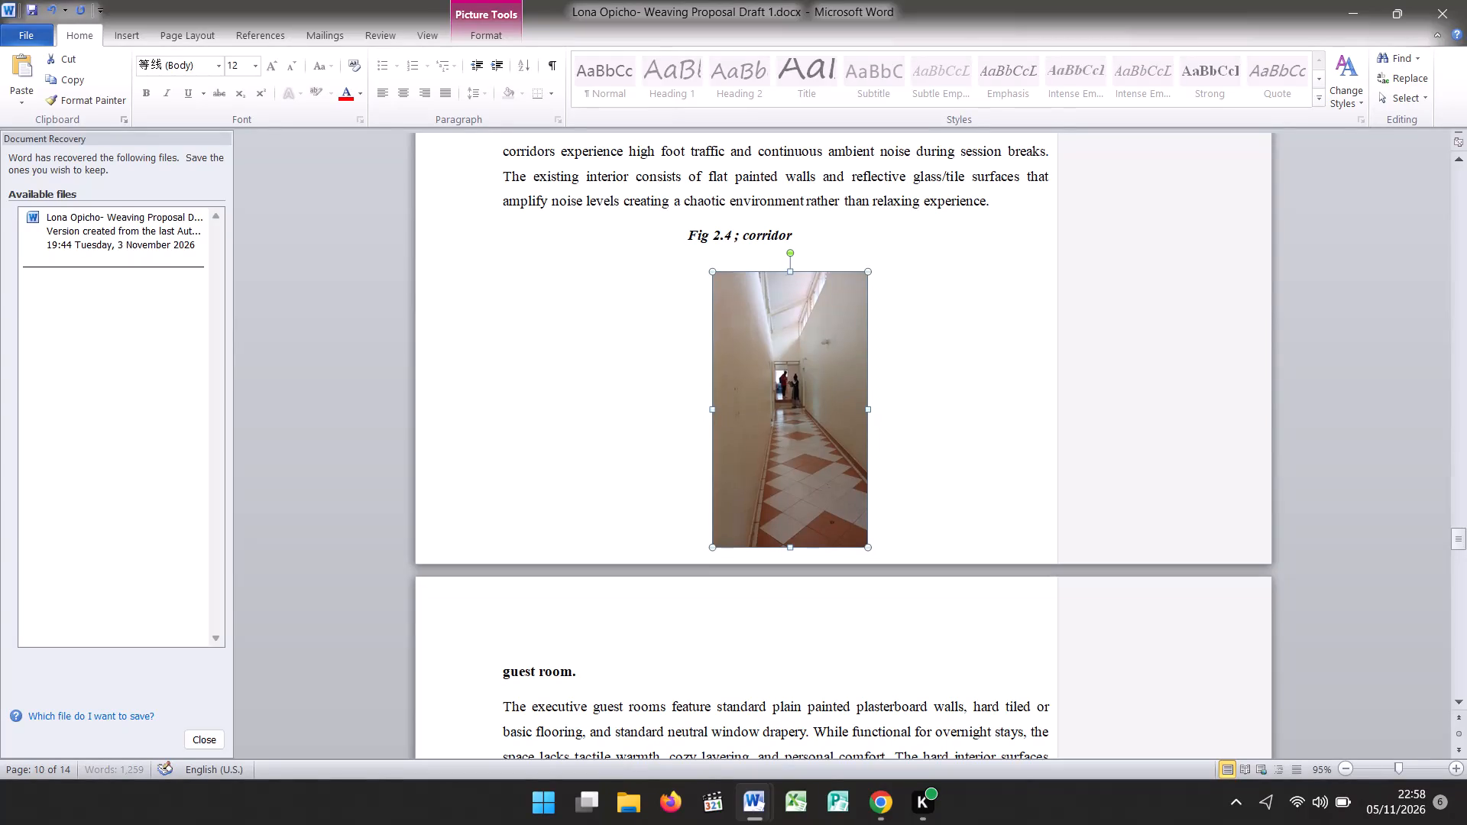
key("Up")
key("Up")
key("Up")
key("Up")
key("Up")
key("Up")
key("Up")
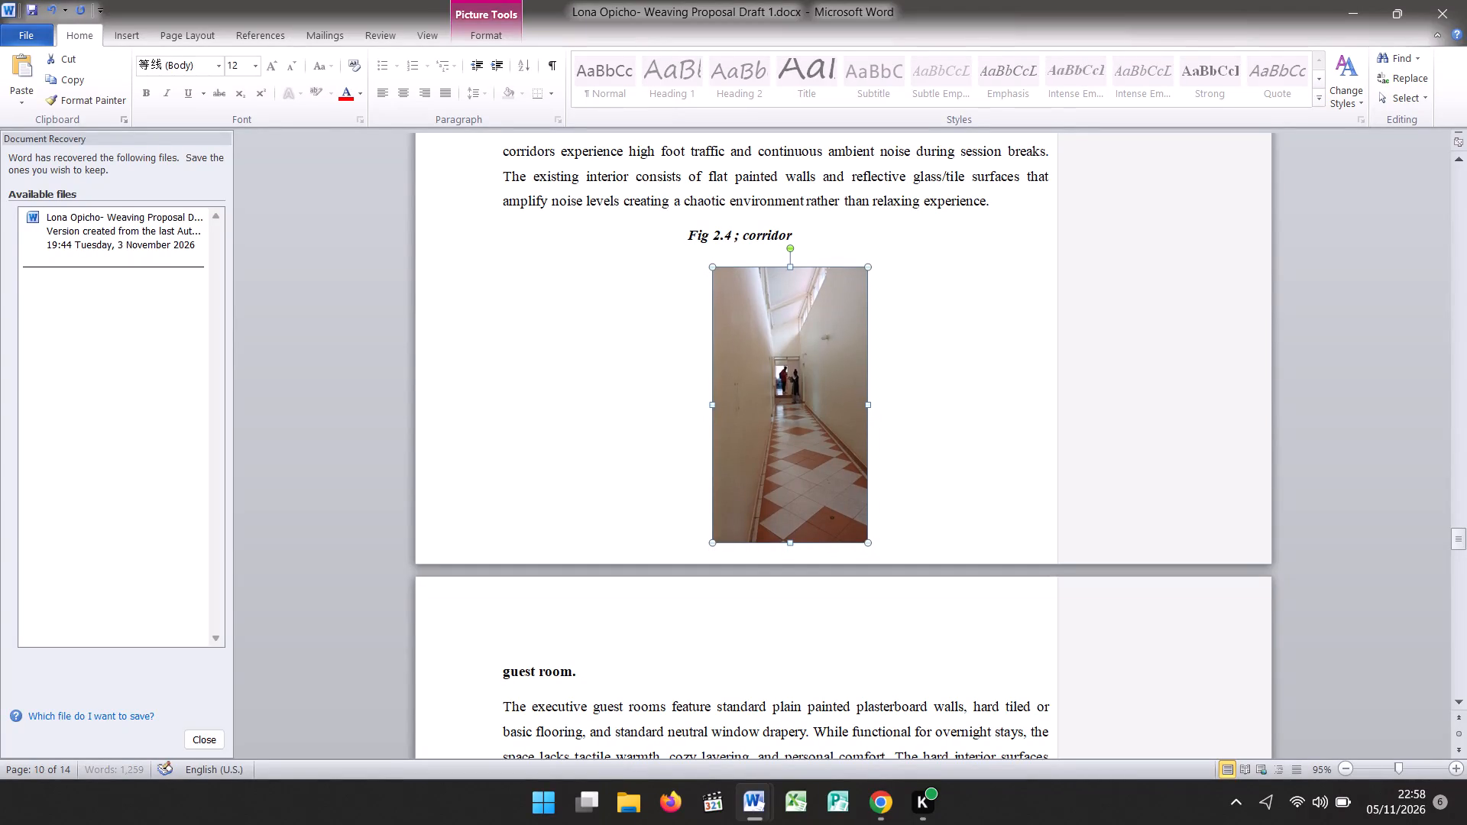
key("Up")
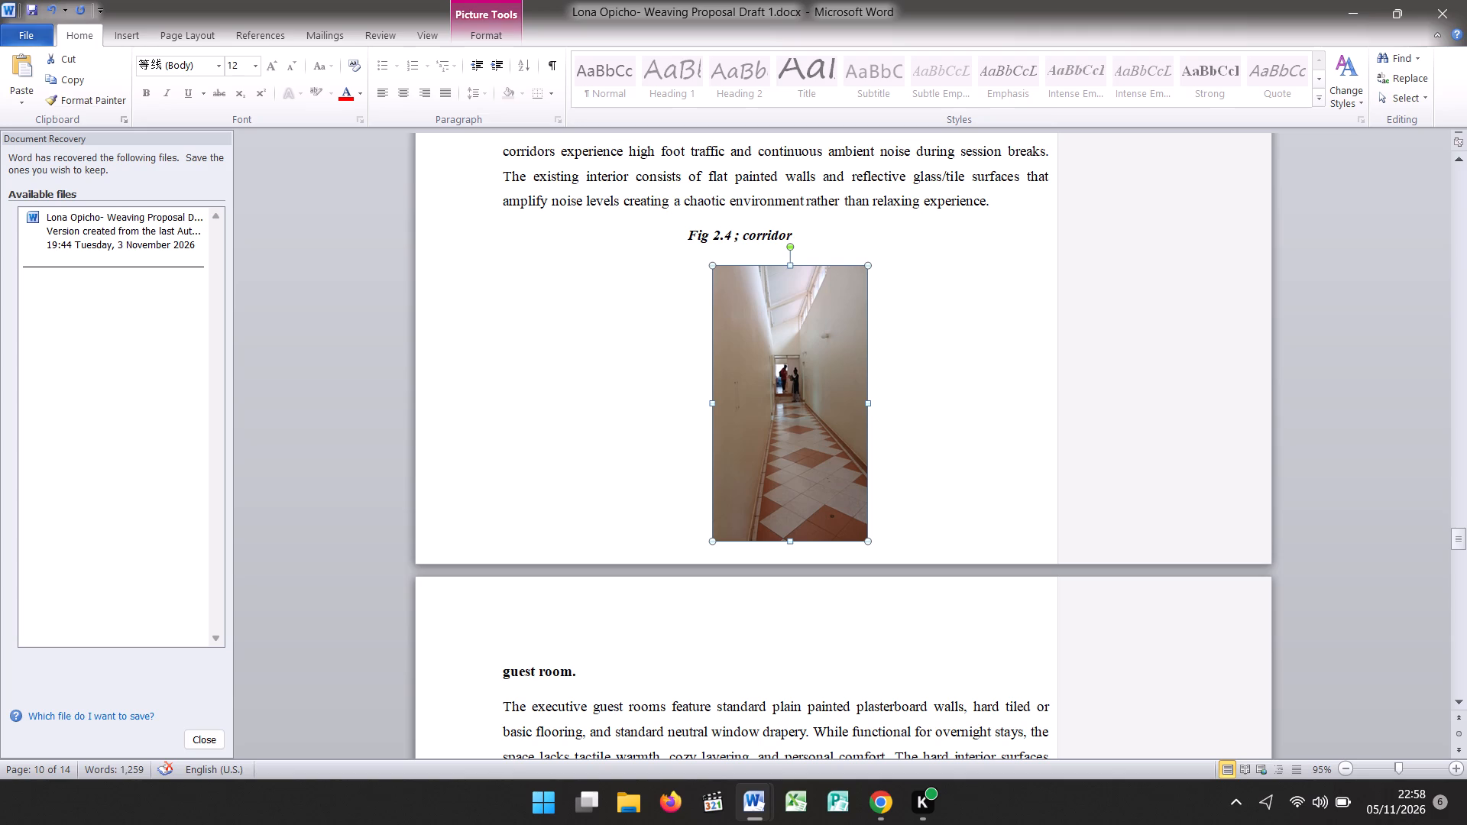
key("Up")
key("Up")
key("Up")
key("Up")
key("Up")
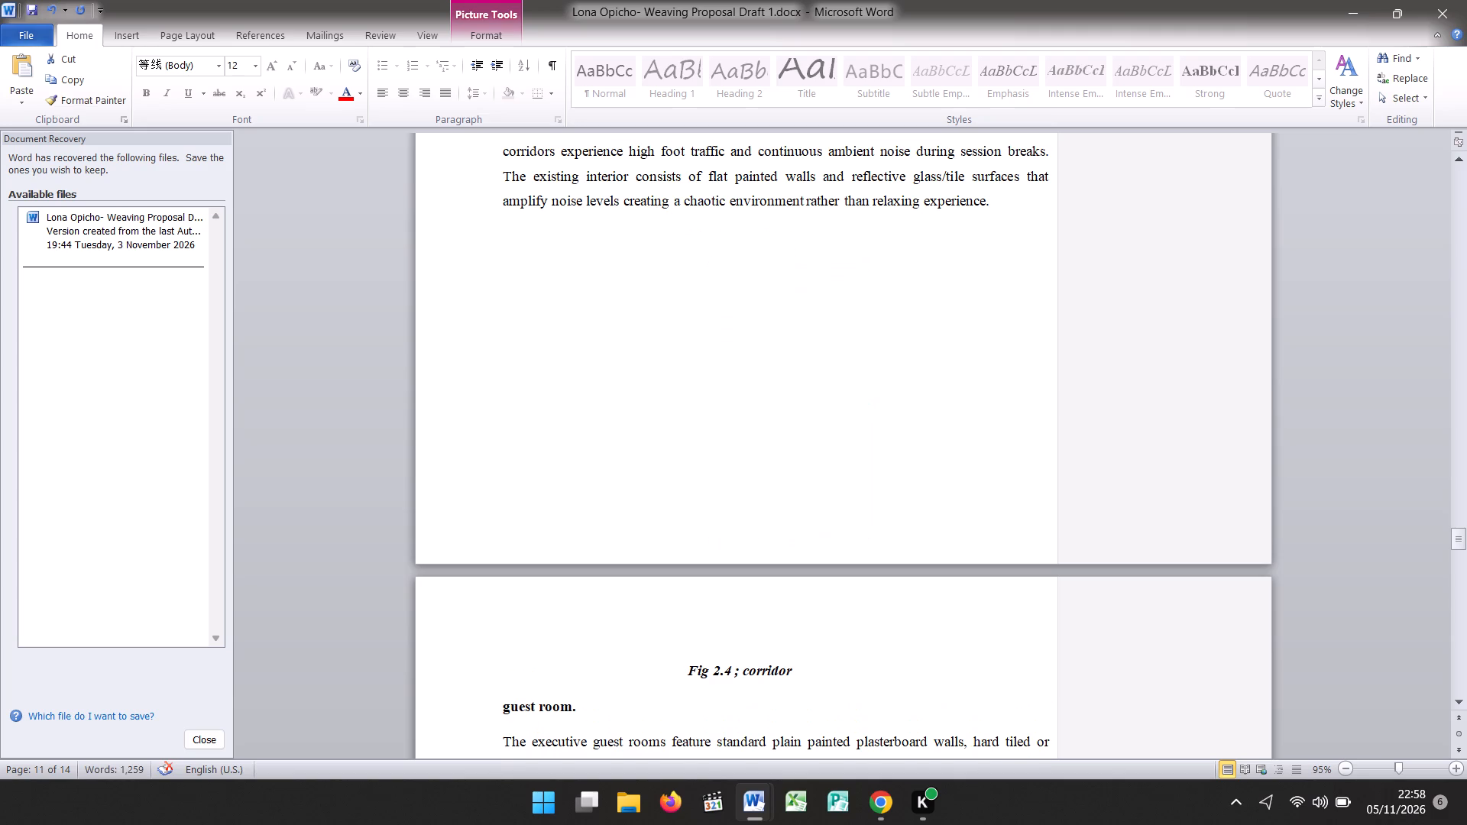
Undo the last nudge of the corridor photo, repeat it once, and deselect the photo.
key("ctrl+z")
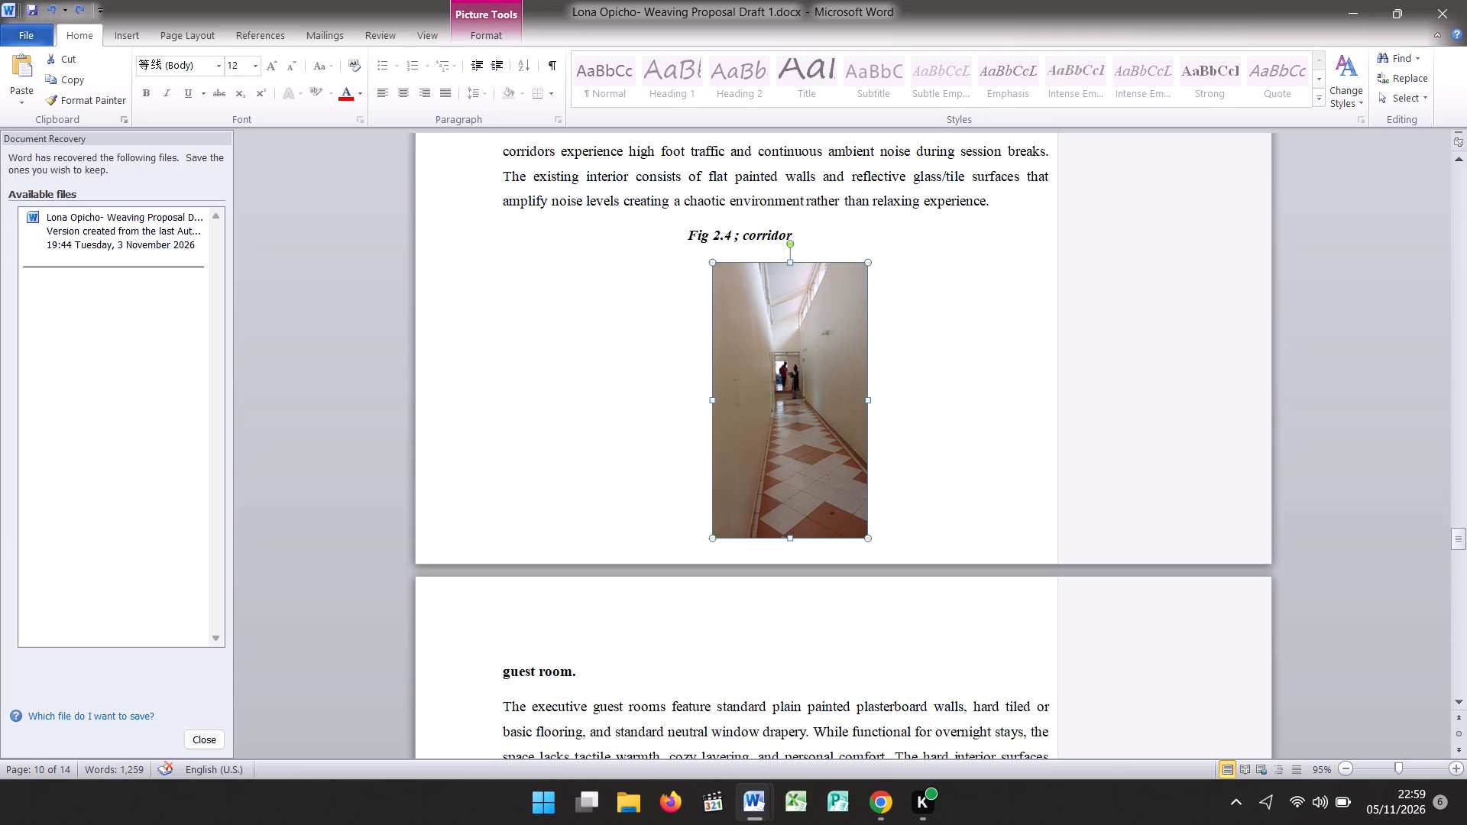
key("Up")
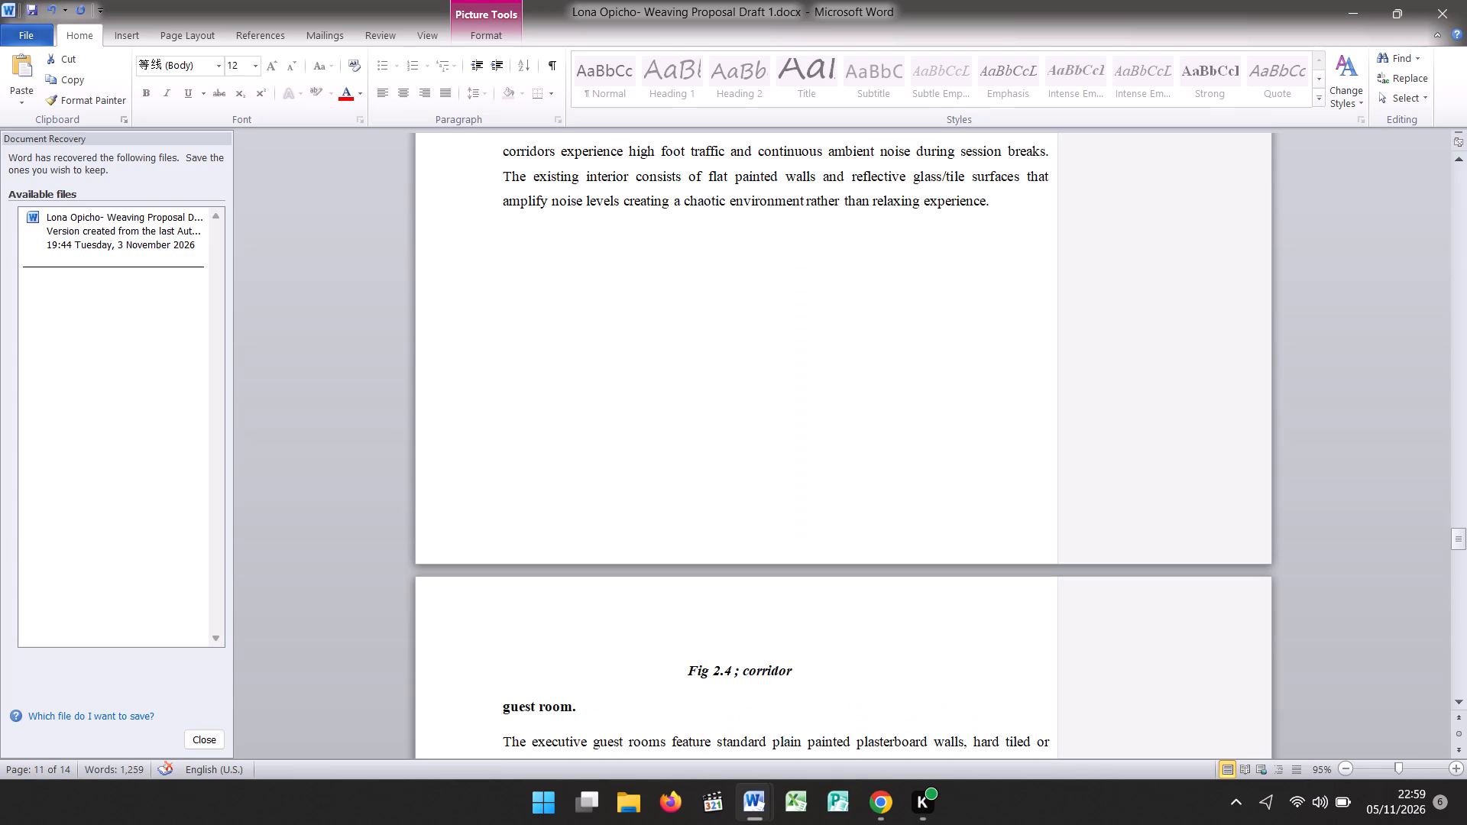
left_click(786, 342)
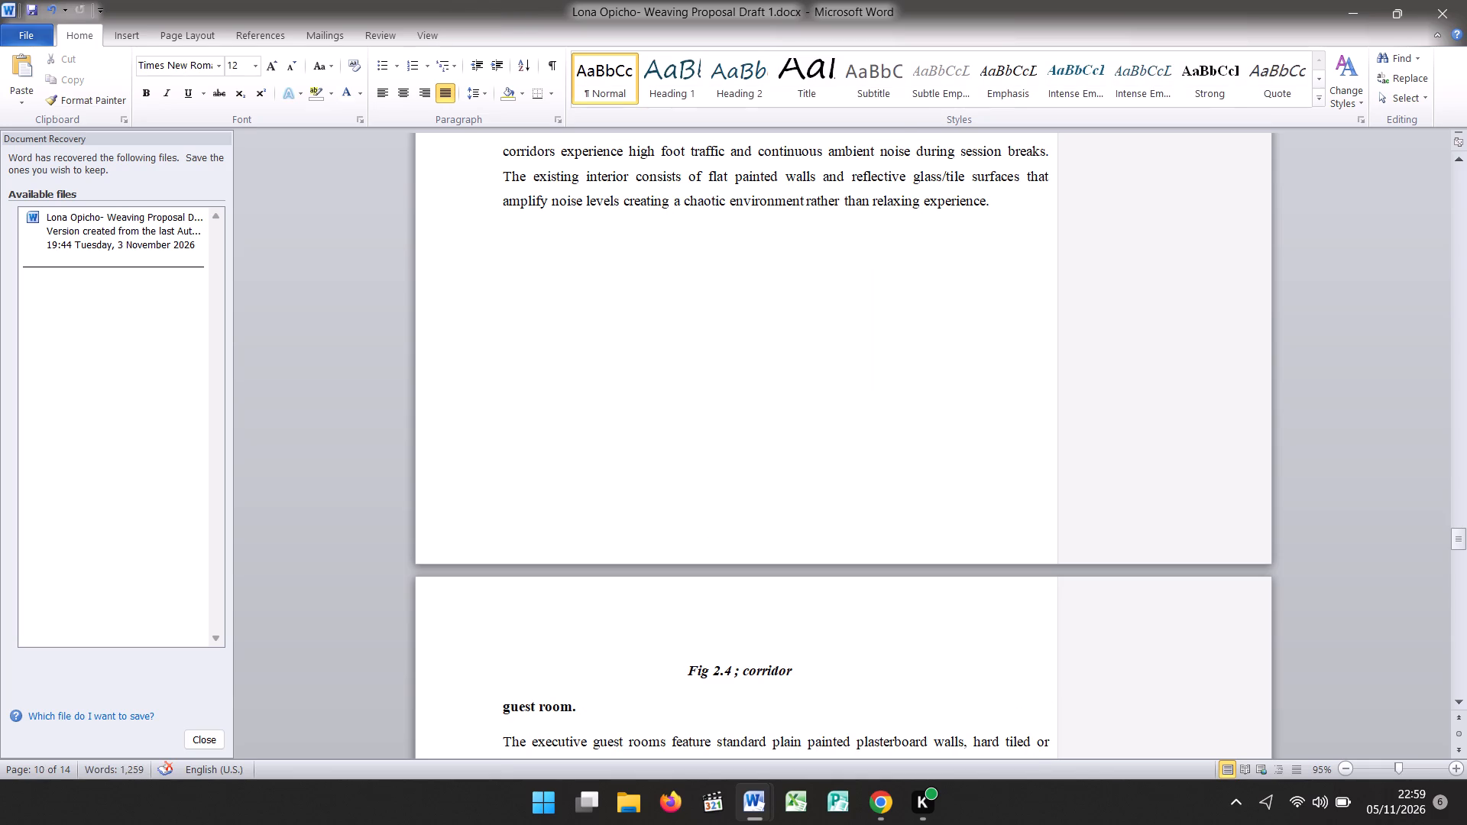
Look back through the pages from the Corridors section up past the conference room and reception foyer photos.
key("Up")
key("Up")
key("Up")
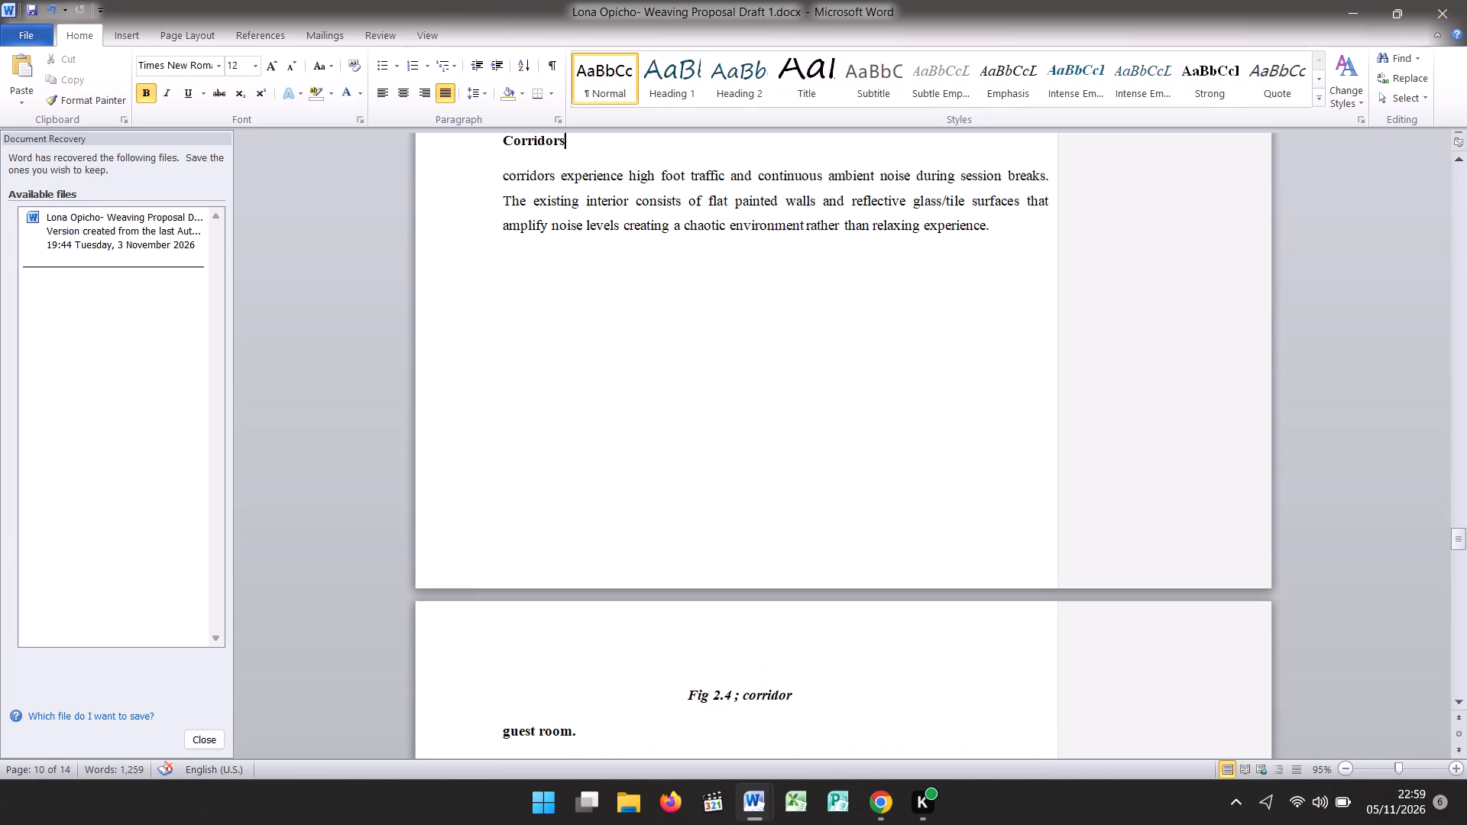
key("Up")
key("Up")
key("Up")
key("Up")
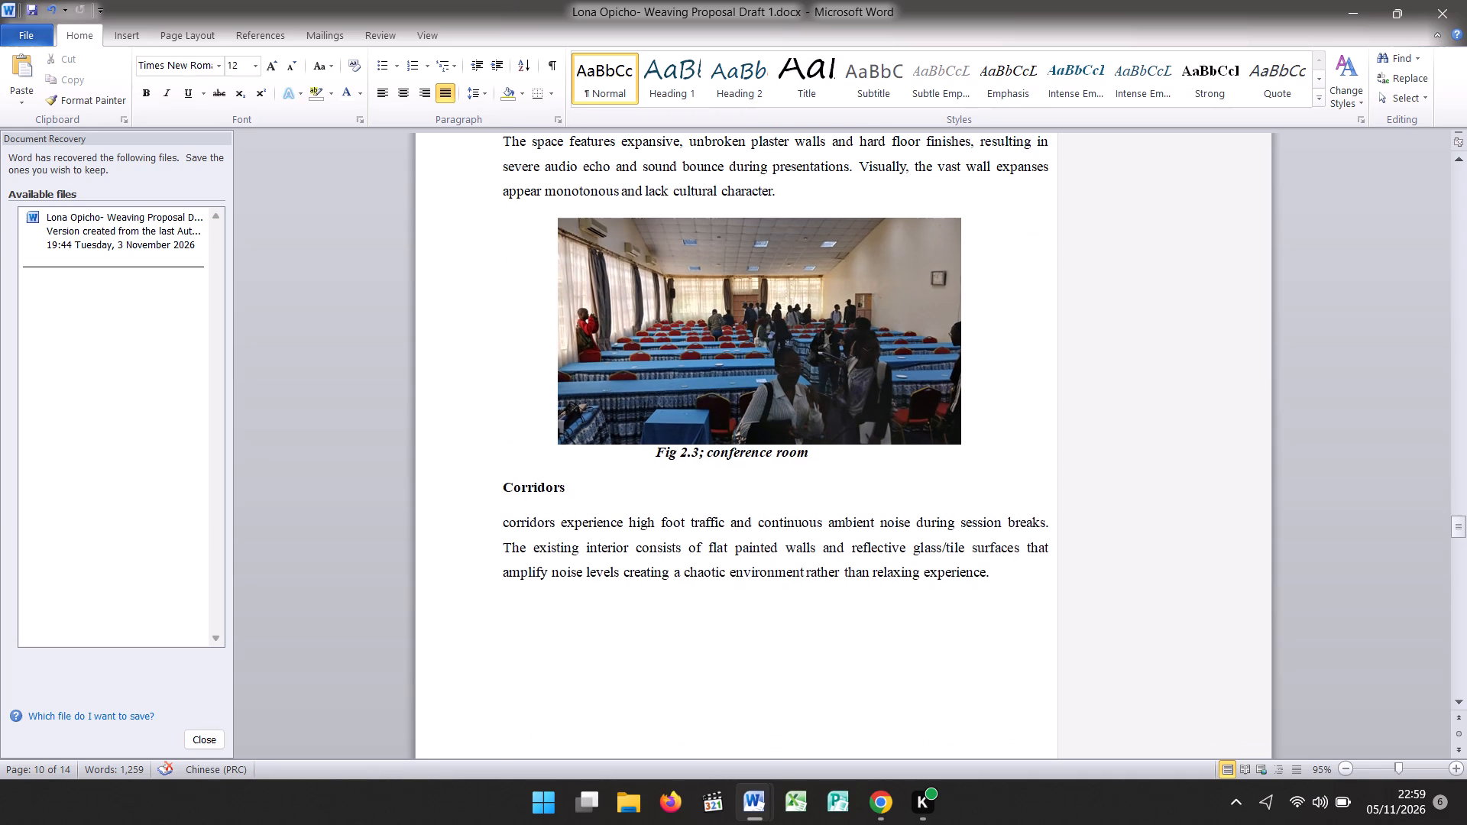
key("Up")
key("Up")
key("Up")
key("Up")
key("Up")
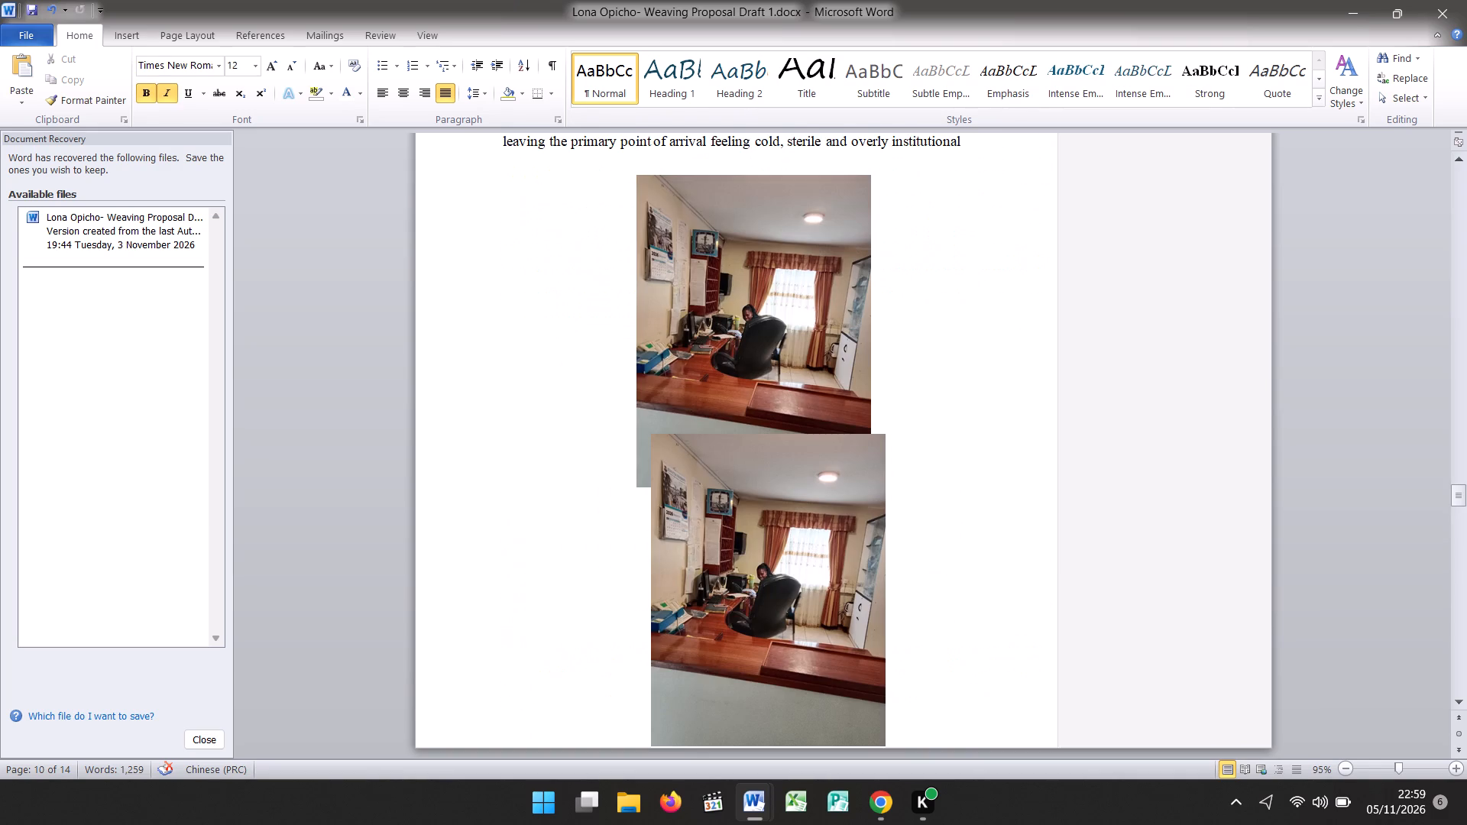
key("Up")
key("Up")
key("Up")
key("Up")
key("Up")
key("Up")
key("Up")
key("Up")
key("Up")
key("Up")
key("Up")
key("Up")
key("Up")
key("Up")
key("Up")
key("Up")
key("Up")
key("Up")
key("Up")
key("Up")
key("Up")
key("Up")
key("Up")
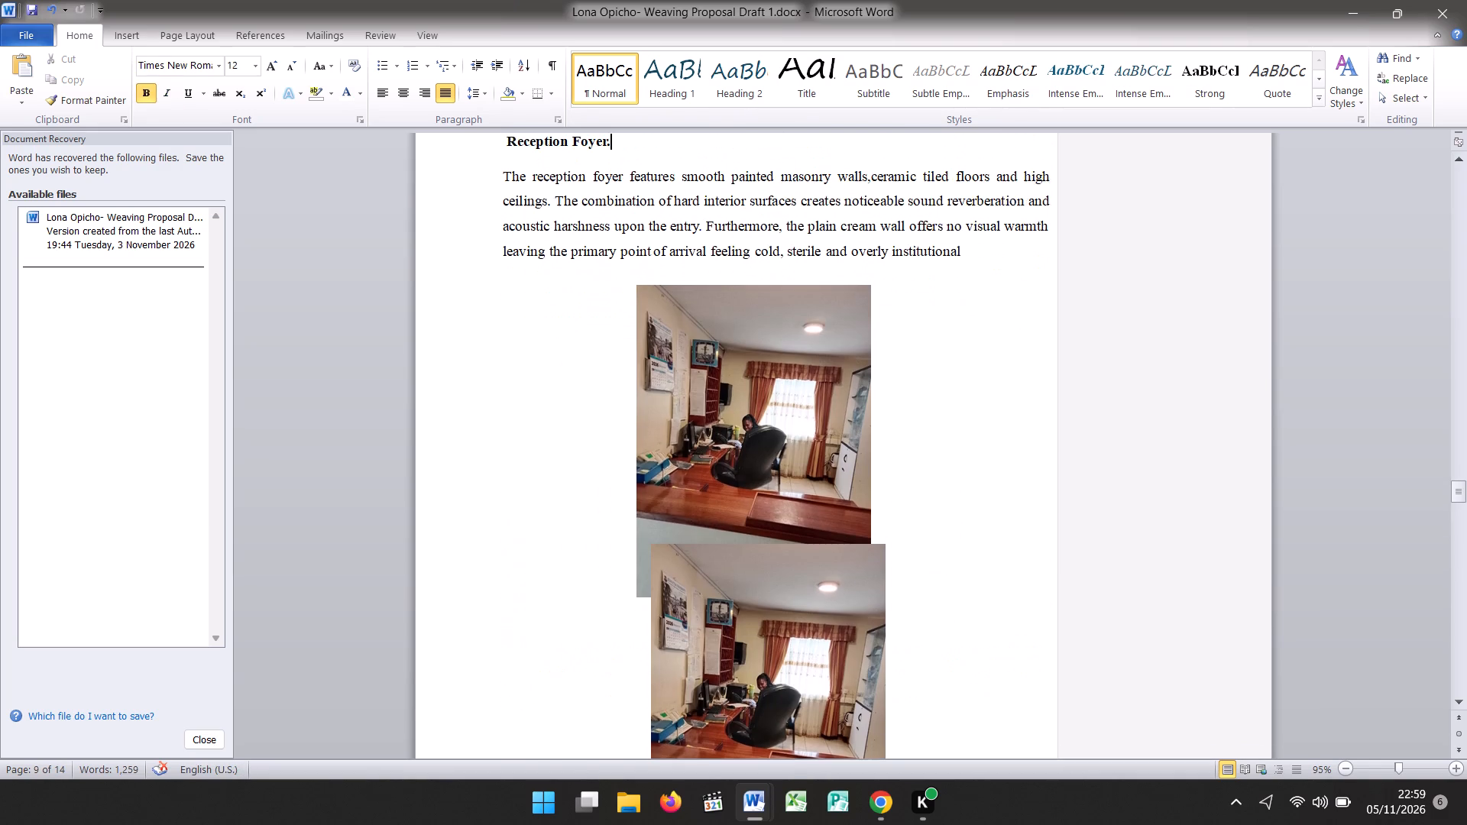
Review the text from the end of the weaver's profile page through the 1.0 PROJECT BRIEF section.
key("Down")
key("Down")
key("Down")
key("Down")
key("Down")
key("Down")
key("Down")
key("Down")
key("Down")
key("Down")
key("Down")
key("Down")
key("Down")
key("Down")
key("Down")
key("Down")
key("Down")
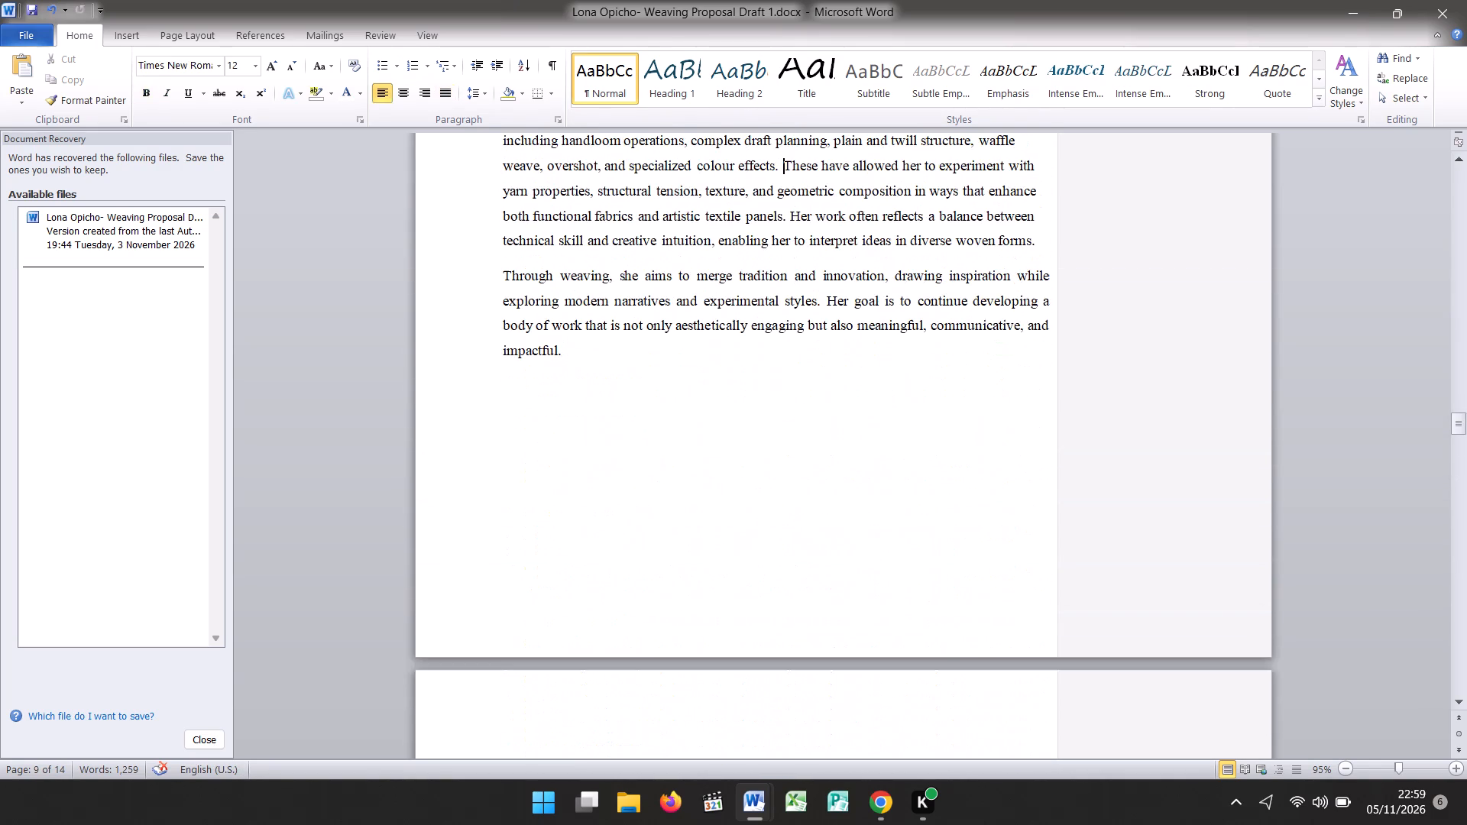
key("Down")
key("Down")
key("Down")
key("Down")
key("Down")
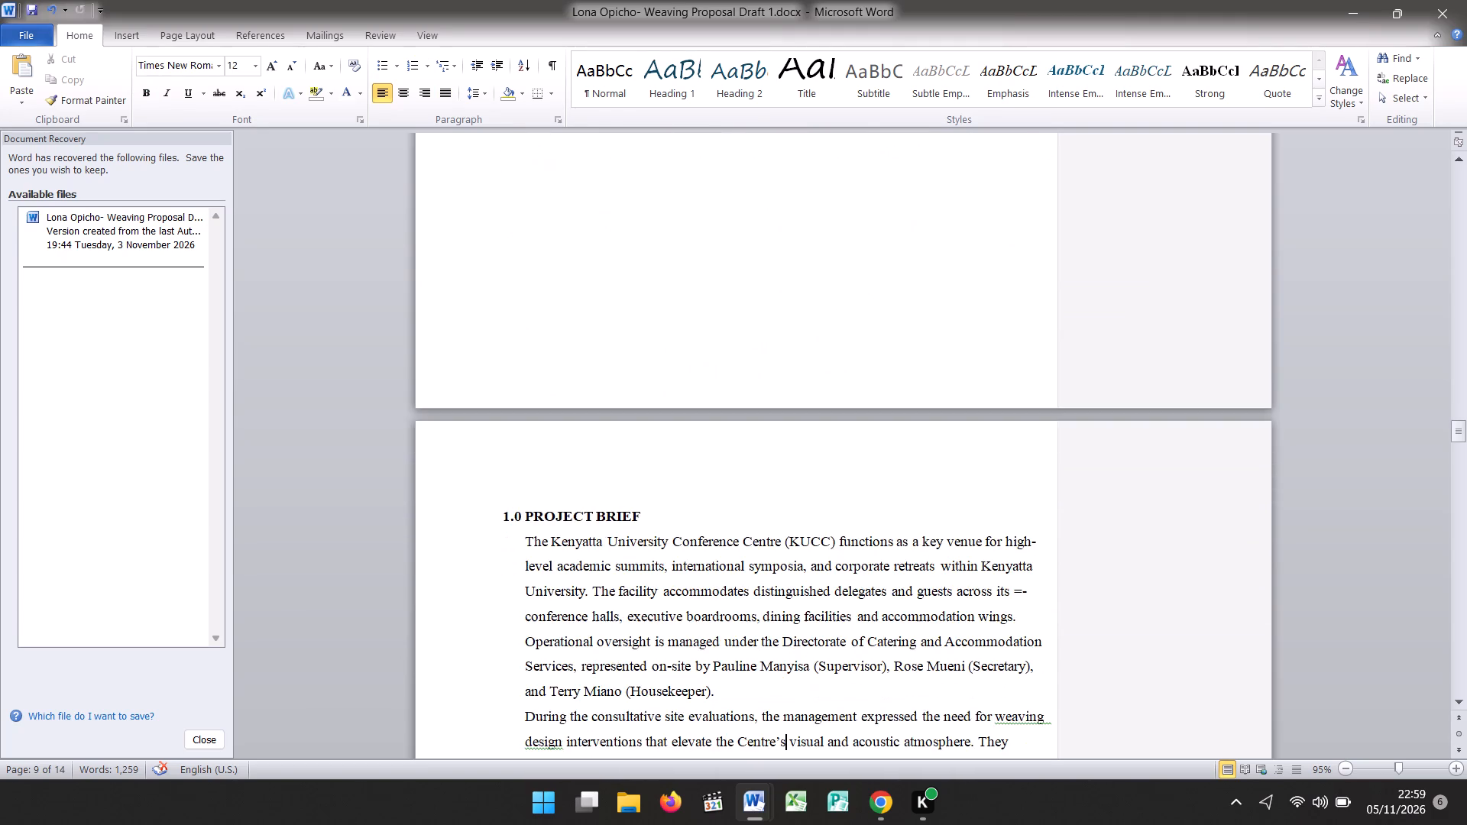
key("Down")
key("Down")
key("Down")
key("Down")
key("Down")
key("Down")
key("Down")
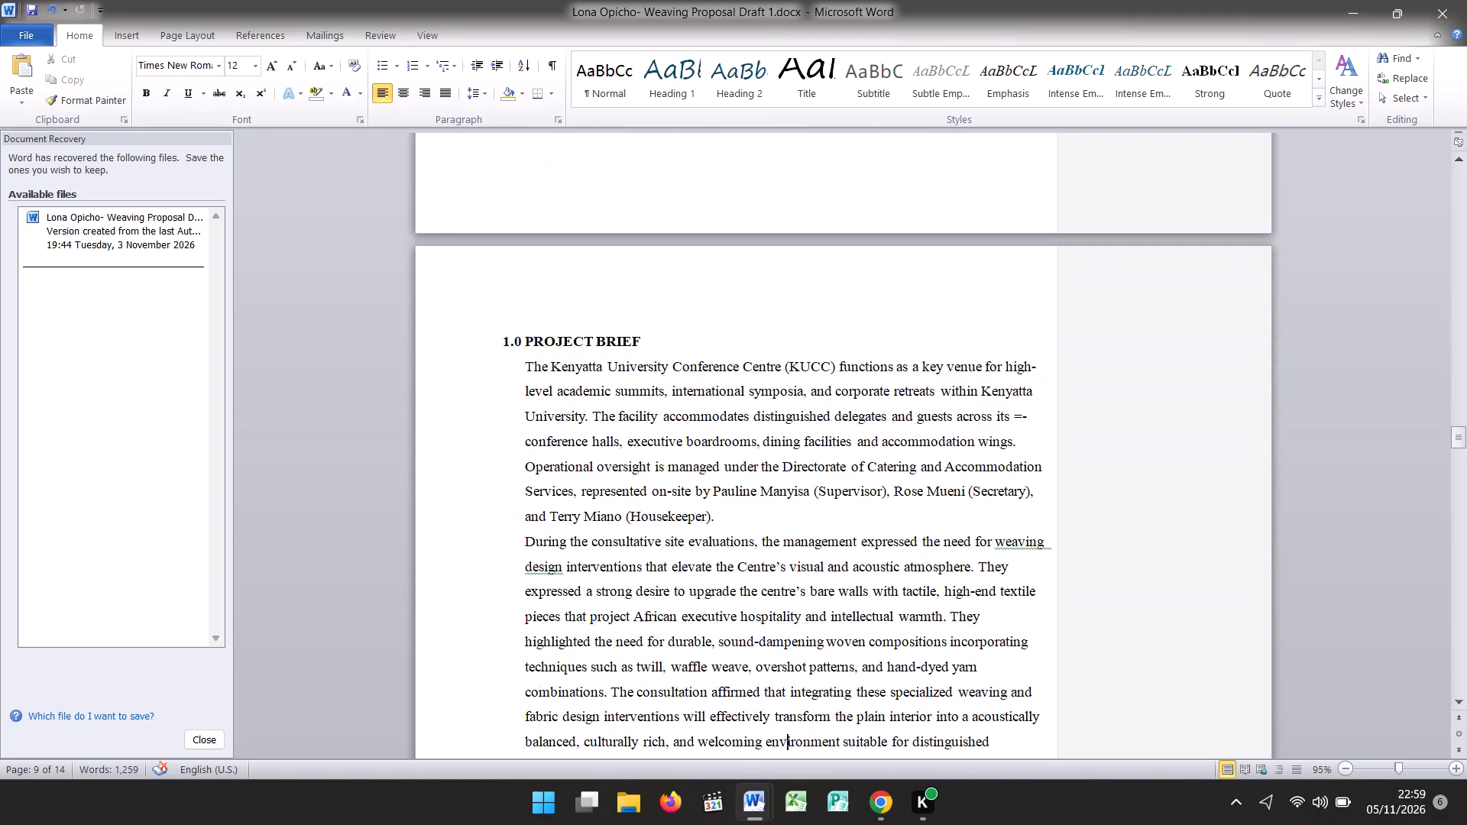
Remove the empty line between the project brief text and the 2.0 SITE VISIT heading.
key("Down")
key("Down")
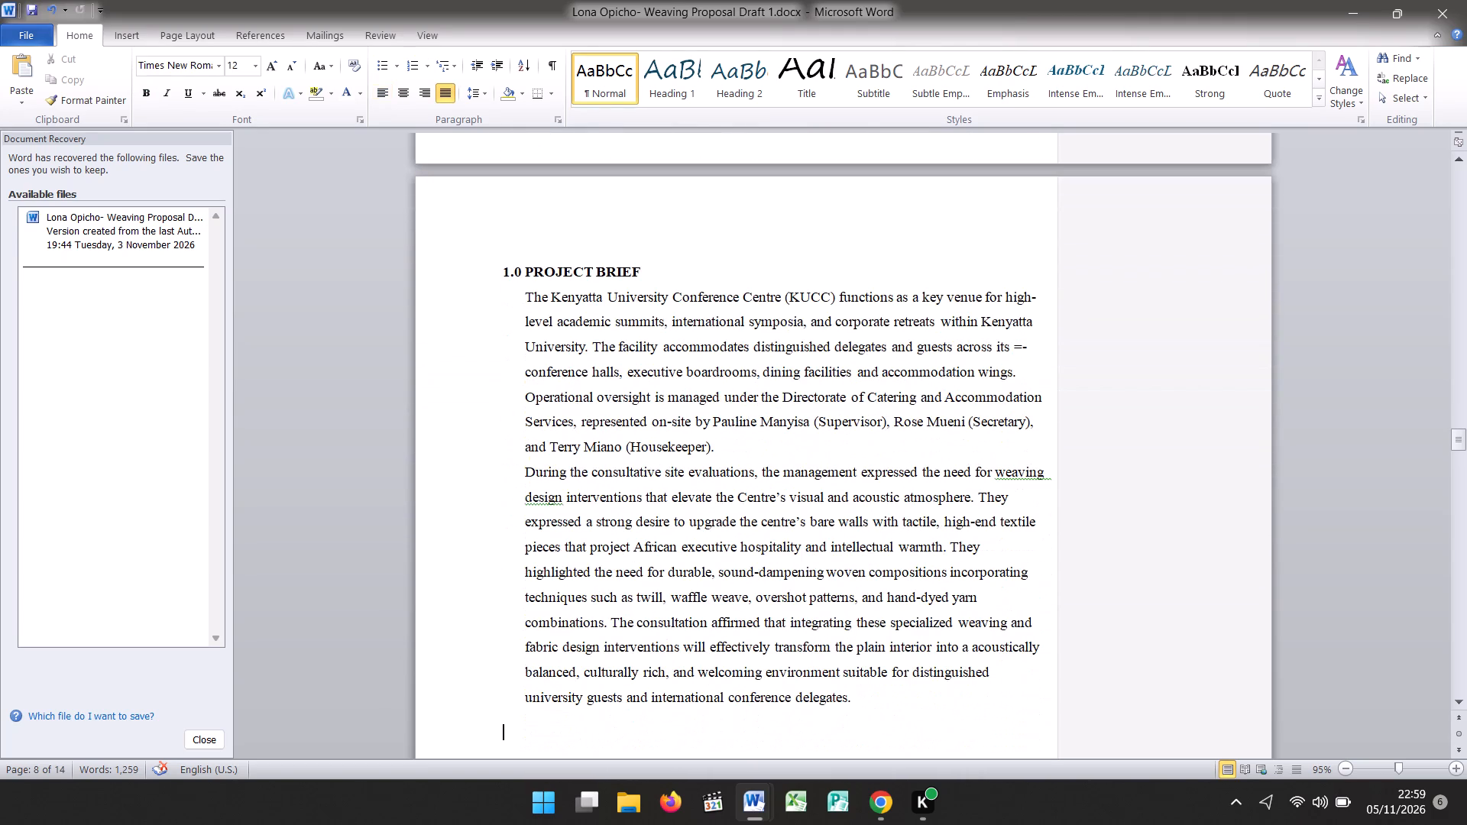
key("Down")
key("Down")
key("Down")
key("Down")
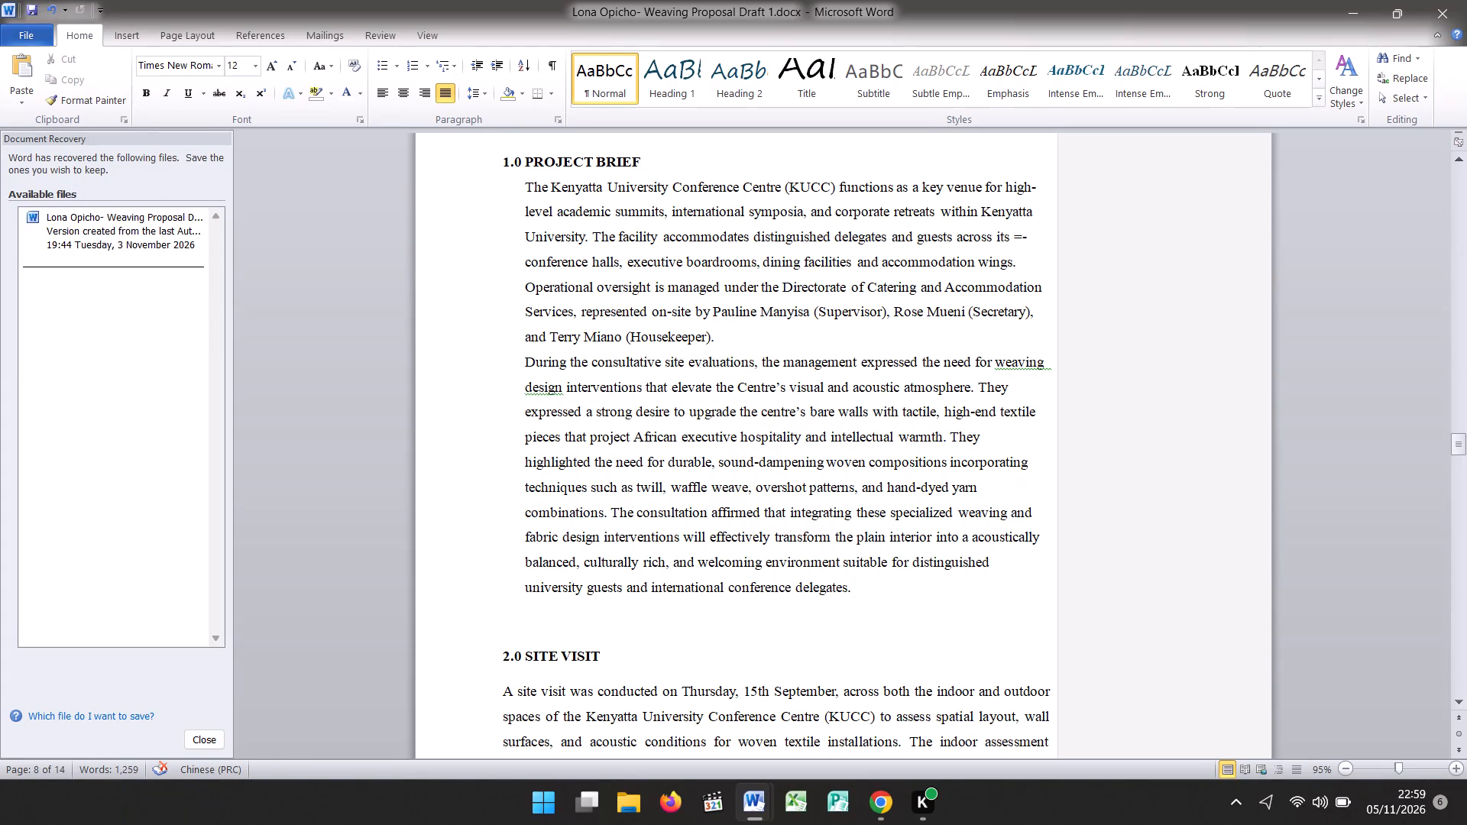
left_click(495, 654)
key("BackSpace")
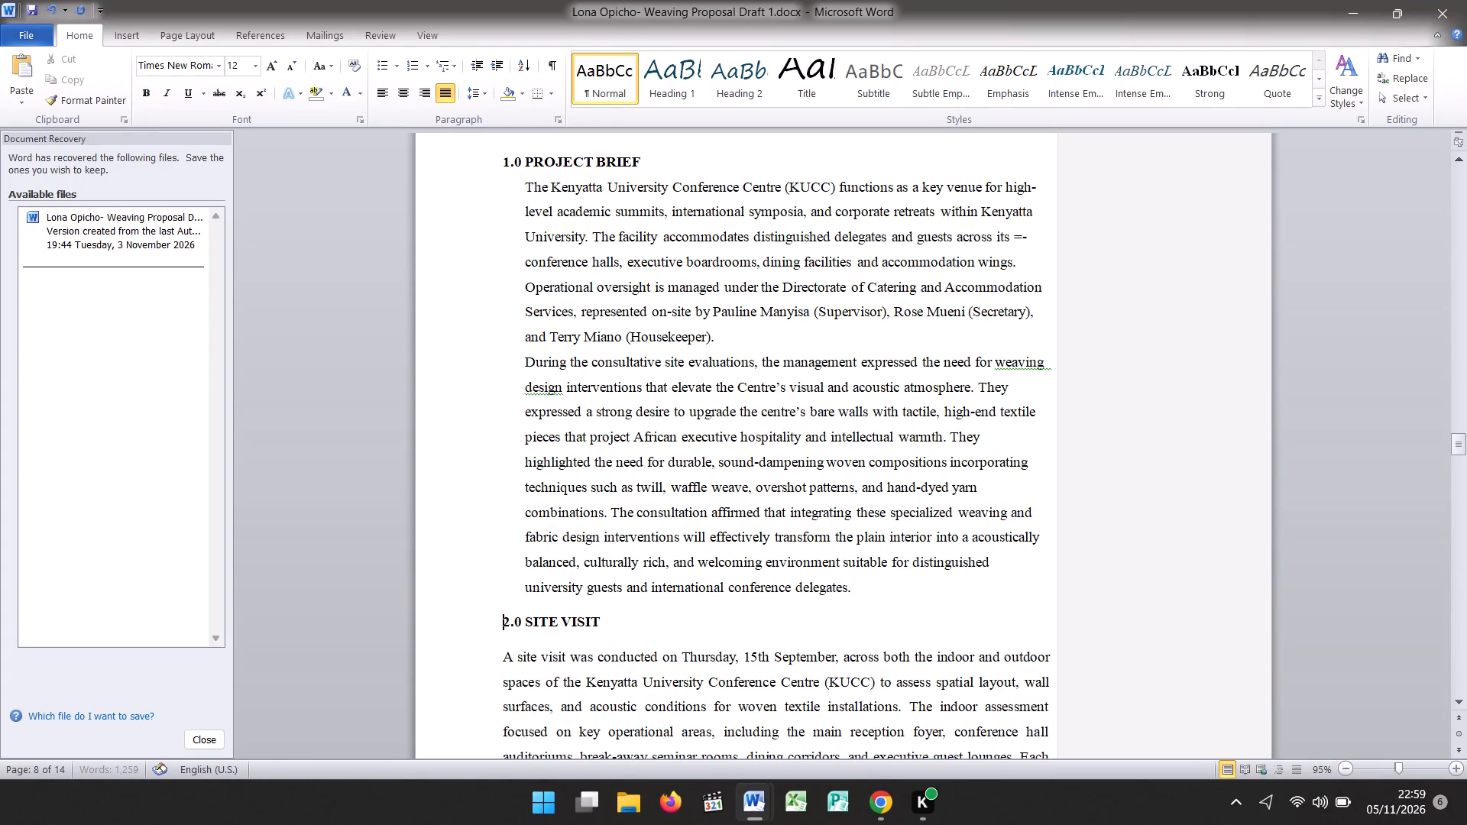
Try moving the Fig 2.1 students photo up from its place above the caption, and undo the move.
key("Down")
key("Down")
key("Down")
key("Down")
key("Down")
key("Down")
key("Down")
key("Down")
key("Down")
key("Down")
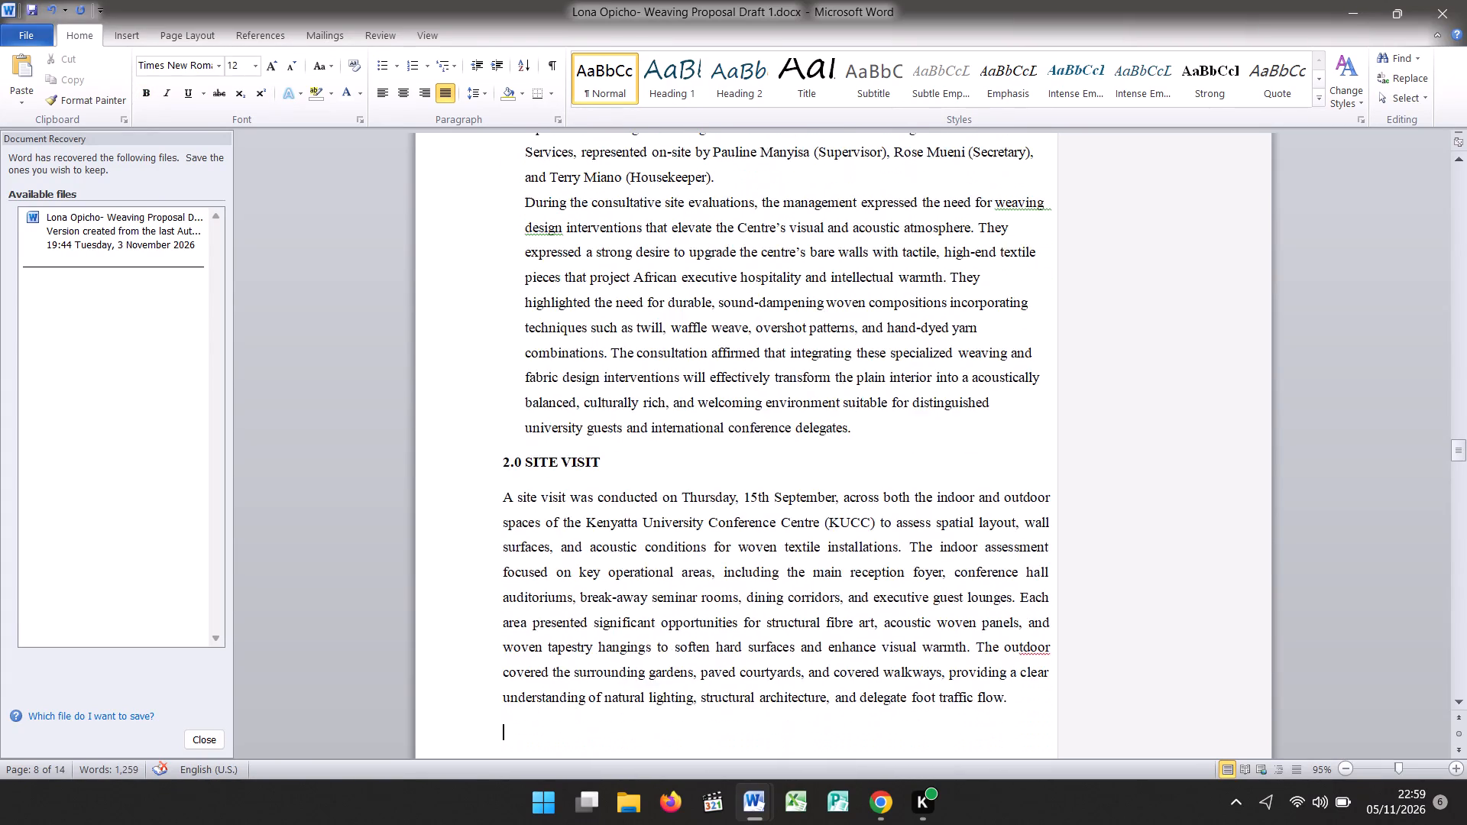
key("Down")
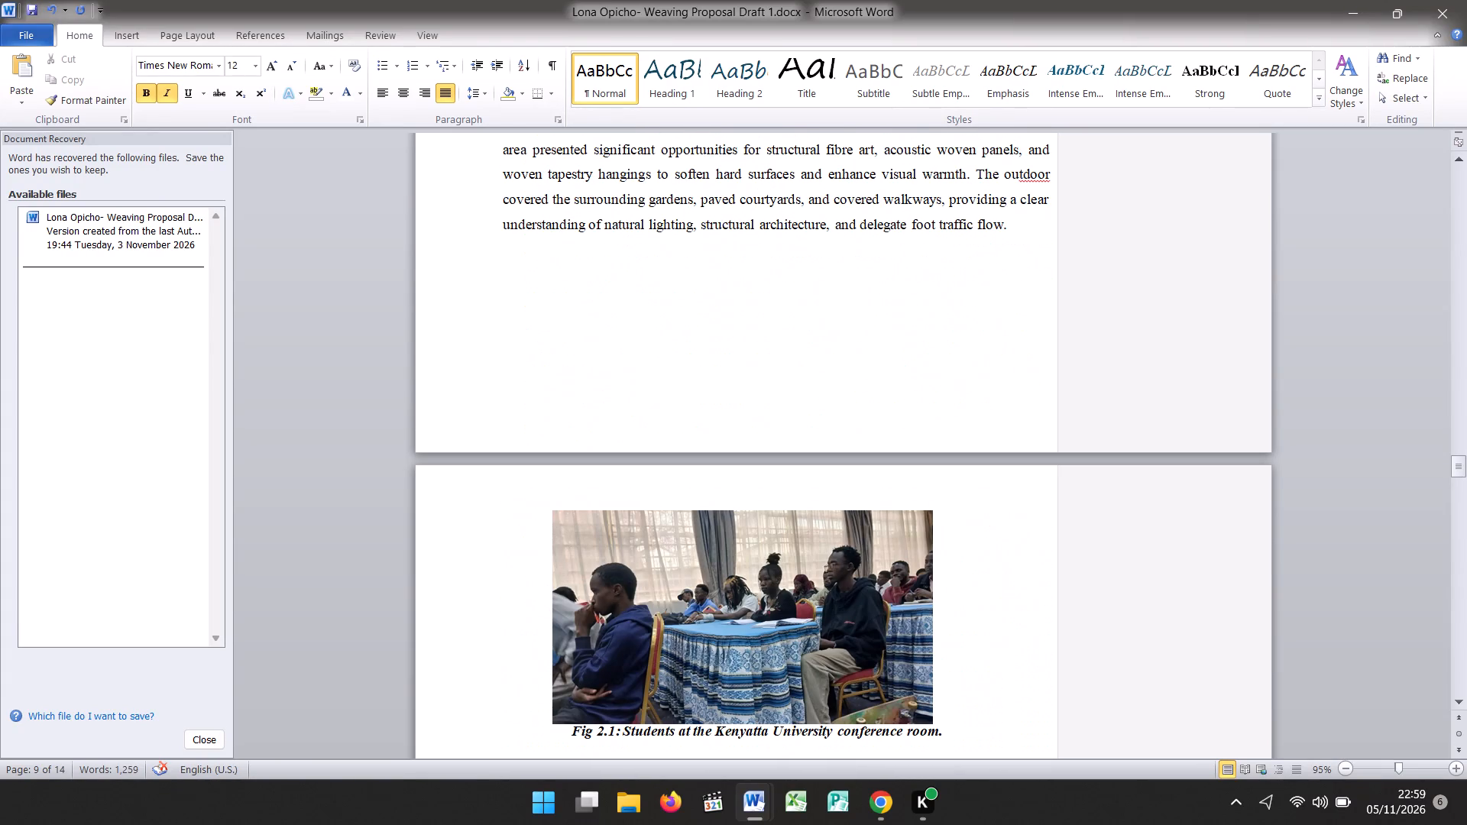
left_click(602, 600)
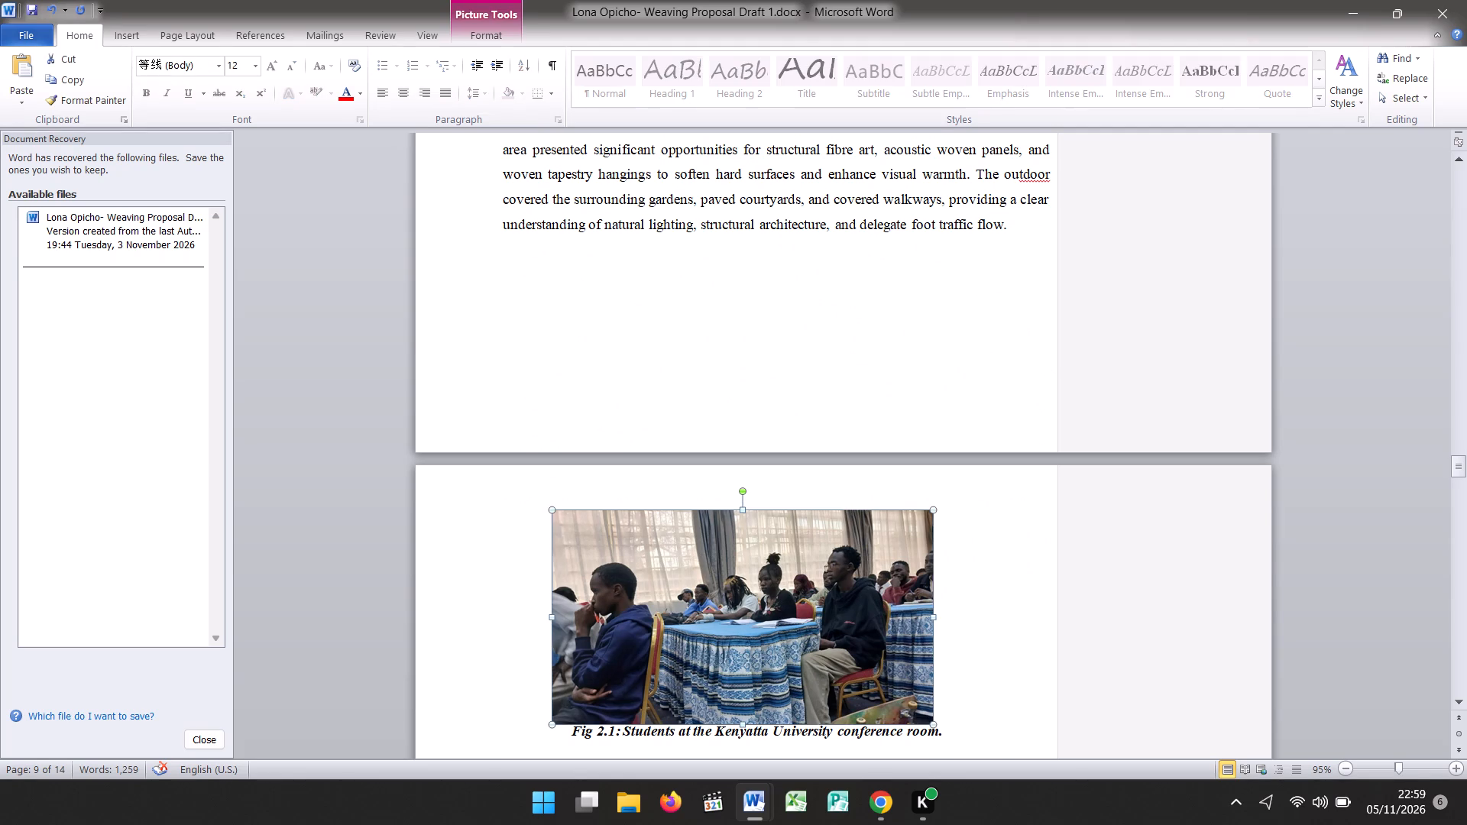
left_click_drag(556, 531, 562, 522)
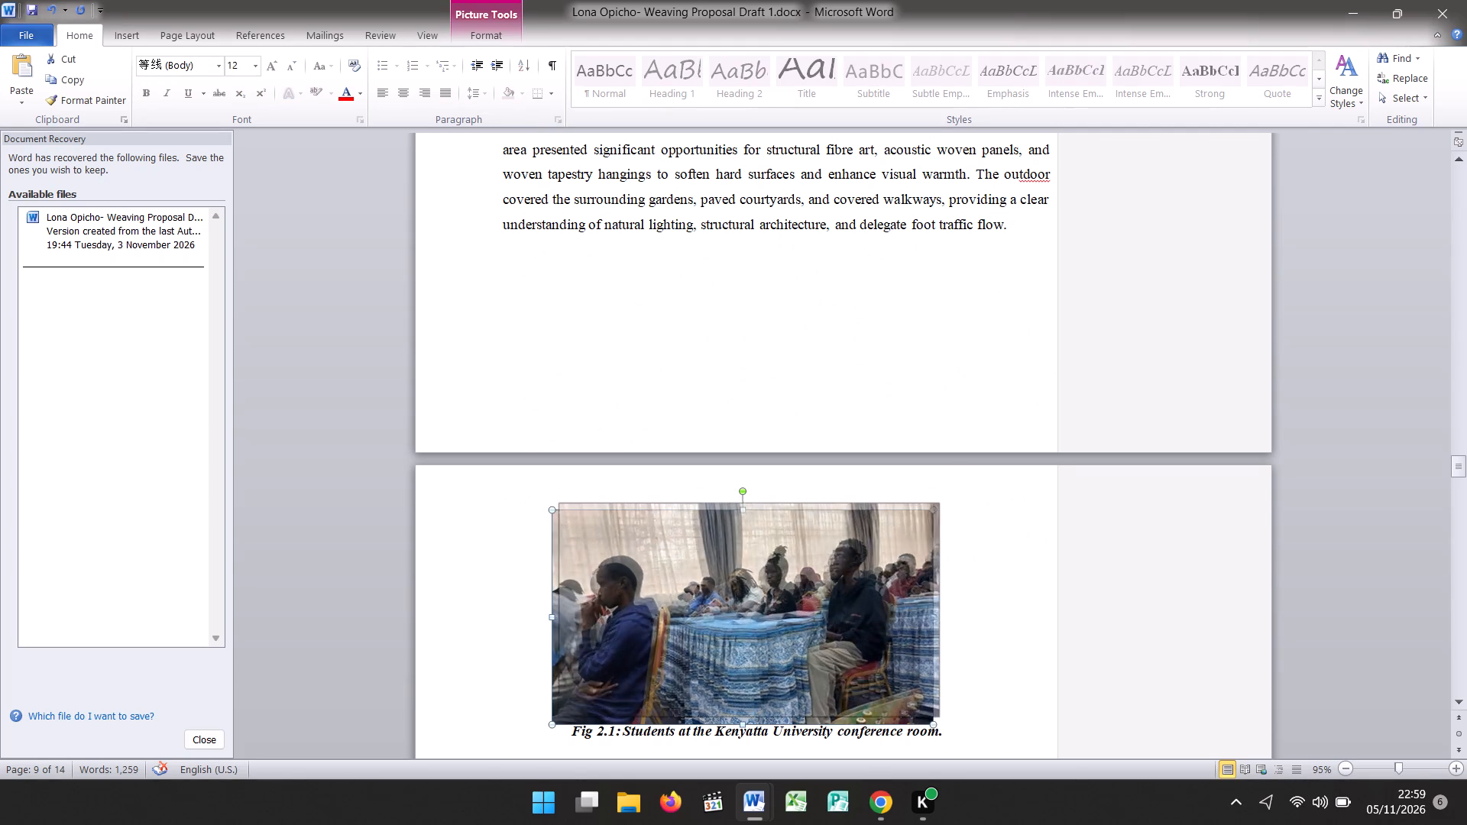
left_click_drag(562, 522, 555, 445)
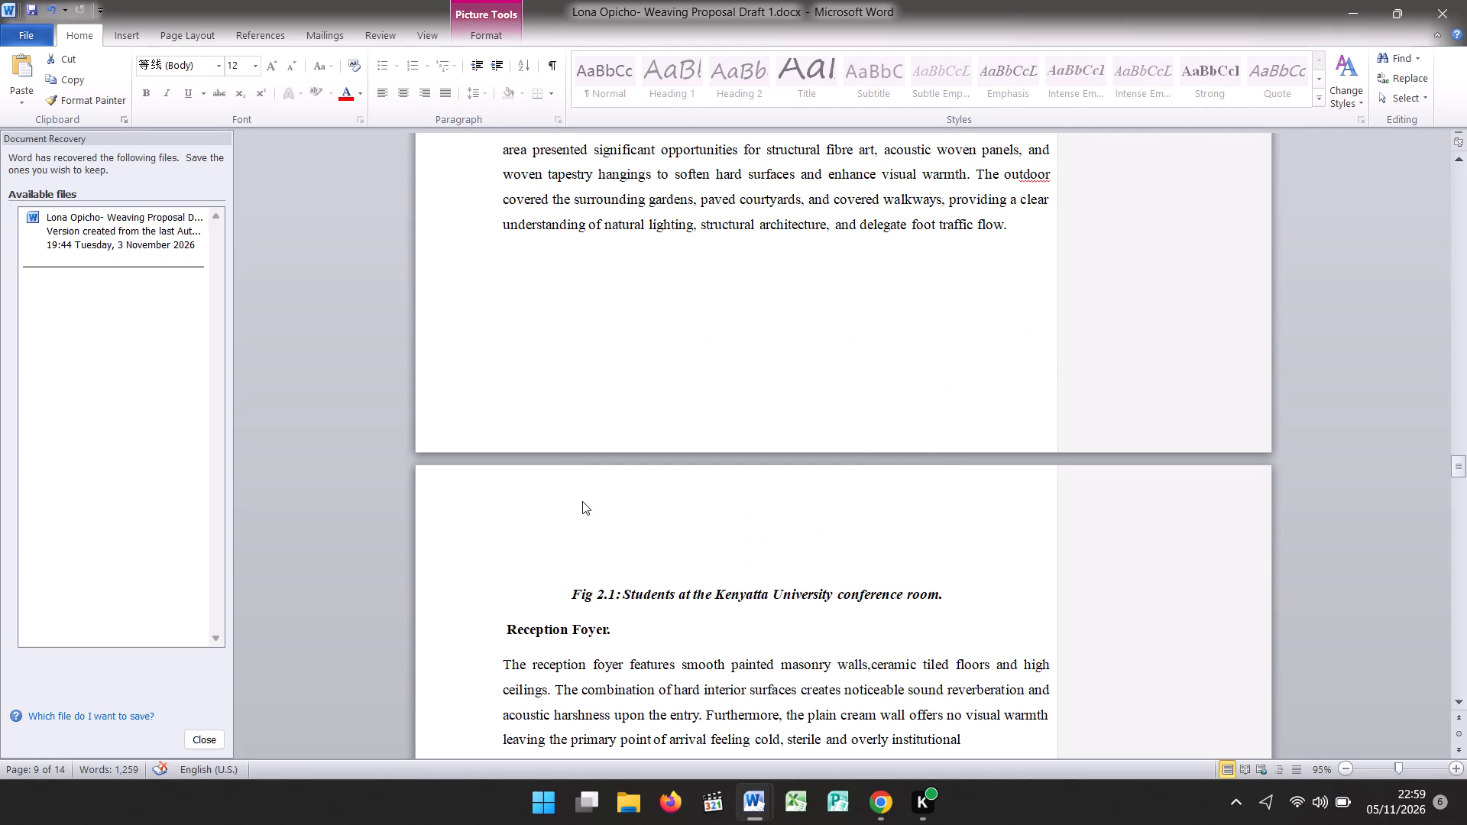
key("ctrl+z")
Shrink the Fig 2.1 students photo proportionally from its upper-left corner to about 93% of its size.
left_click(582, 501, "ctrl")
left_click(598, 528)
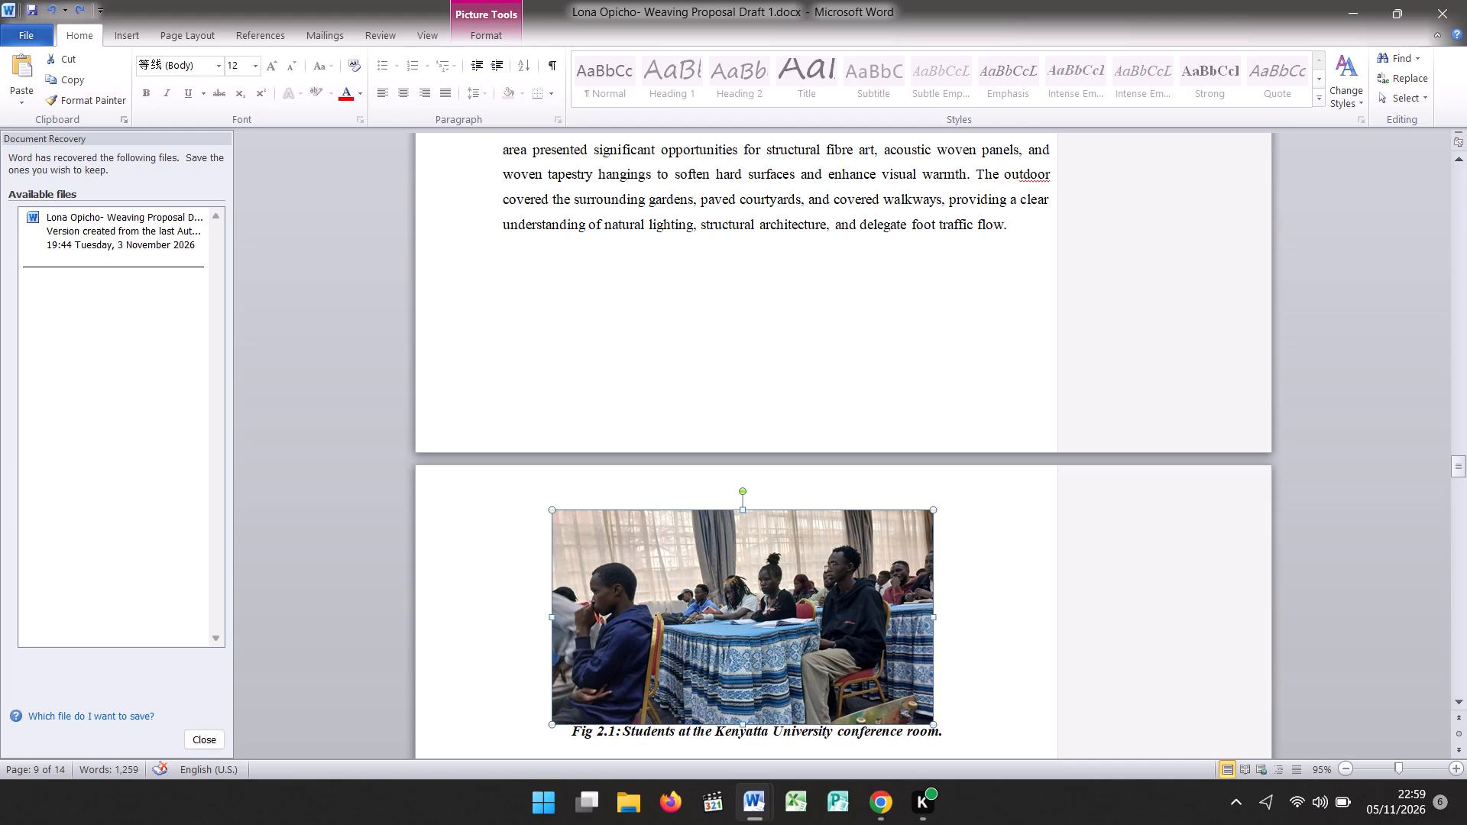
left_click_drag(552, 508, 564, 522)
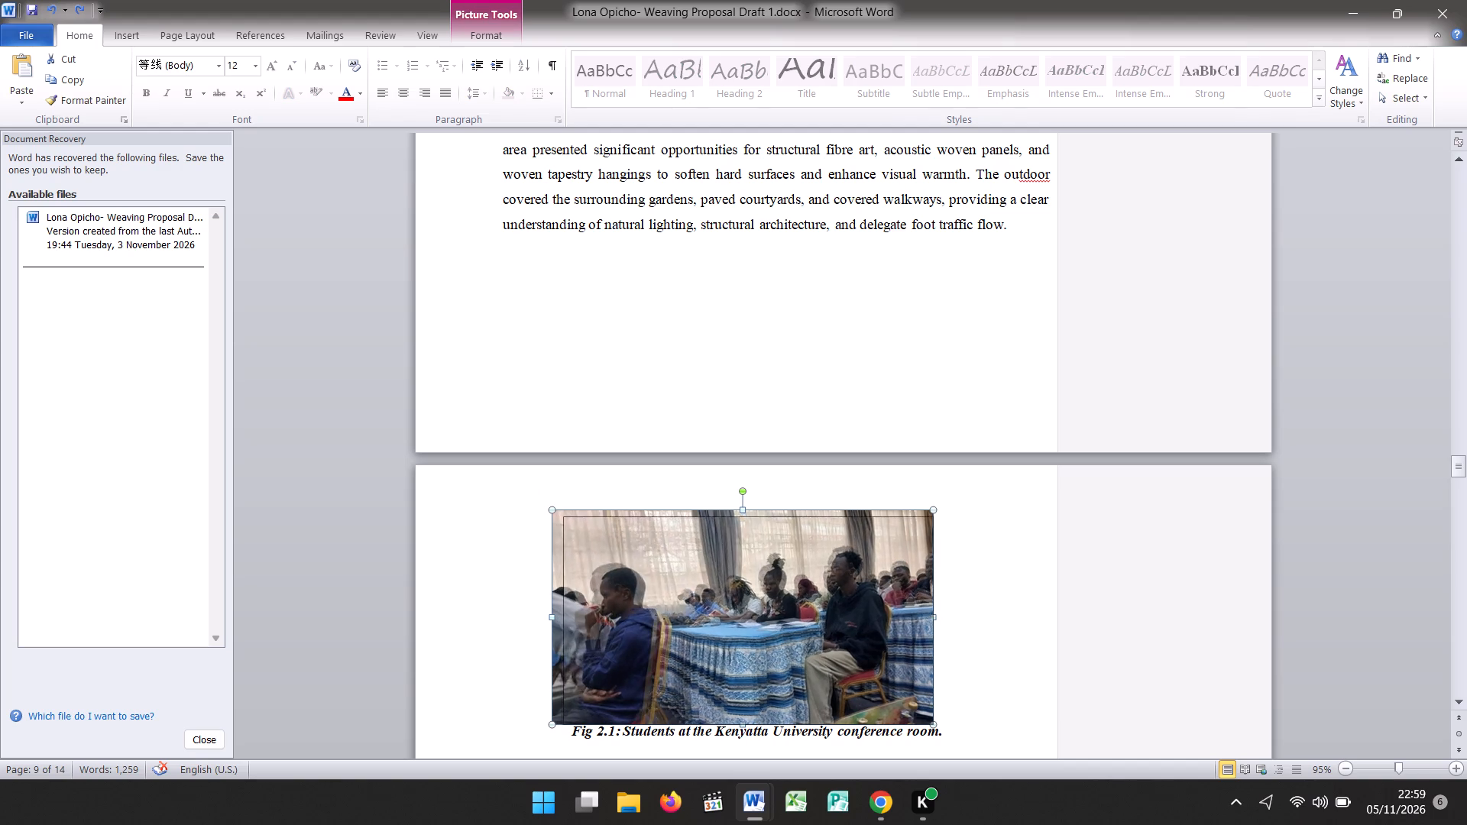
left_click_drag(564, 522, 579, 542)
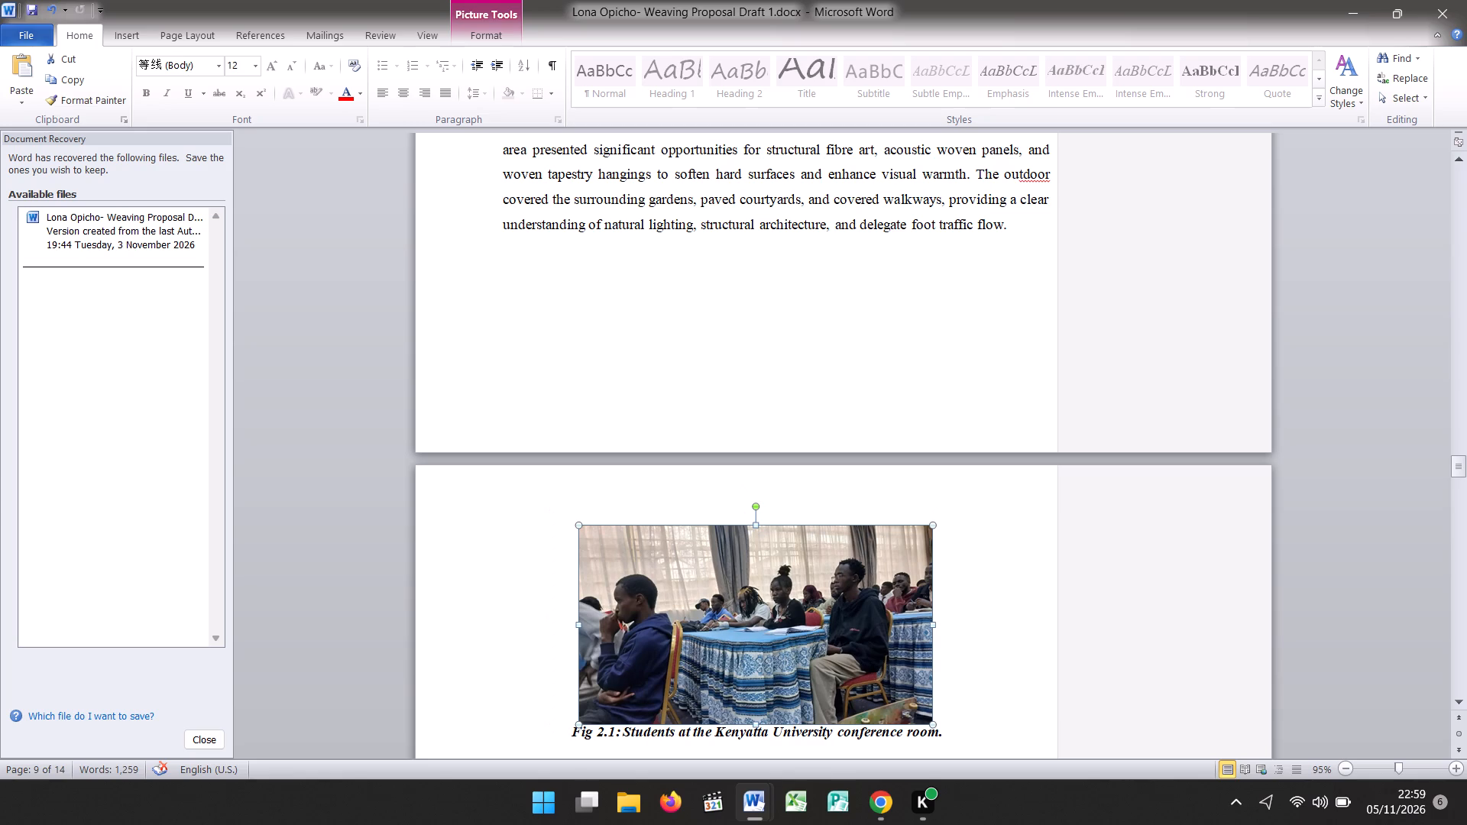
Nudge the resized Fig 2.1 students photo up onto the previous page, into the space below the 2.0 SITE VISIT text.
key("Up")
key("Up")
key("Up")
key("Up")
key("Up")
key("Up")
key("Up")
key("Up")
key("Up")
key("Up")
key("Up")
key("Up")
key("Up")
key("Up")
key("Up")
key("Up")
key("Up")
key("Up")
key("Up")
key("Up")
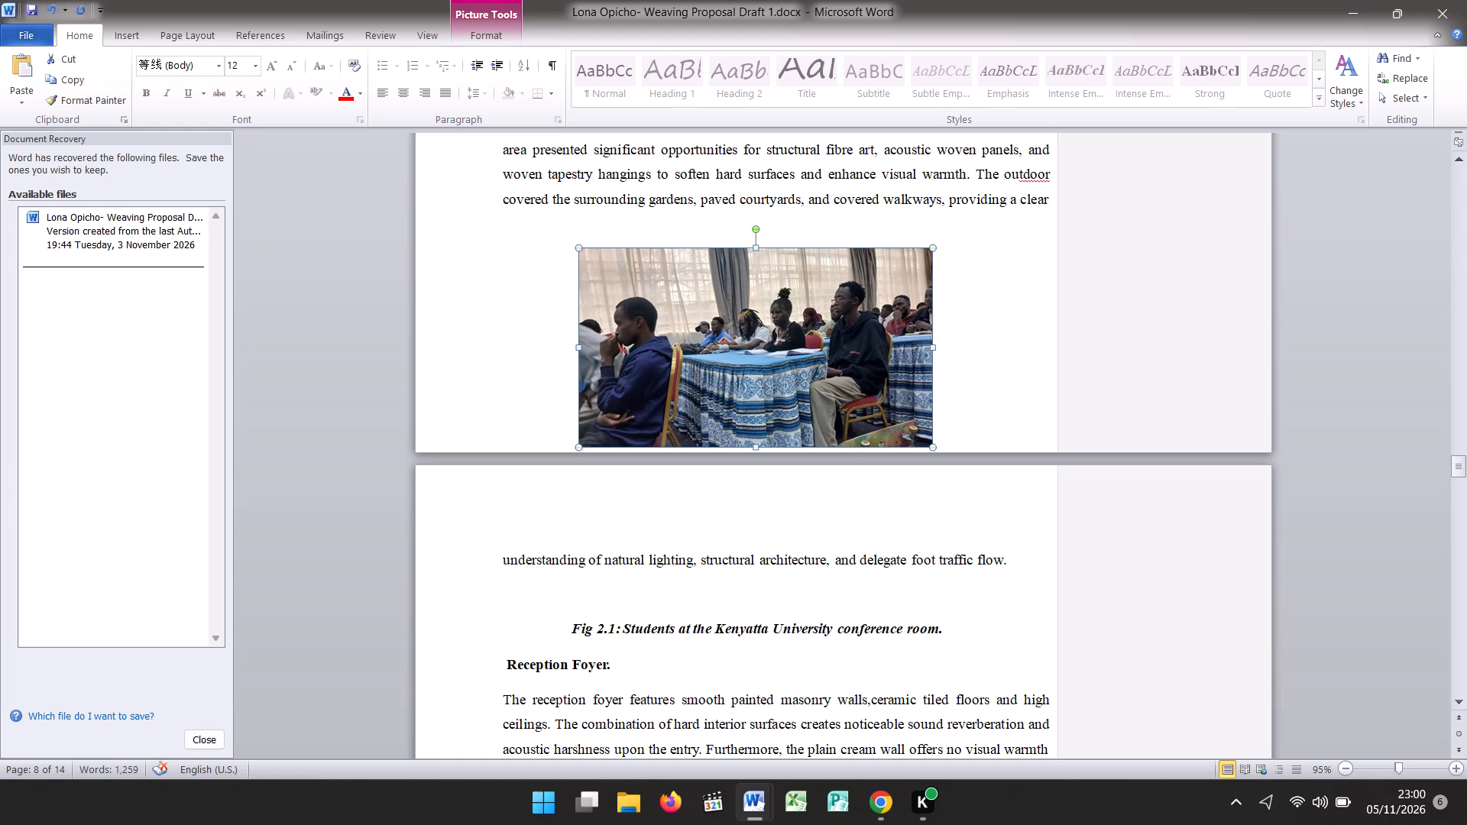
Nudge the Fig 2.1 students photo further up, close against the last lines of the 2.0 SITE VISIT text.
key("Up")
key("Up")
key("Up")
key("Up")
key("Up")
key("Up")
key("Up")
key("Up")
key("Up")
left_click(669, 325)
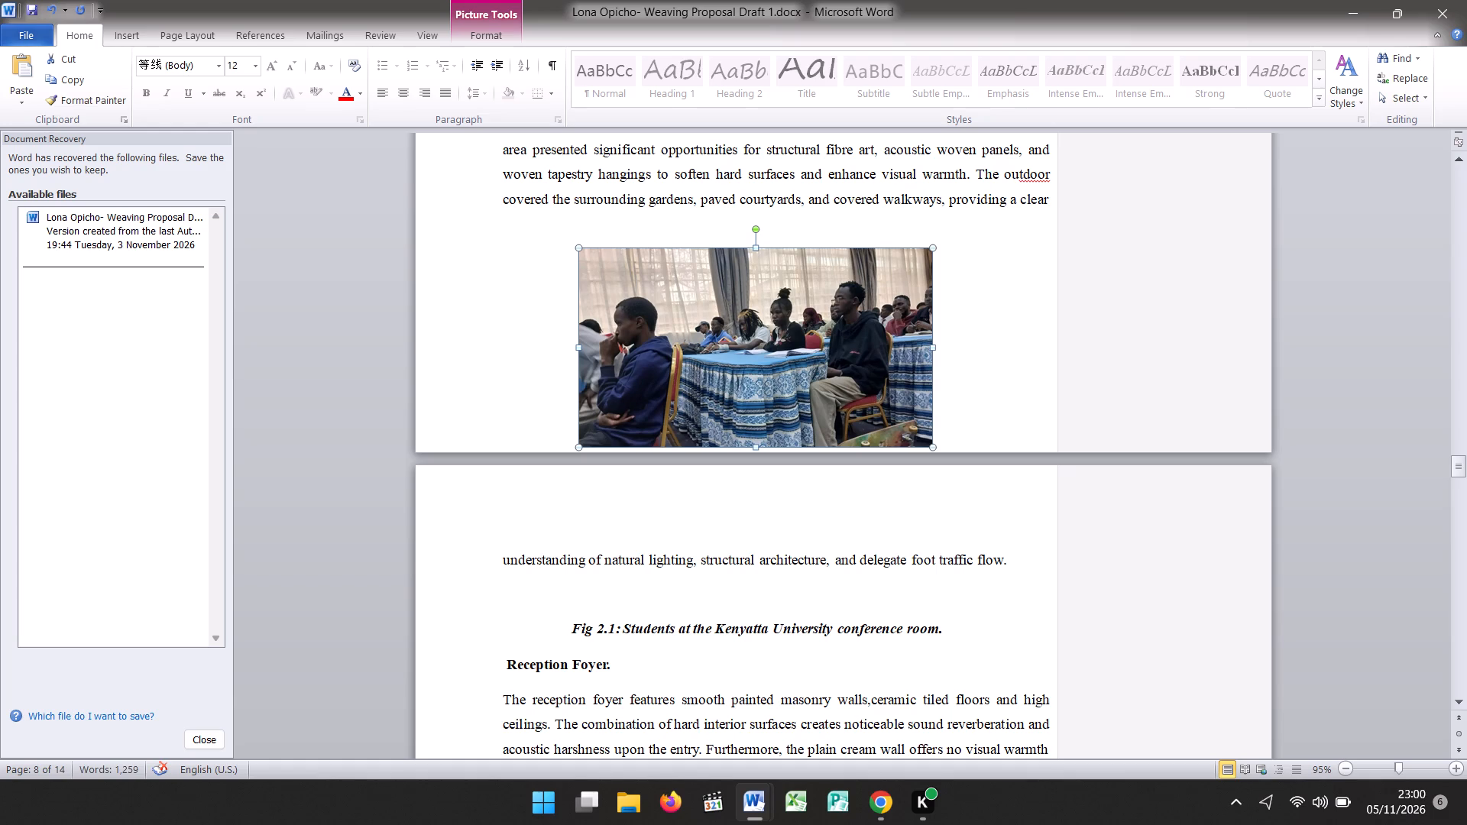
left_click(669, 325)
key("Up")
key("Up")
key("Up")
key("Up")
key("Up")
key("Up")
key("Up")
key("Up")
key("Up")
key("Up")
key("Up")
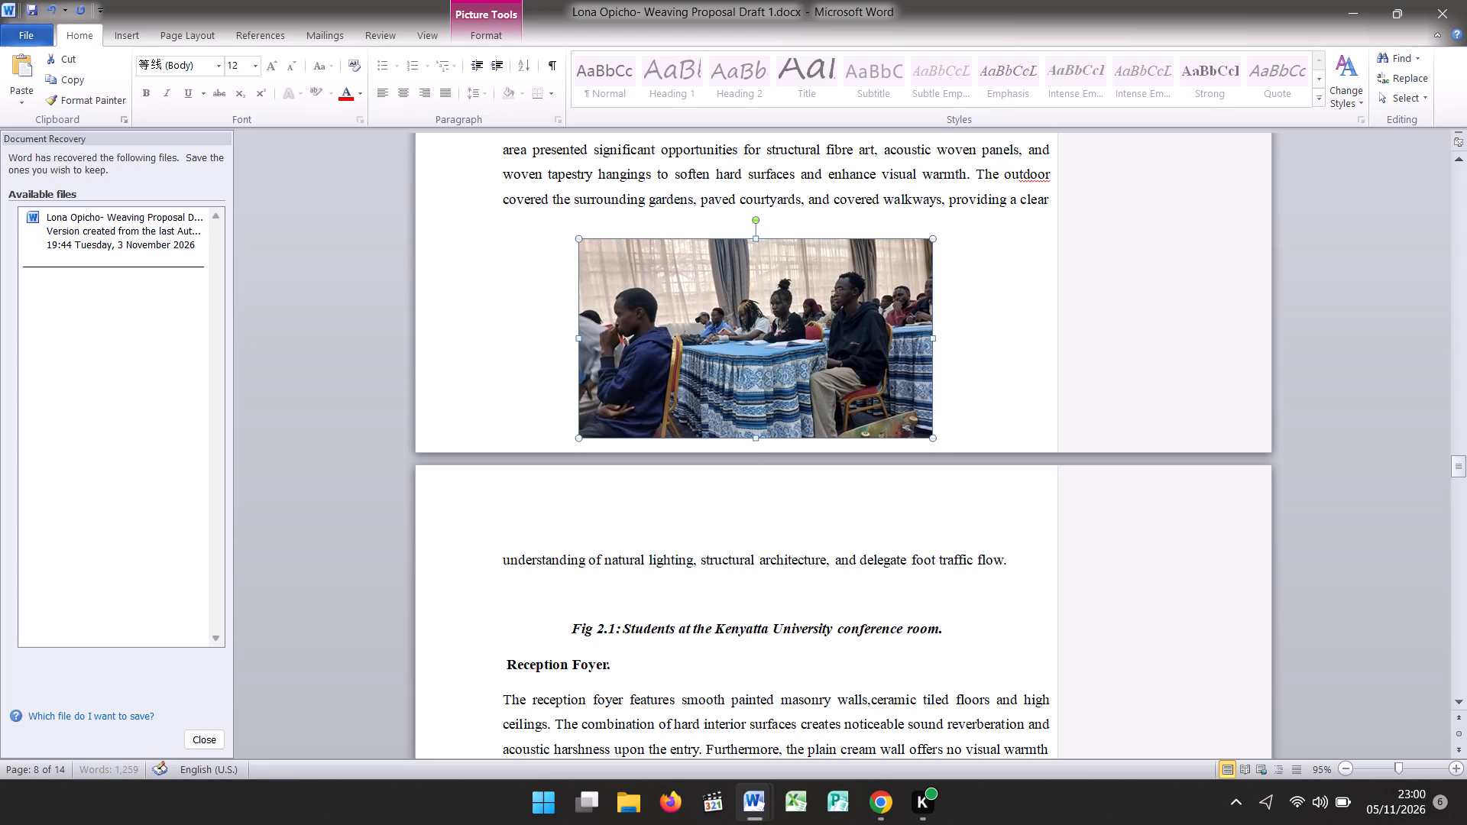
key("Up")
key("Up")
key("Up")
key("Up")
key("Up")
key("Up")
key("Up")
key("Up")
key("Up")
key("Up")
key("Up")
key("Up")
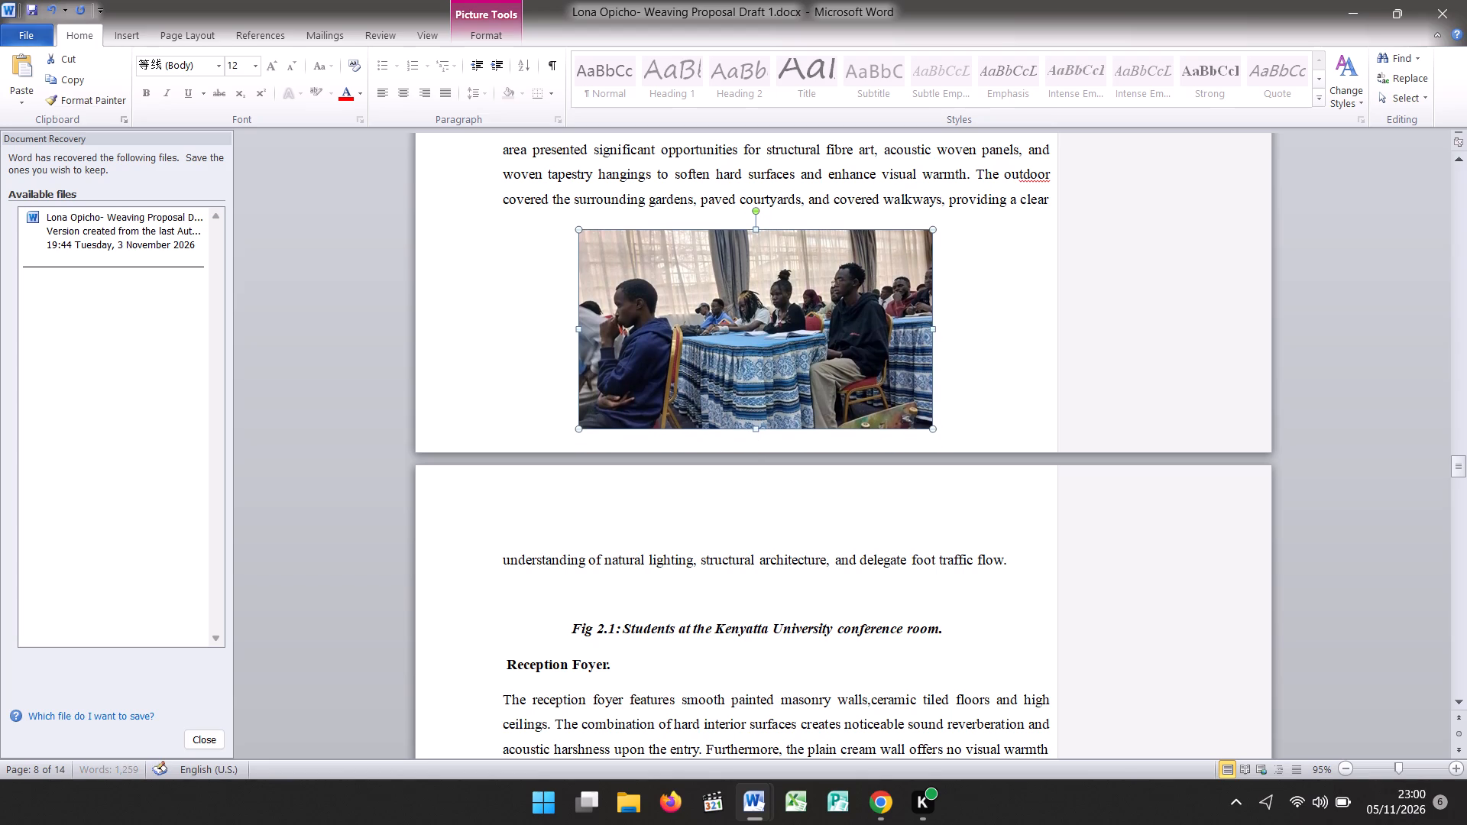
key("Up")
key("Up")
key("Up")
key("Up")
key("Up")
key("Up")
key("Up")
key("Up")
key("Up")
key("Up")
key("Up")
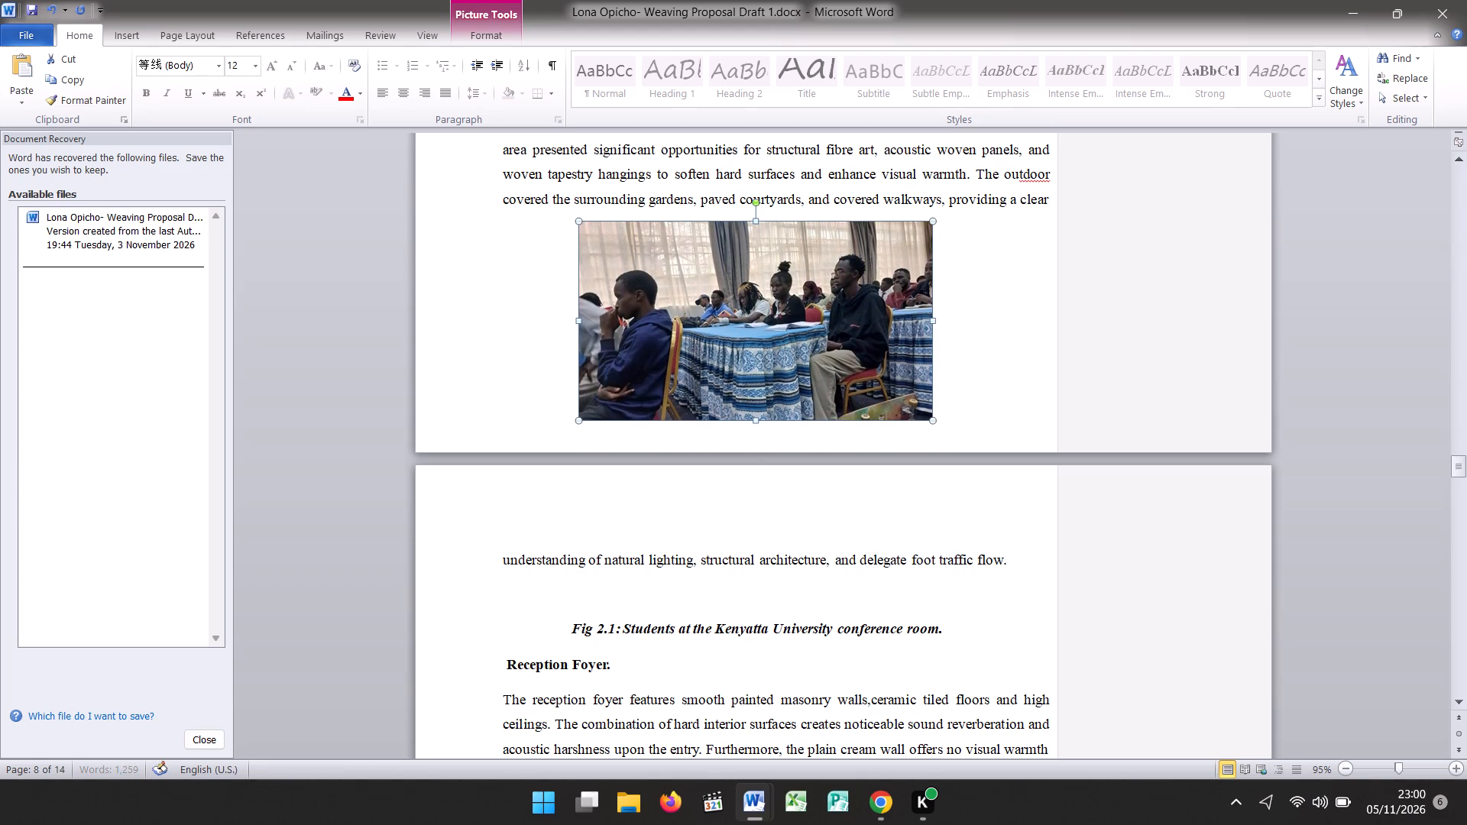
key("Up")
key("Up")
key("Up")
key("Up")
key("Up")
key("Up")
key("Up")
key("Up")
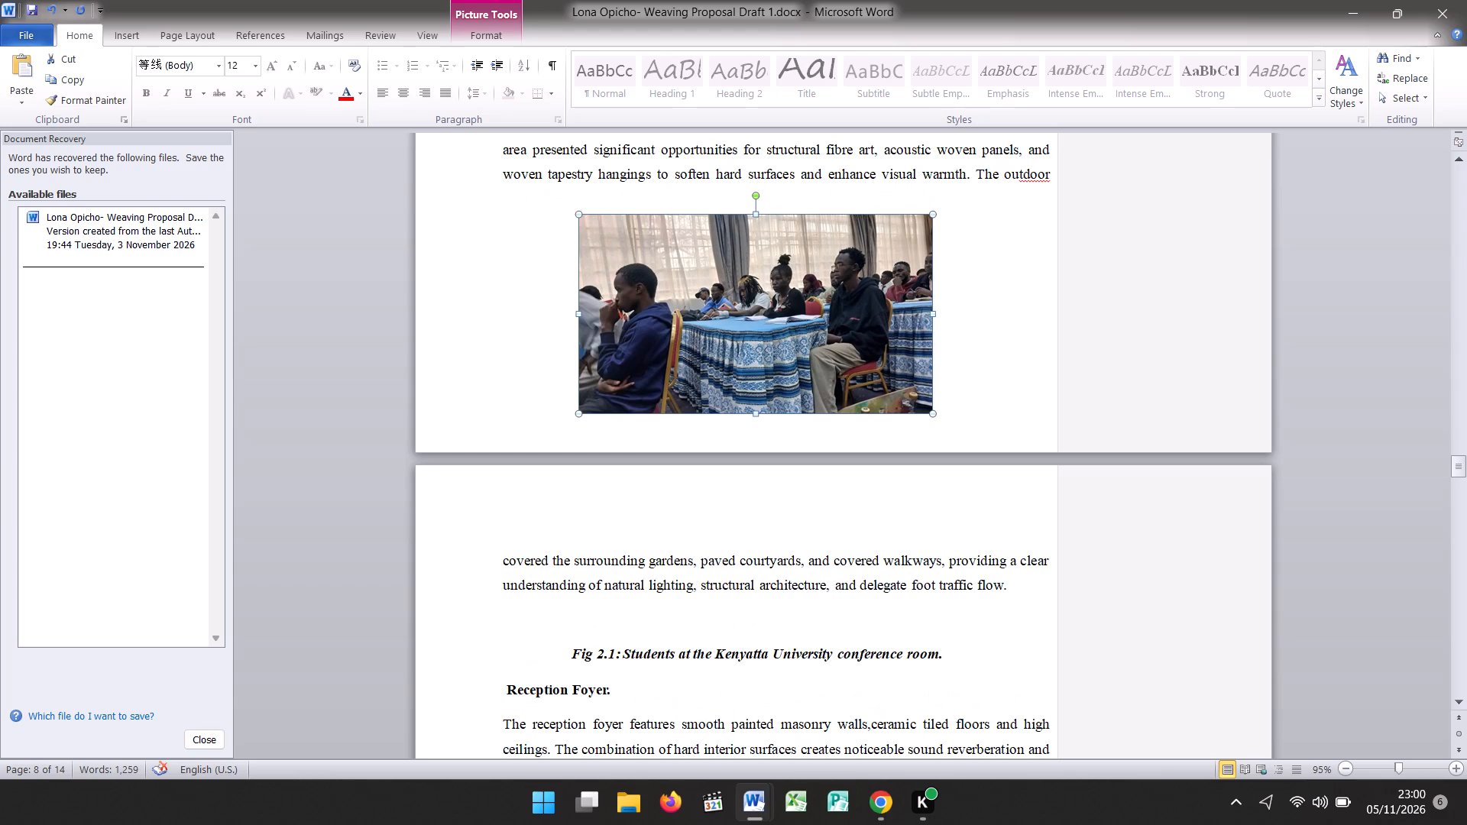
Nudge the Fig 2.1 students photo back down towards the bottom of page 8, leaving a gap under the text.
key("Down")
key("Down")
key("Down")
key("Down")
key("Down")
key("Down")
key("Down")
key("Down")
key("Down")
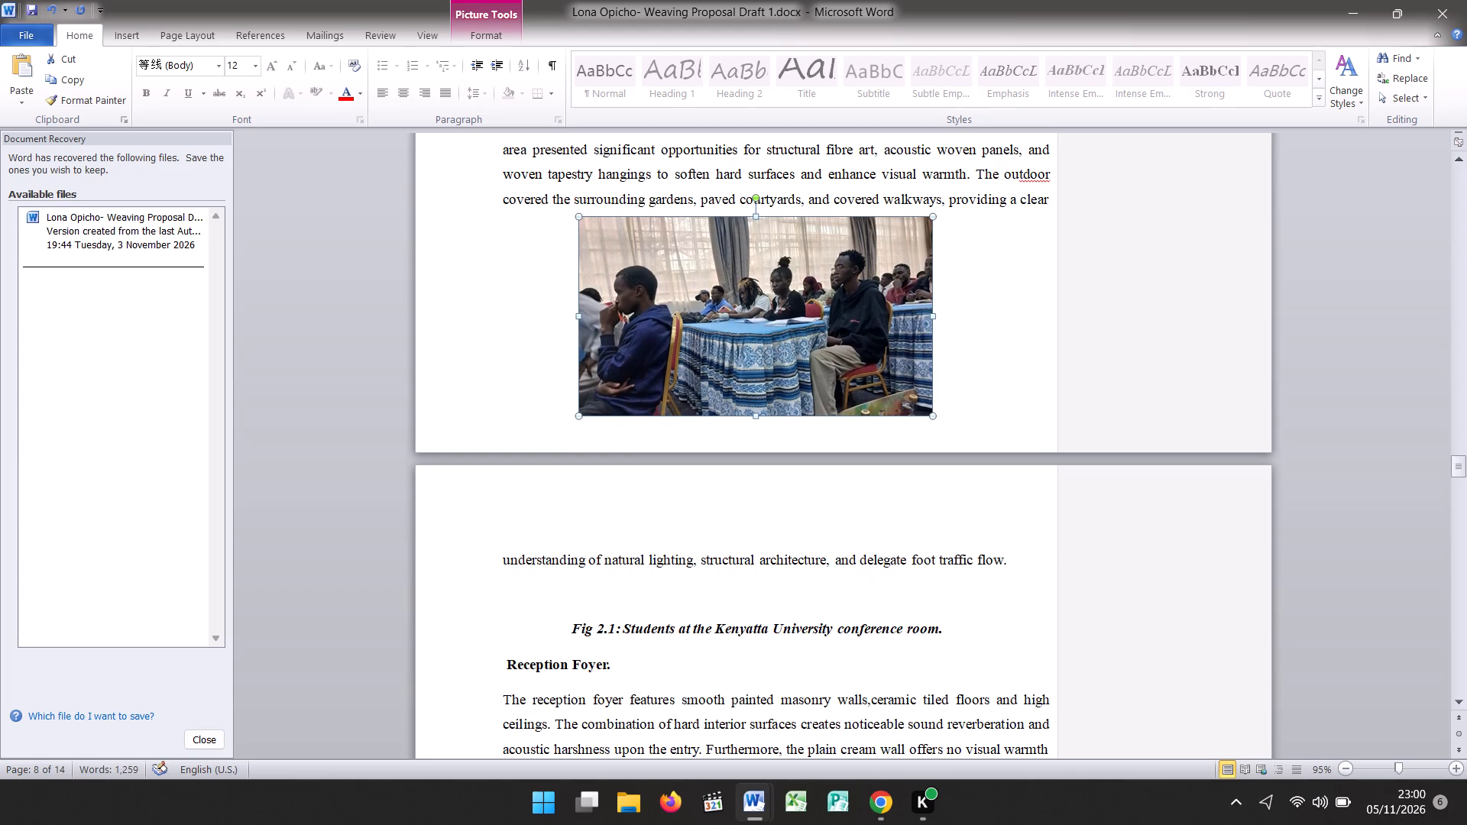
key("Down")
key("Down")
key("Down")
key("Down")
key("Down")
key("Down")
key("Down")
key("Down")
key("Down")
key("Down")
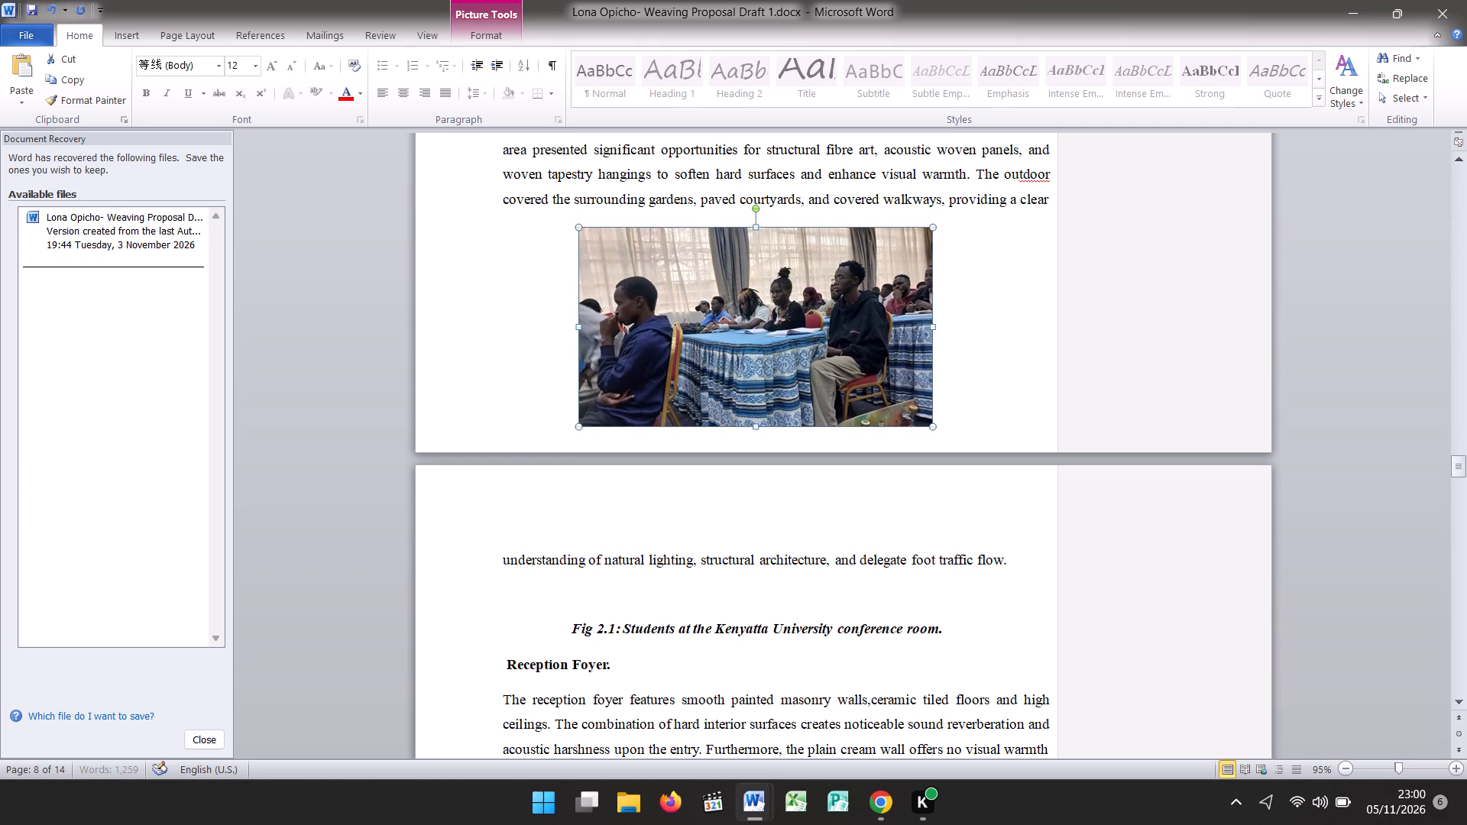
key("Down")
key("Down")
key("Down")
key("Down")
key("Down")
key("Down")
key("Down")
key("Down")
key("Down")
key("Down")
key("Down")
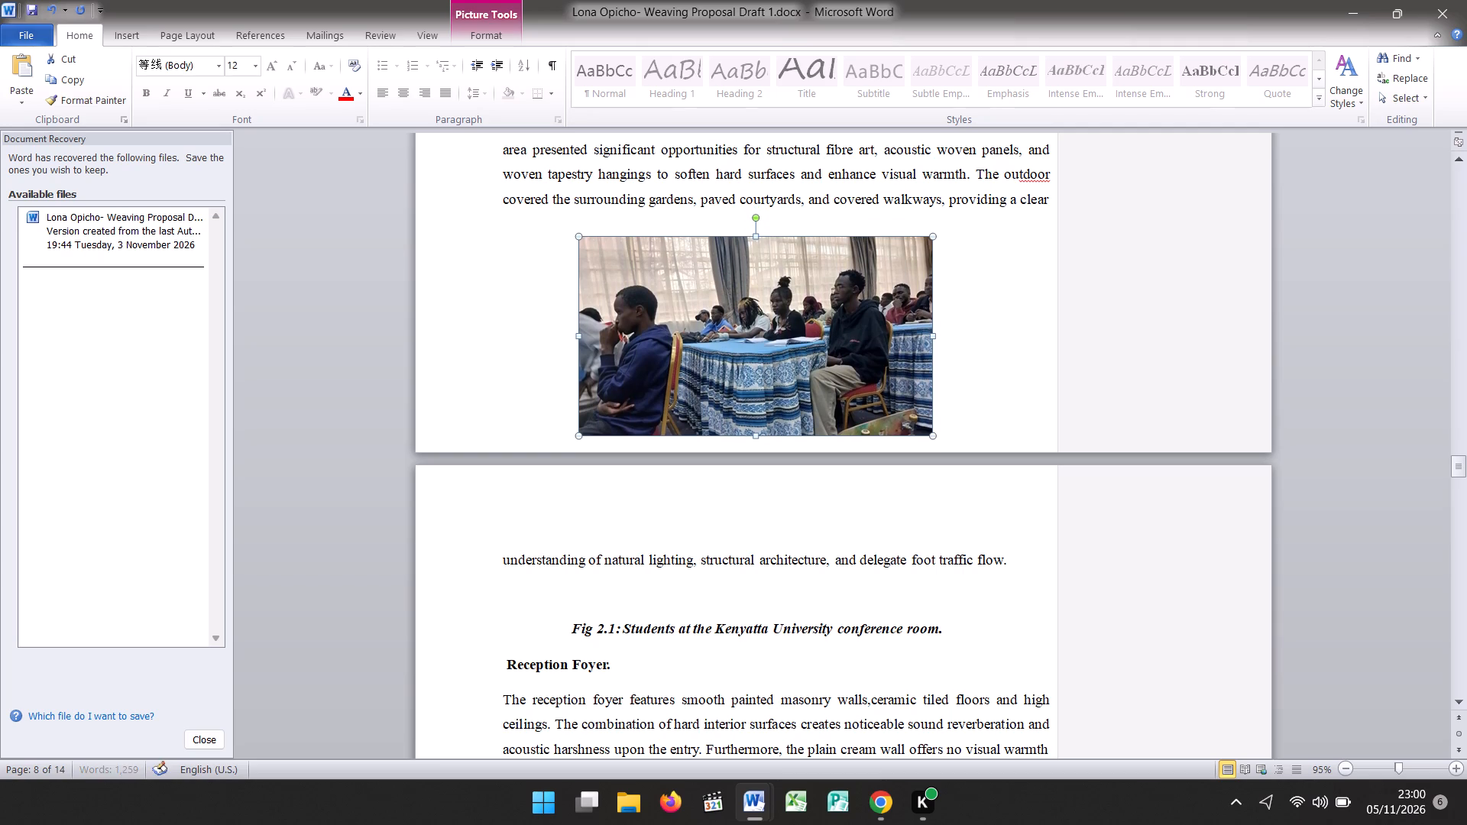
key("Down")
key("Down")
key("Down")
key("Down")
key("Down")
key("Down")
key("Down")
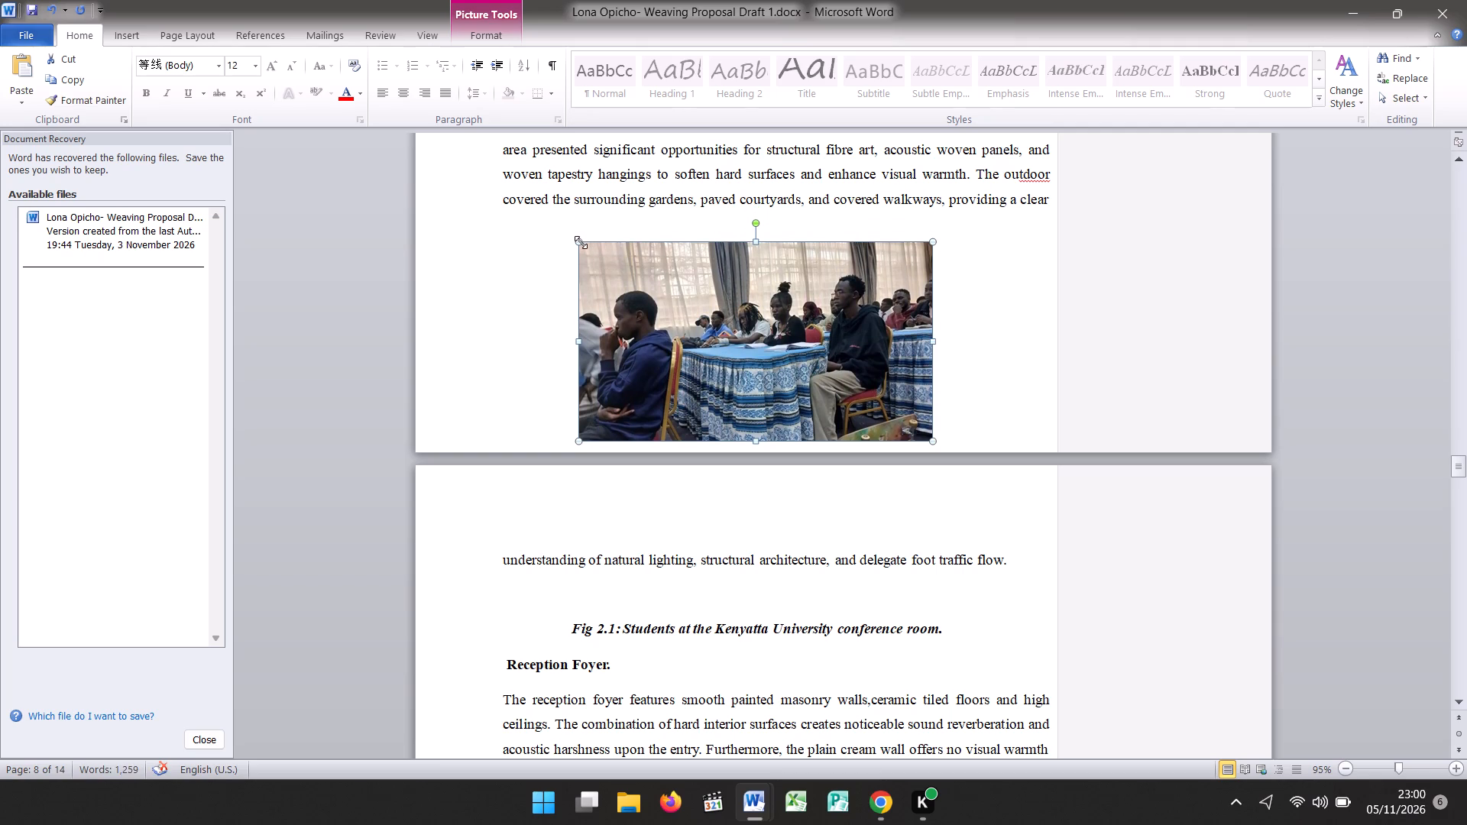
Shrink the Fig 2.1 students photo proportionally from its upper-left corner to about 91% of its size.
left_click_drag(581, 242, 610, 266)
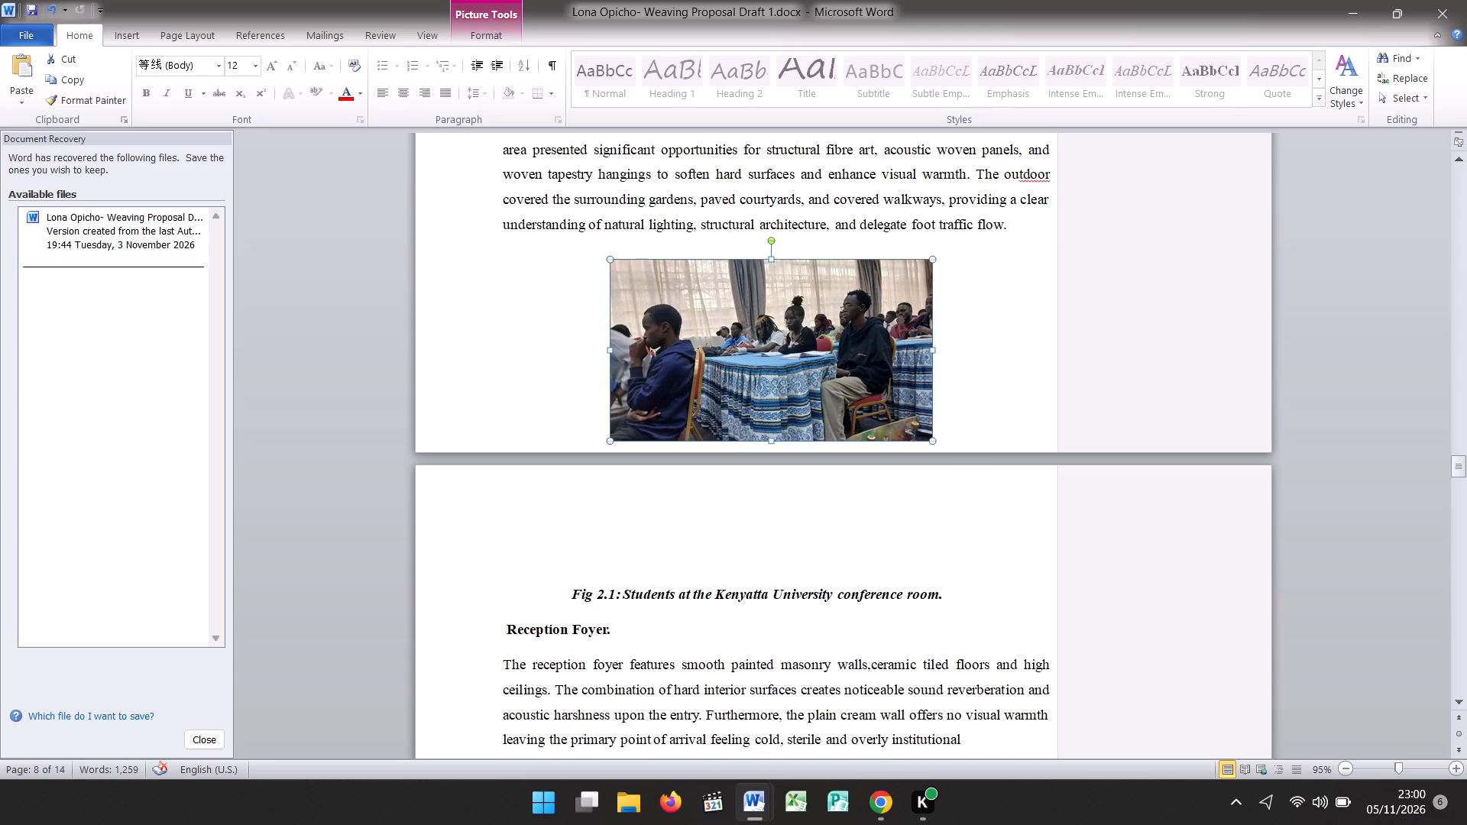
Nudge the Fig 2.1 students photo slightly up so it sits just below the complete last line of the 2.0 SITE VISIT paragraph.
key("Up")
key("Up")
key("Up")
key("Up")
key("Up")
key("Up")
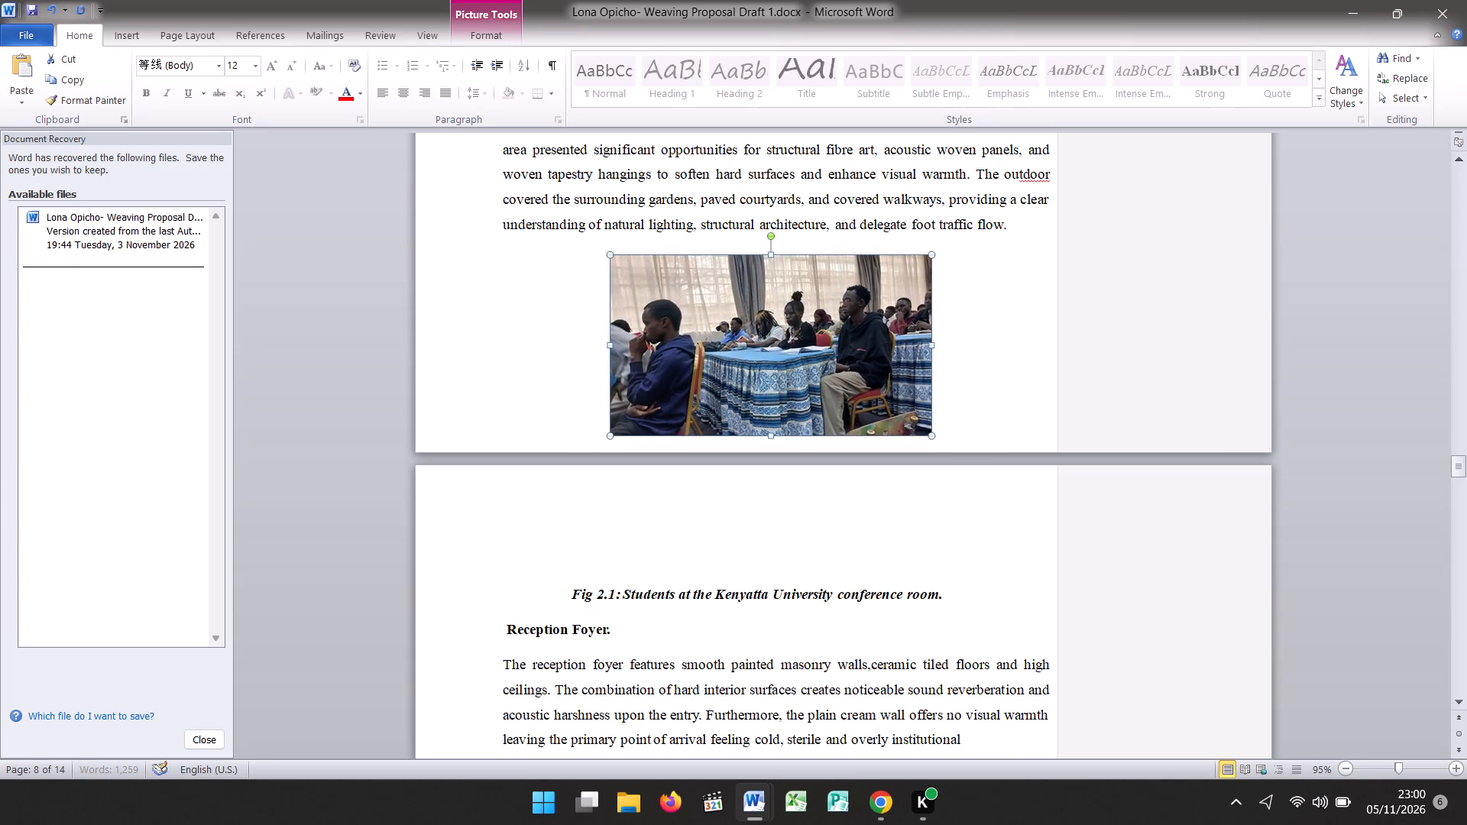
key("Up")
key("Up")
key("Up")
key("Up")
key("Up")
key("Up")
key("Up")
key("Down")
key("Down")
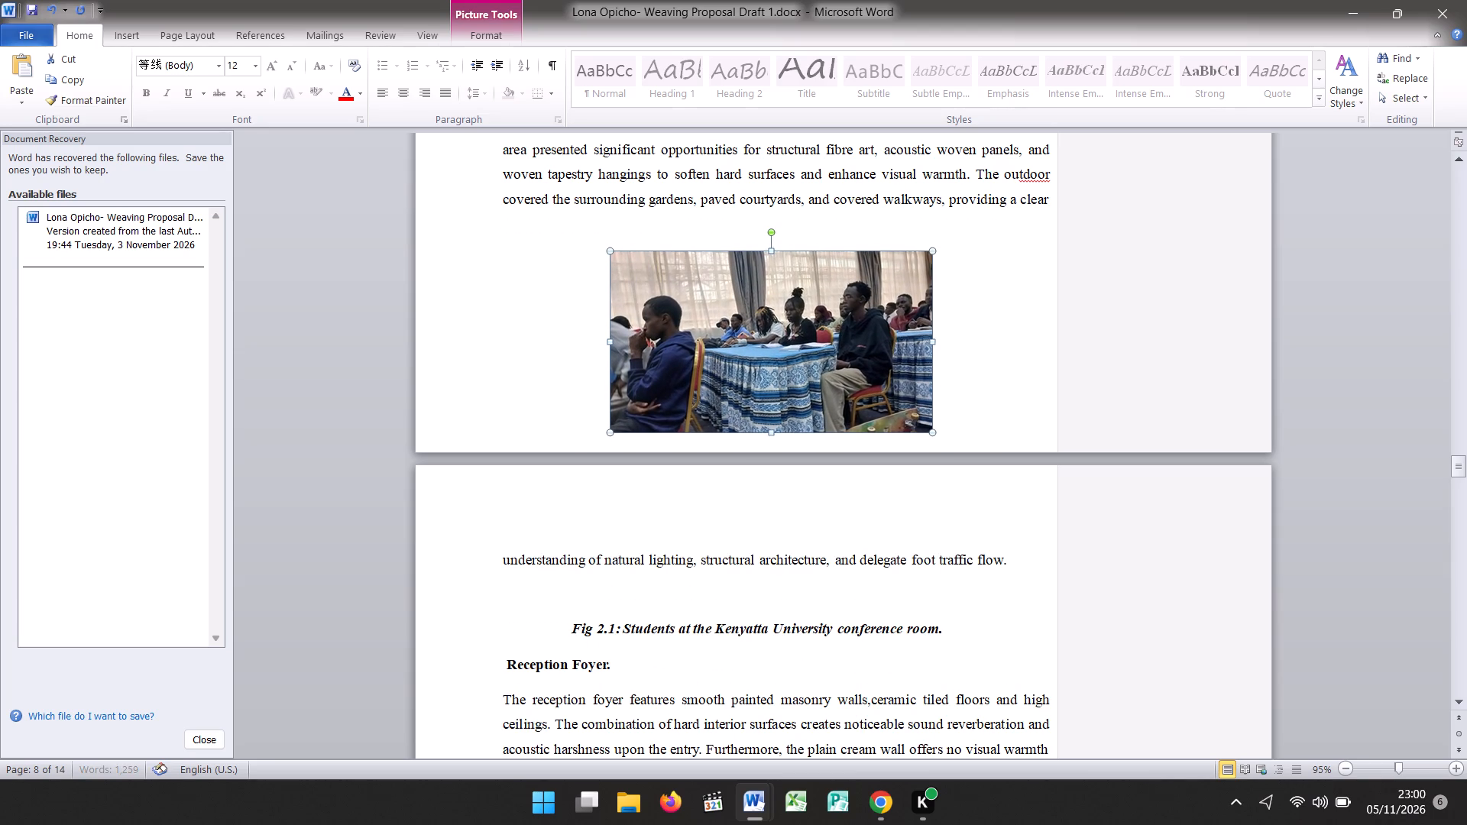
key("Down")
key("Down")
key("Down")
left_click(671, 251)
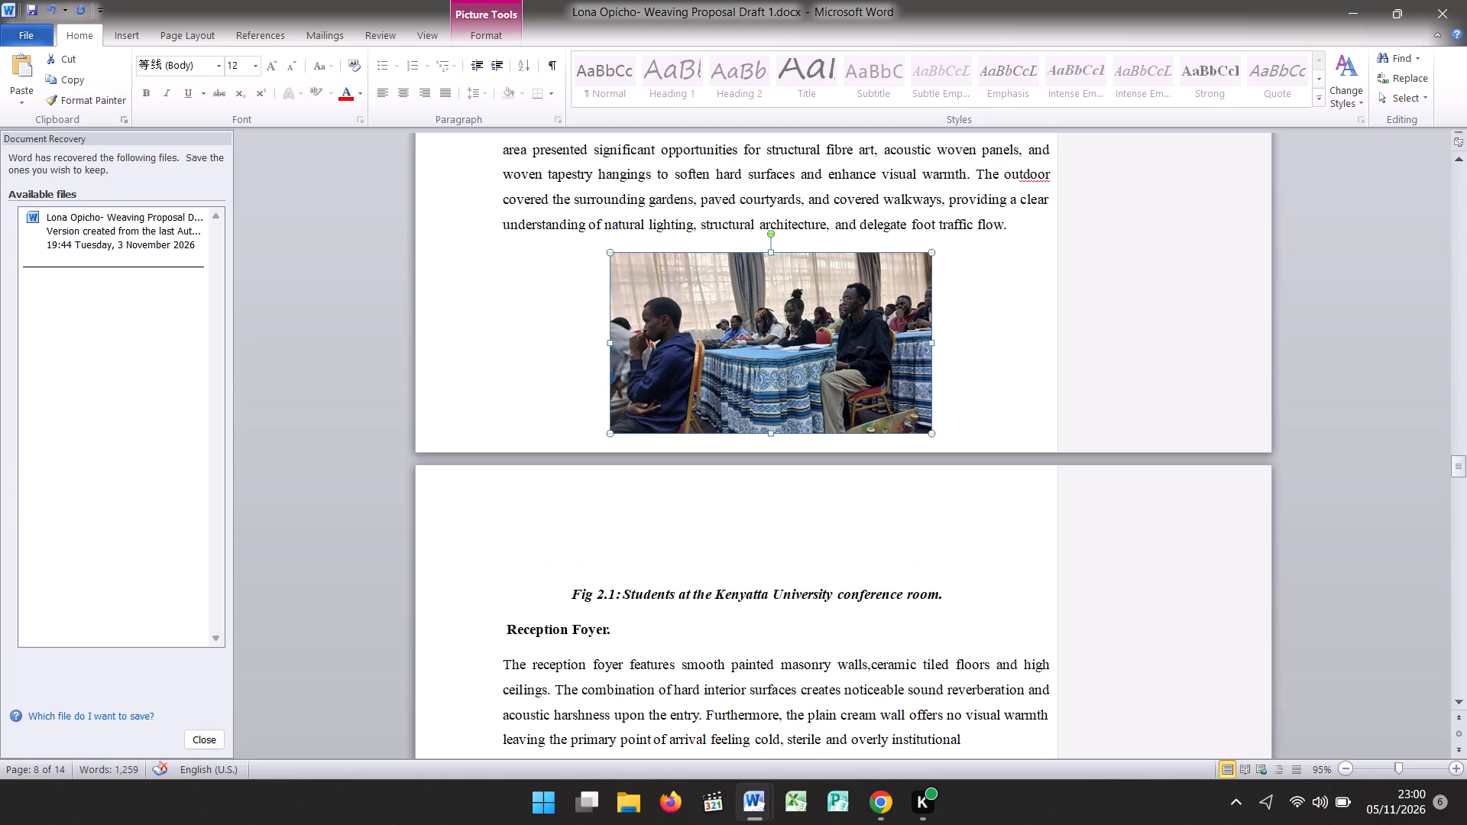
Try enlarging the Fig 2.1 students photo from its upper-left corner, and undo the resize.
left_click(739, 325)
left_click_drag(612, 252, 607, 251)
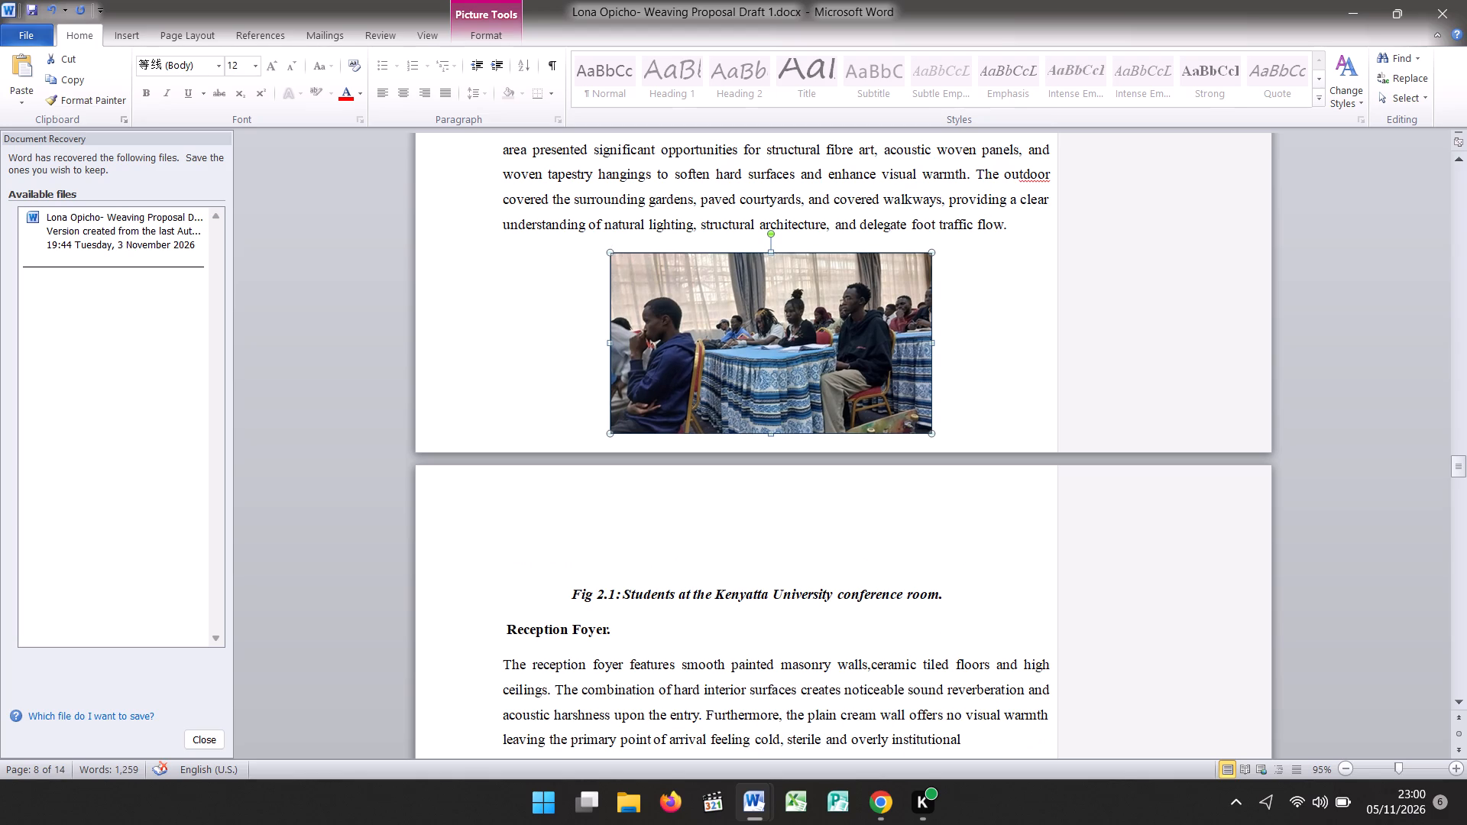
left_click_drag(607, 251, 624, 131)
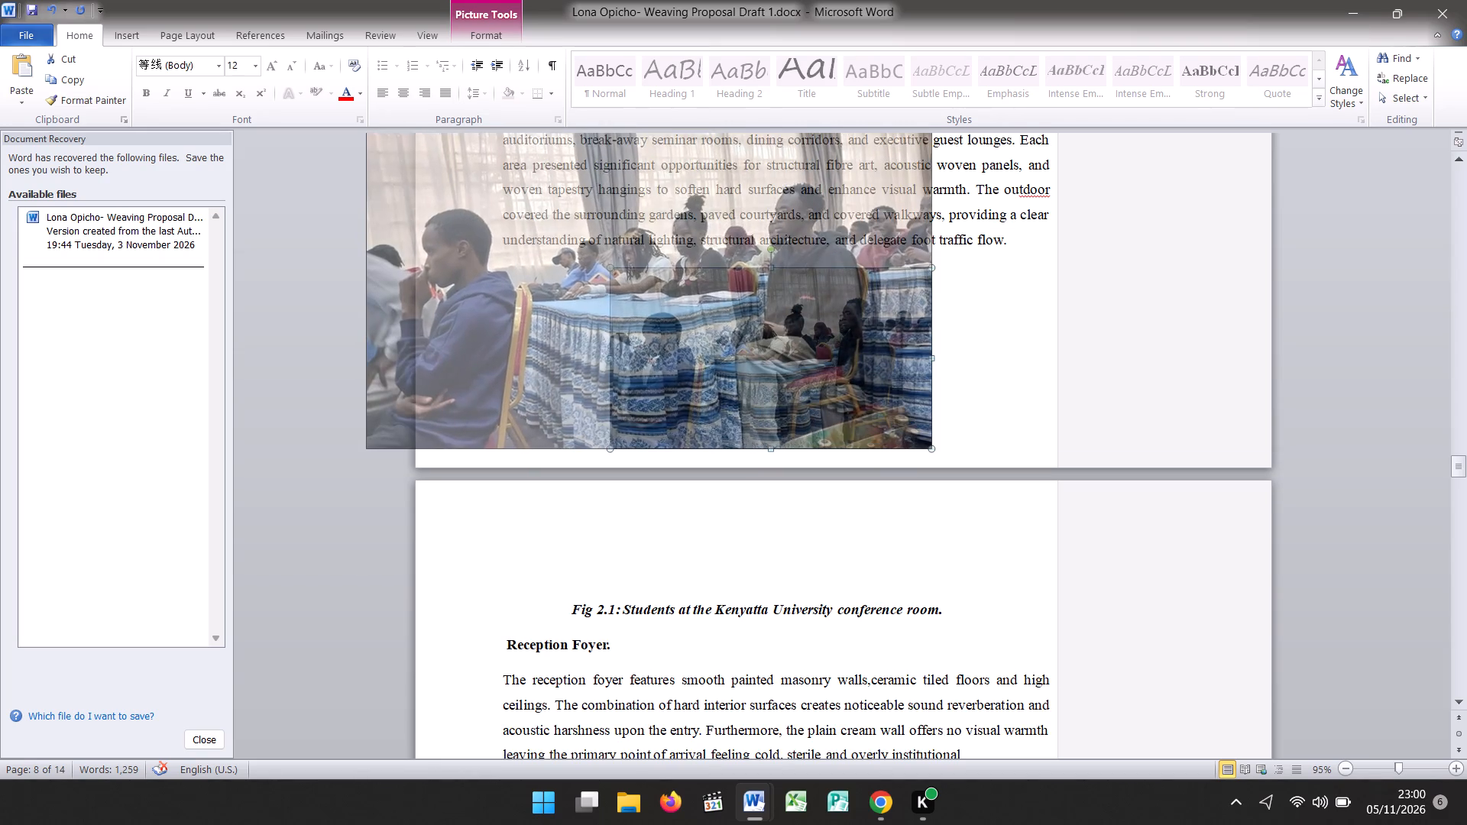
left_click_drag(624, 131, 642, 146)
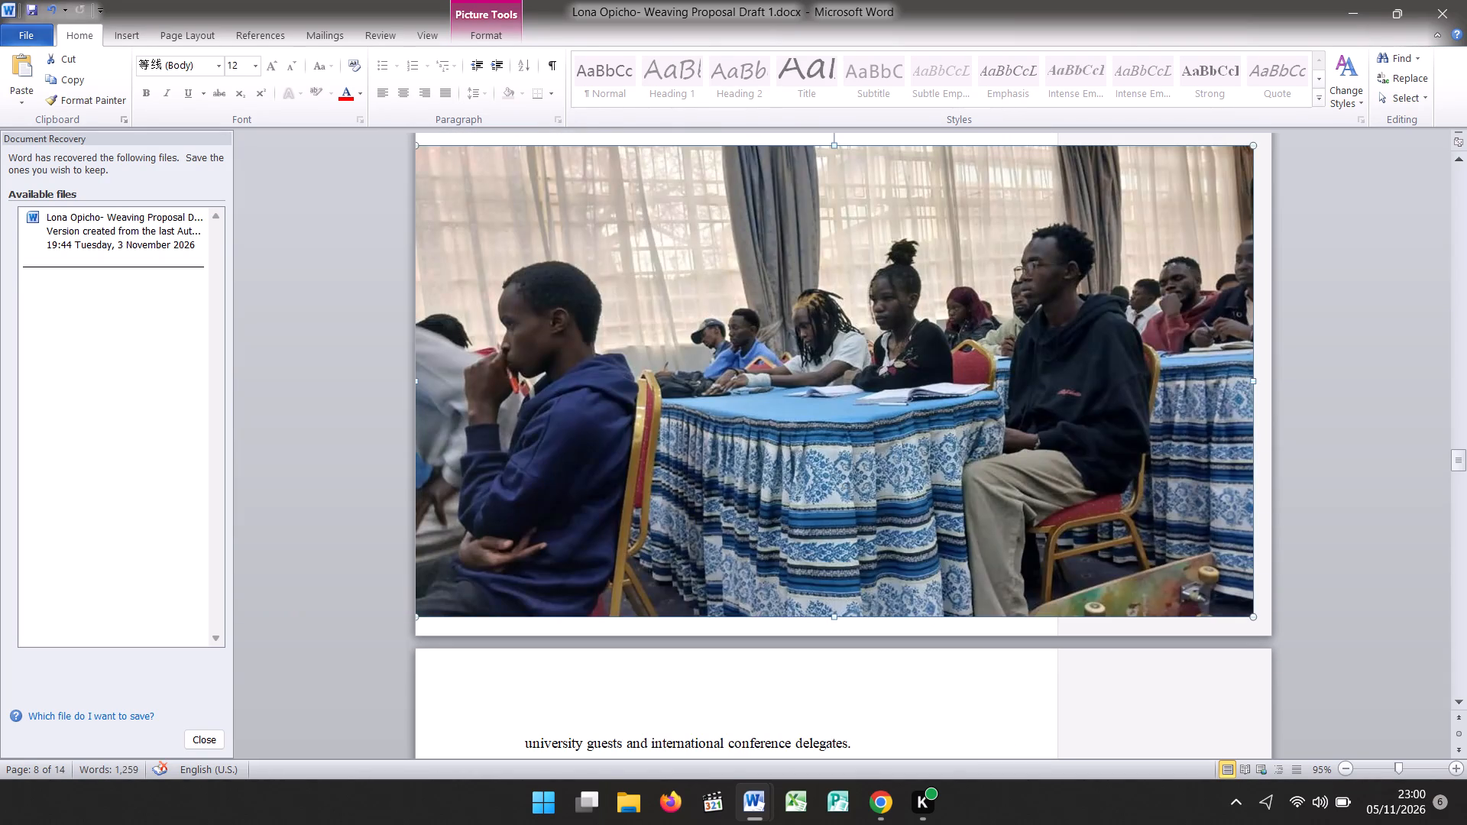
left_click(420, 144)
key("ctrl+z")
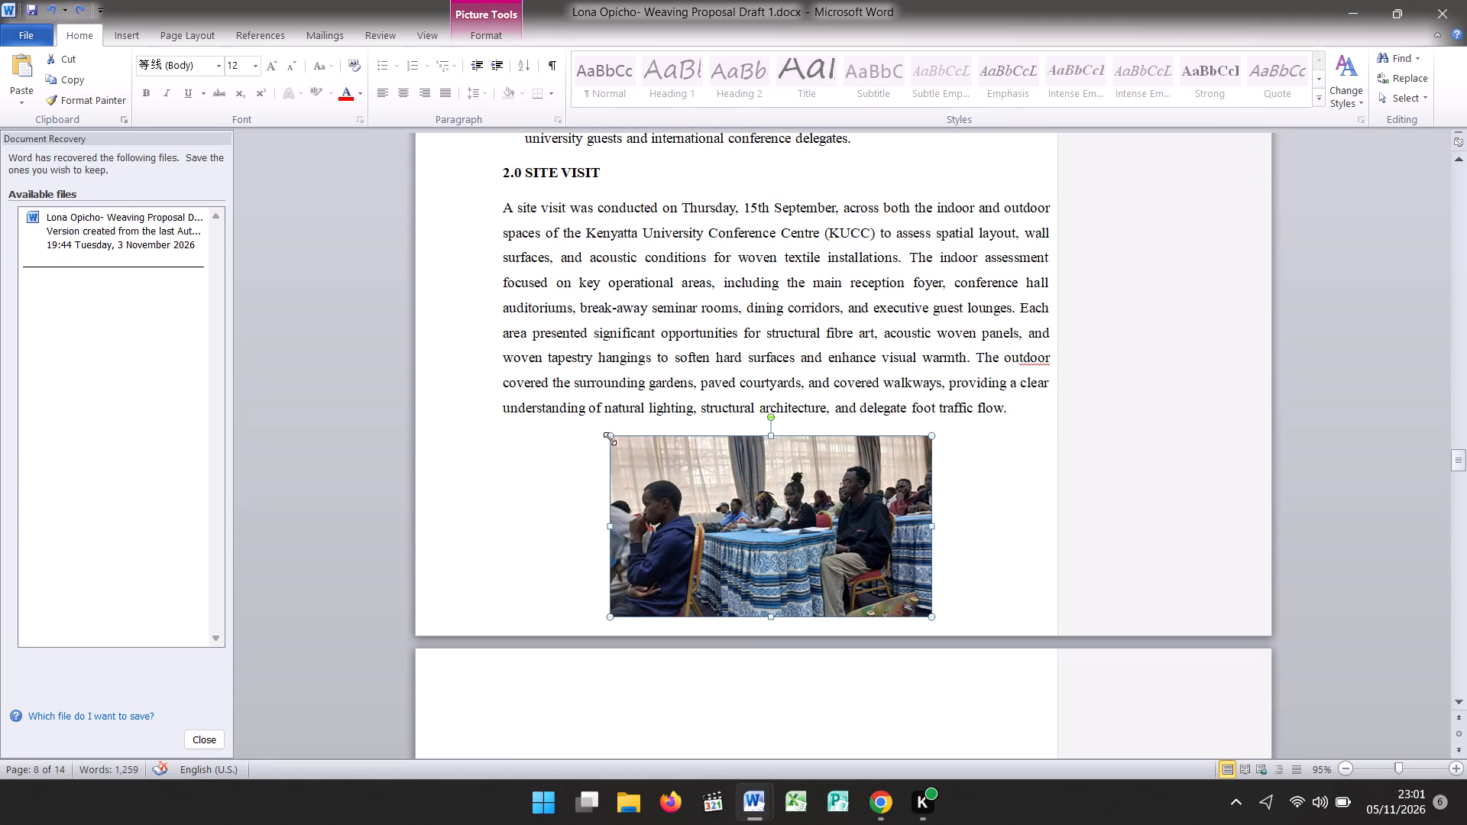
Enlarge the Fig 2.1 students photo proportionally from its upper-left corner to about 104% of its size.
left_click_drag(611, 438, 604, 436)
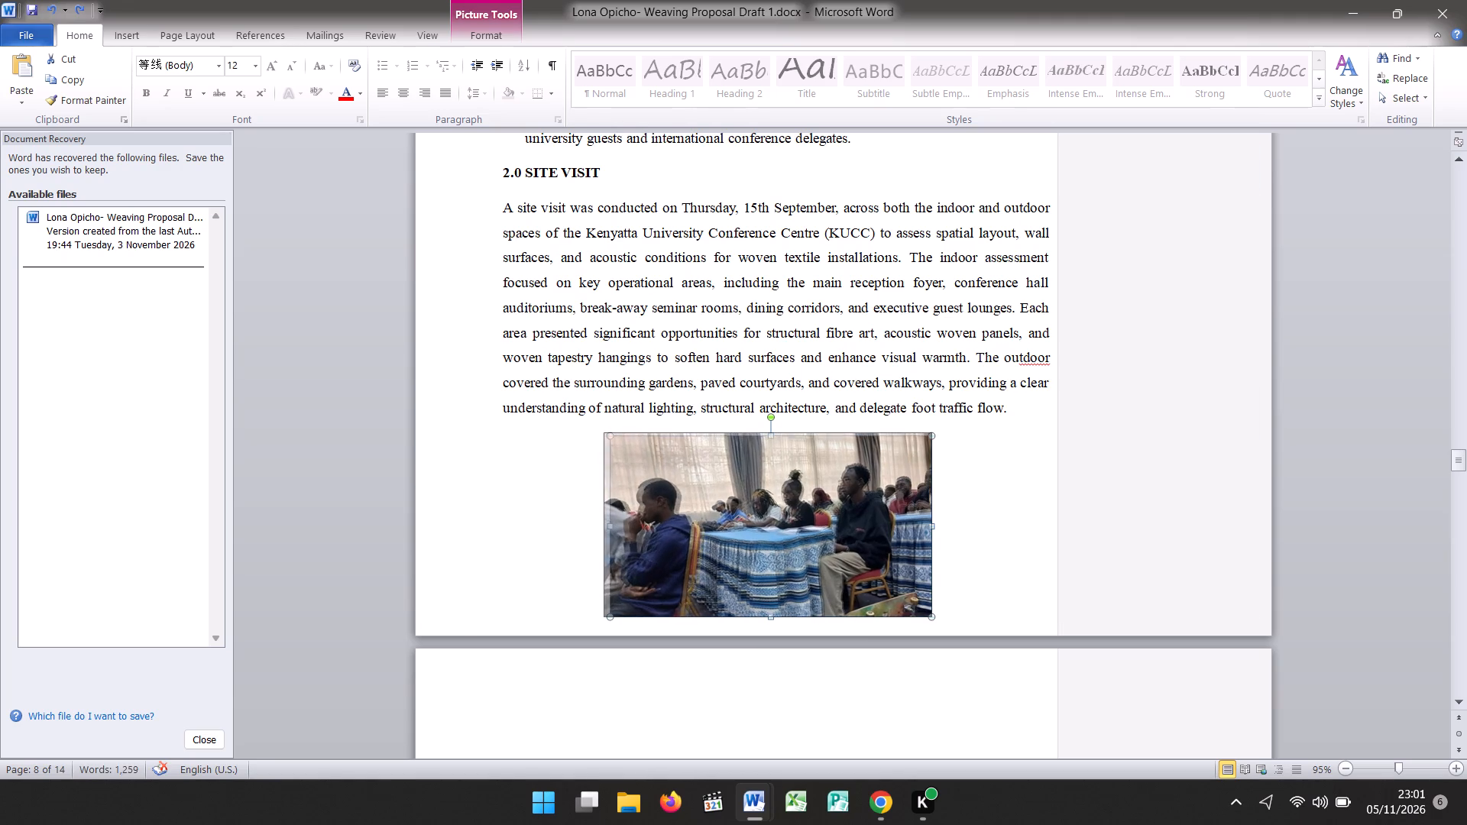
left_click_drag(604, 436, 594, 435)
left_click(559, 452)
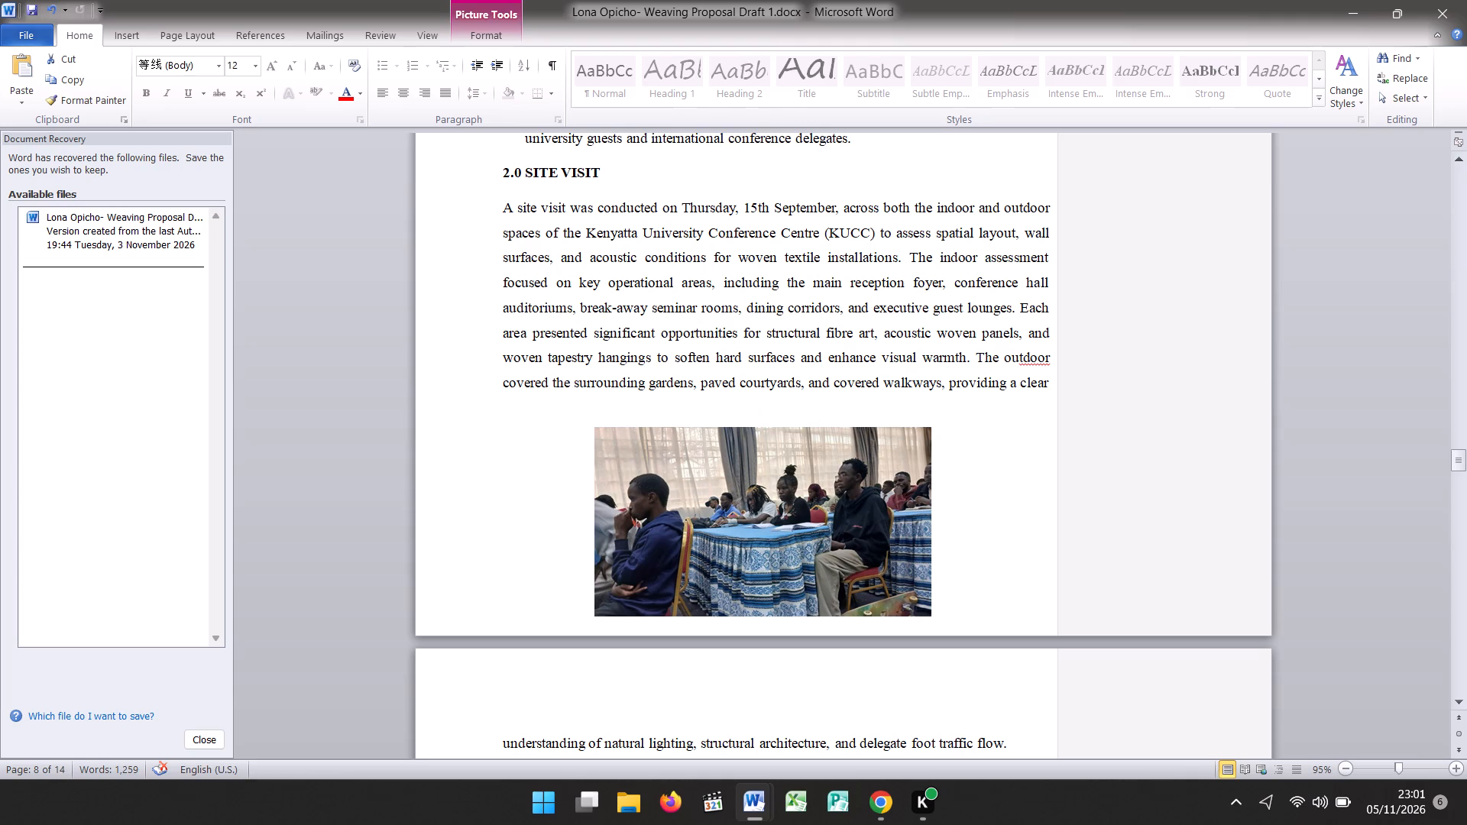
Nudge the Fig 2.1 students photo down to the bottom edge of page 8, making room for the paragraph's last line above it.
left_click(665, 459)
key("Down")
key("Down")
key("Down")
key("Down")
key("Down")
key("Down")
key("Down")
key("Down")
key("Down")
key("Down")
key("Down")
key("Down")
key("Down")
key("Down")
key("Down")
key("Down")
key("Down")
key("Down")
key("Down")
key("Down")
key("Down")
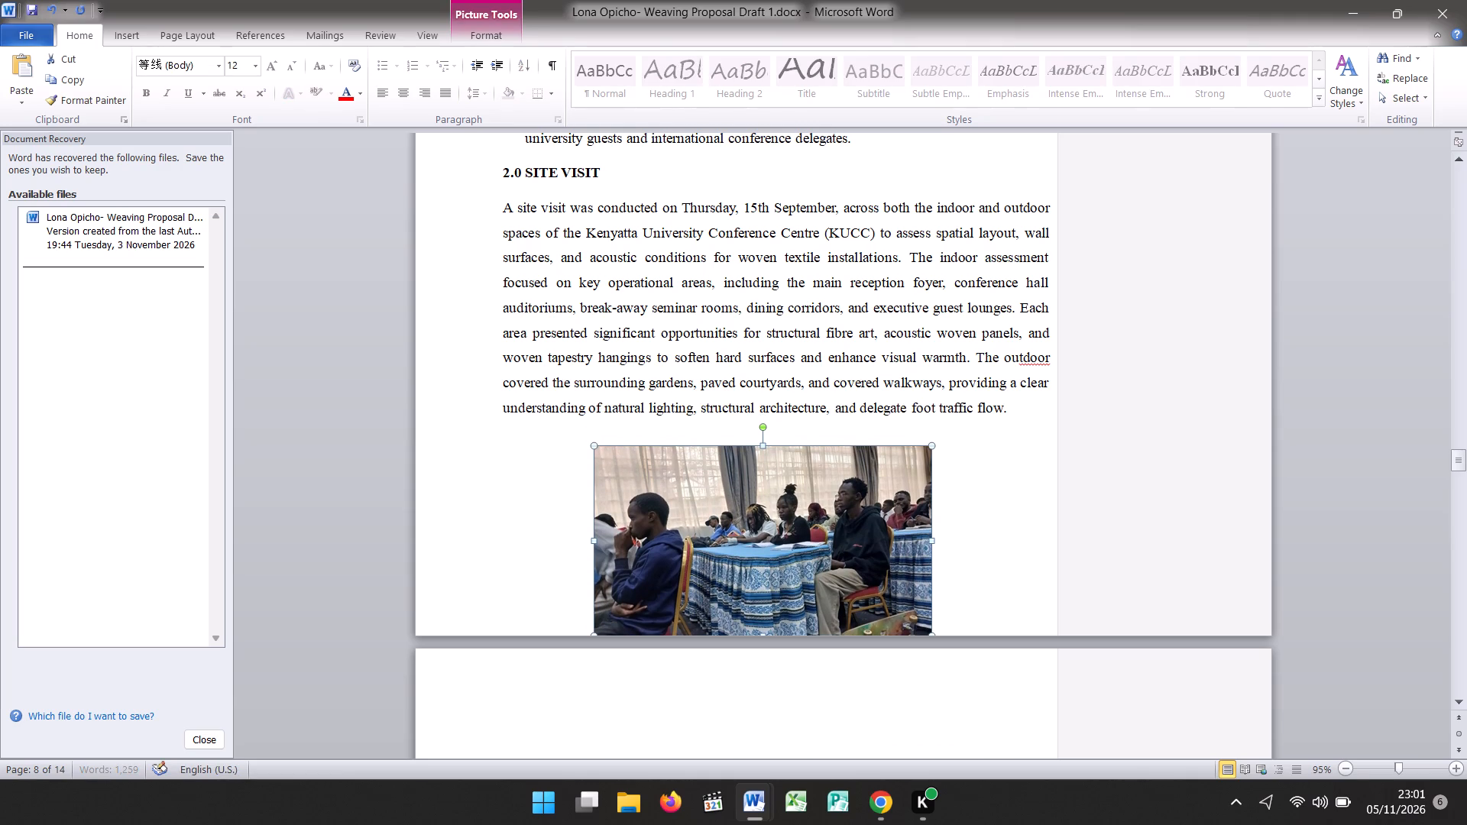
key("Down")
key("Down")
key("Down")
key("Down")
key("Down")
key("Down")
key("Down")
key("Down")
key("Down")
key("Down")
key("Down")
key("Down")
key("Down")
Enlarge the Fig 2.1 students photo proportionally from its upper-left corner in small increments to about 109% of its size.
left_click_drag(595, 445, 593, 444)
left_click_drag(593, 444, 587, 438)
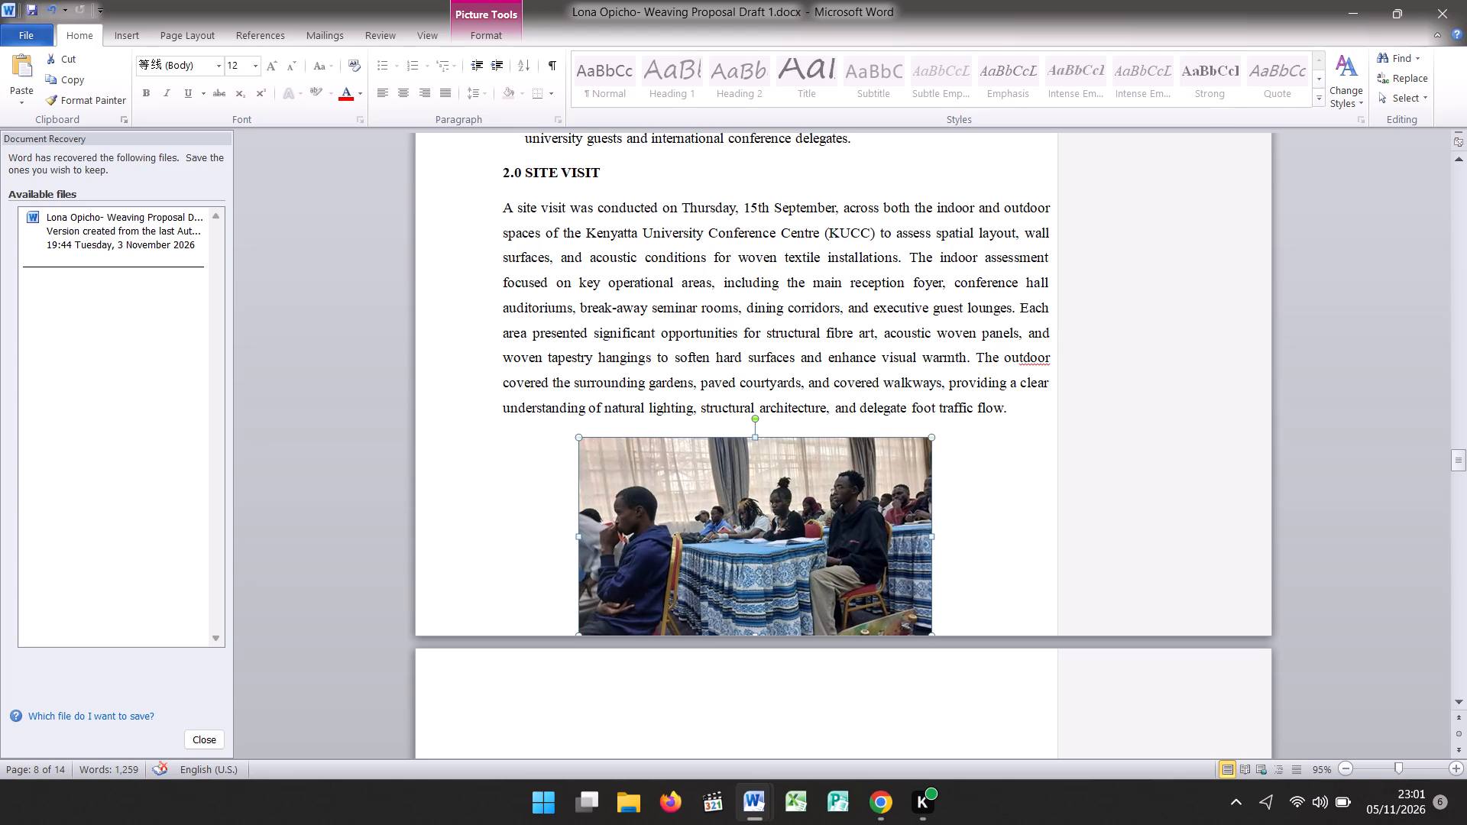
left_click(559, 464)
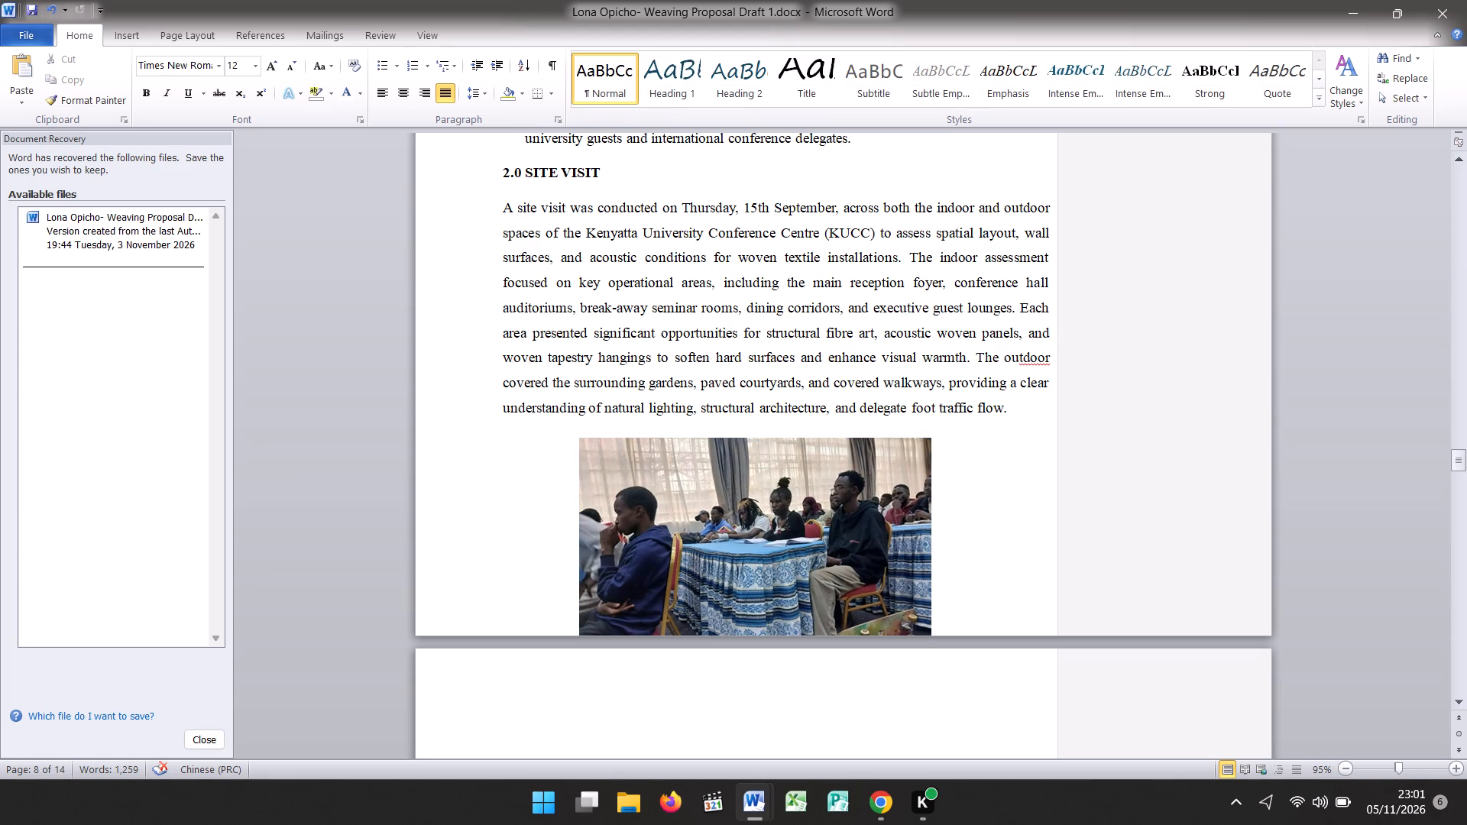
left_click(581, 442)
left_click_drag(578, 438, 578, 438)
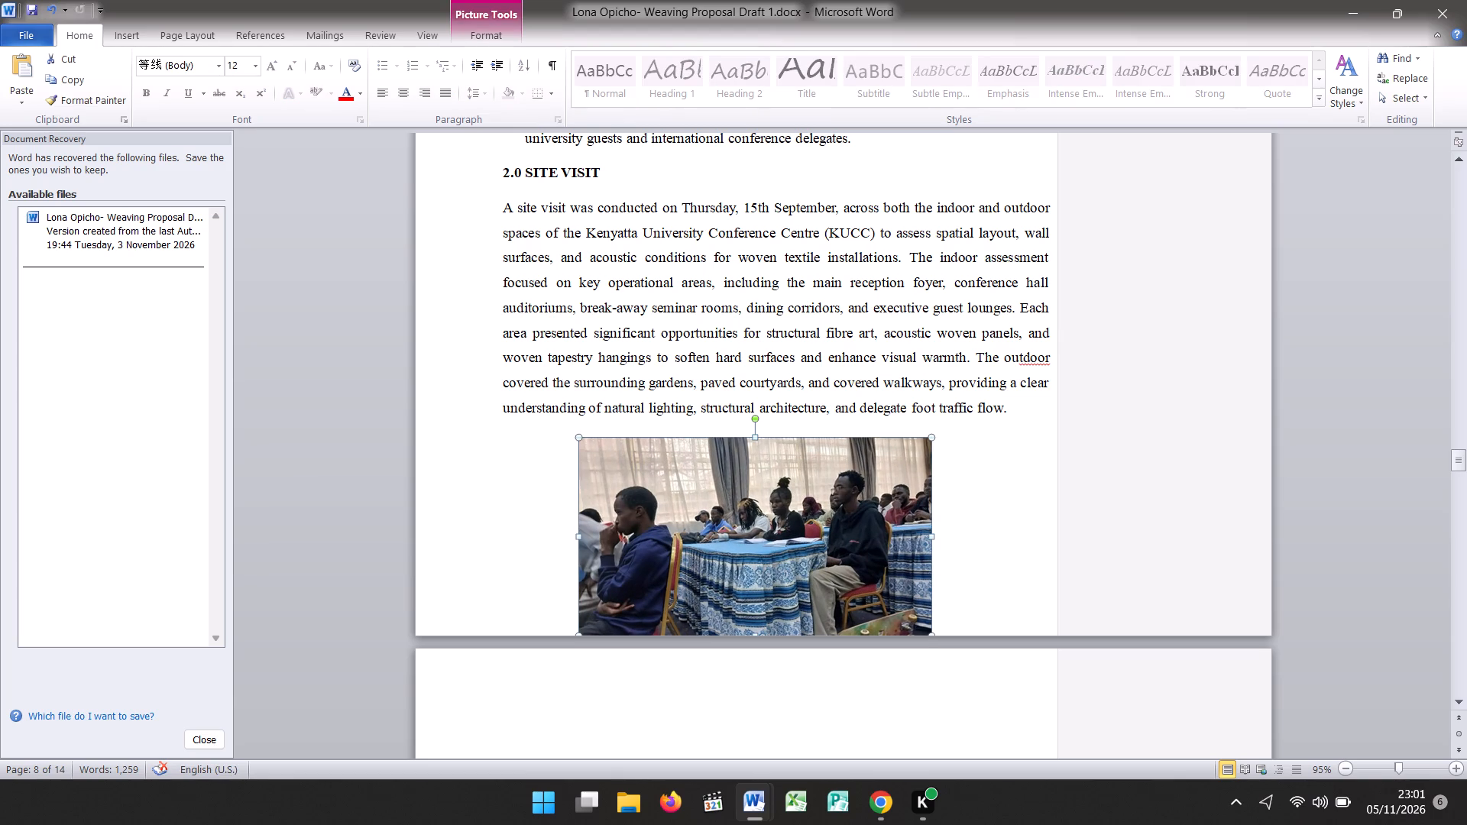
left_click_drag(578, 438, 569, 429)
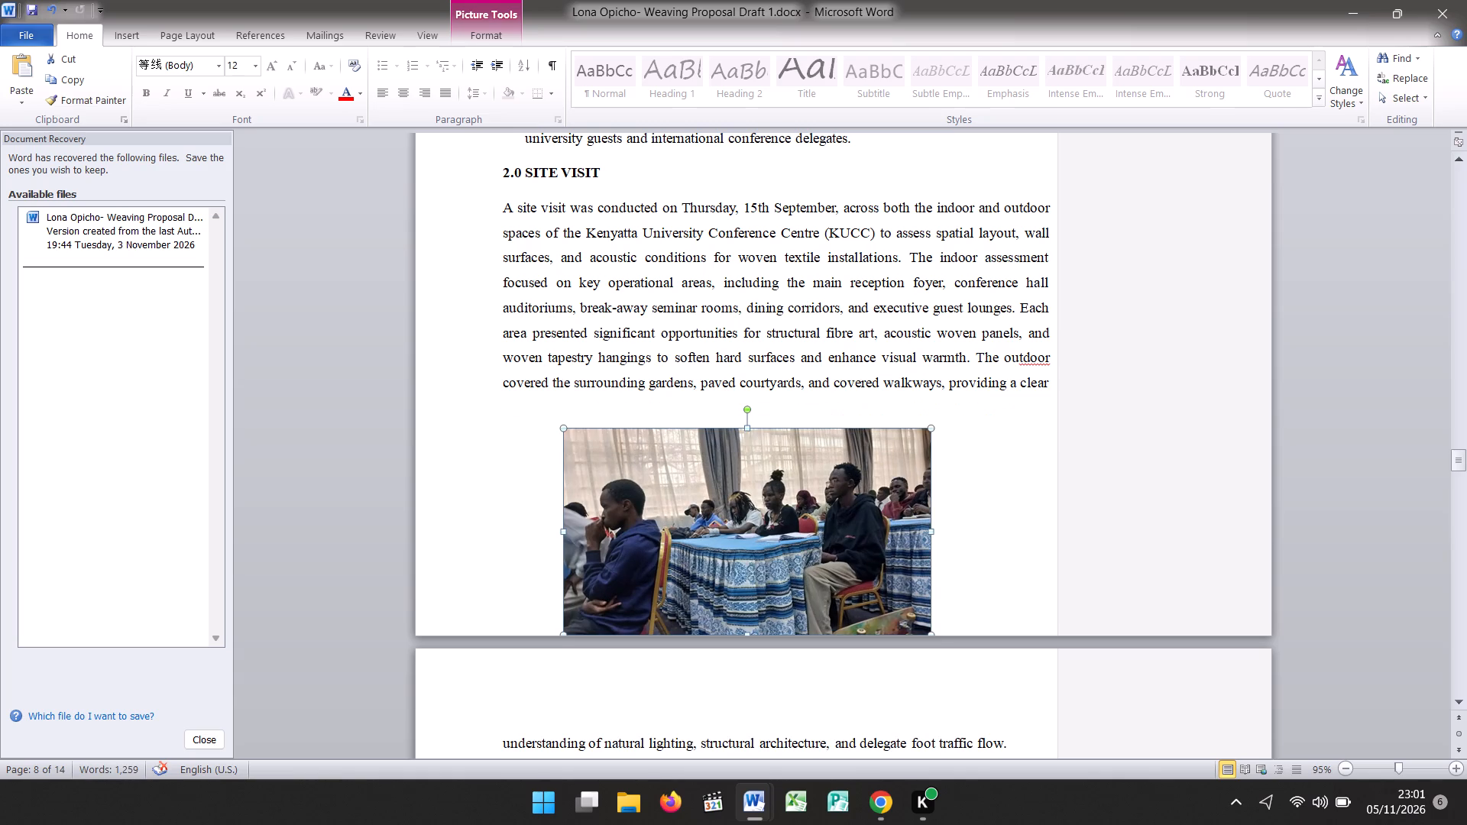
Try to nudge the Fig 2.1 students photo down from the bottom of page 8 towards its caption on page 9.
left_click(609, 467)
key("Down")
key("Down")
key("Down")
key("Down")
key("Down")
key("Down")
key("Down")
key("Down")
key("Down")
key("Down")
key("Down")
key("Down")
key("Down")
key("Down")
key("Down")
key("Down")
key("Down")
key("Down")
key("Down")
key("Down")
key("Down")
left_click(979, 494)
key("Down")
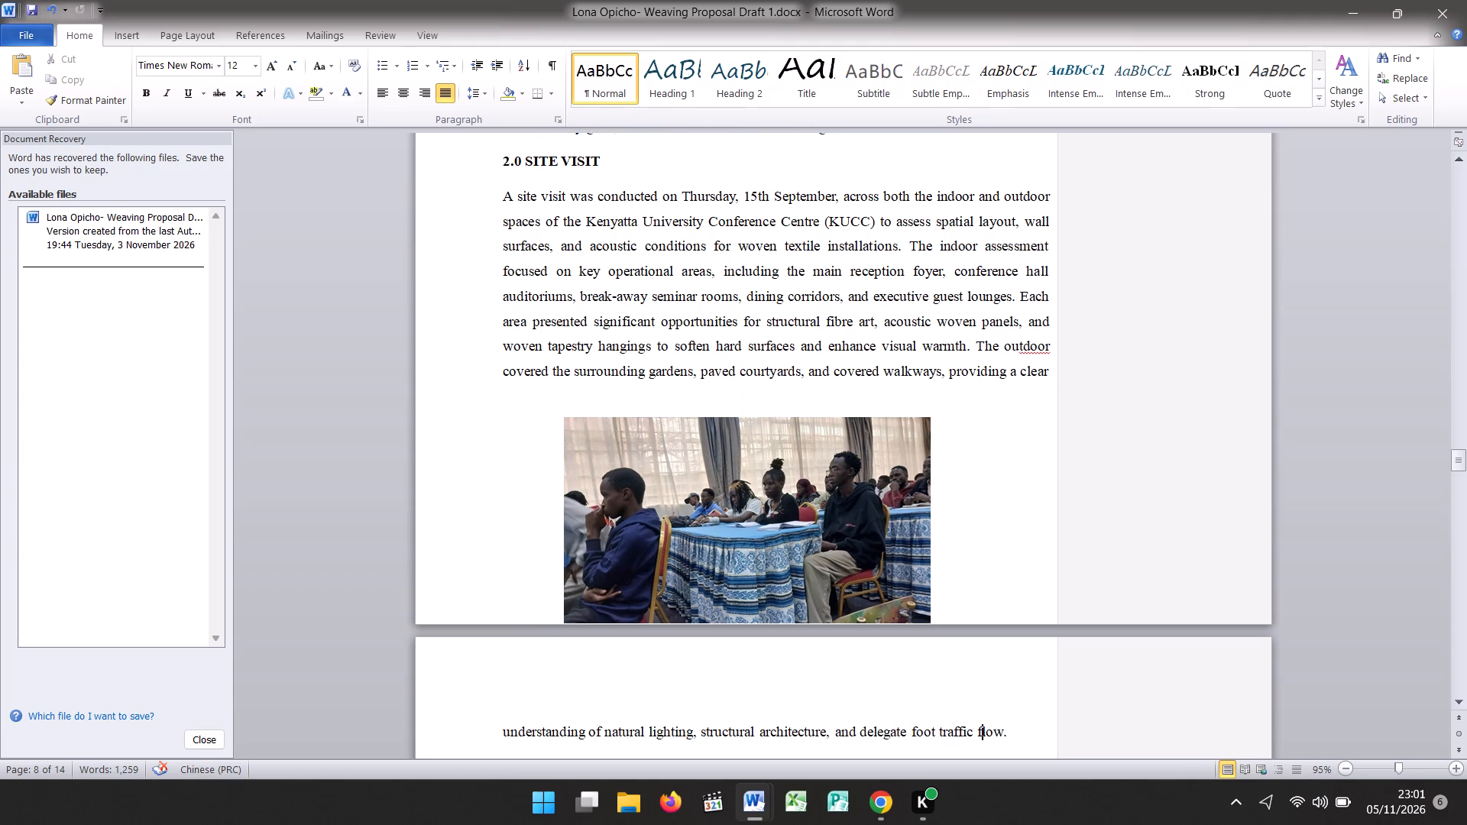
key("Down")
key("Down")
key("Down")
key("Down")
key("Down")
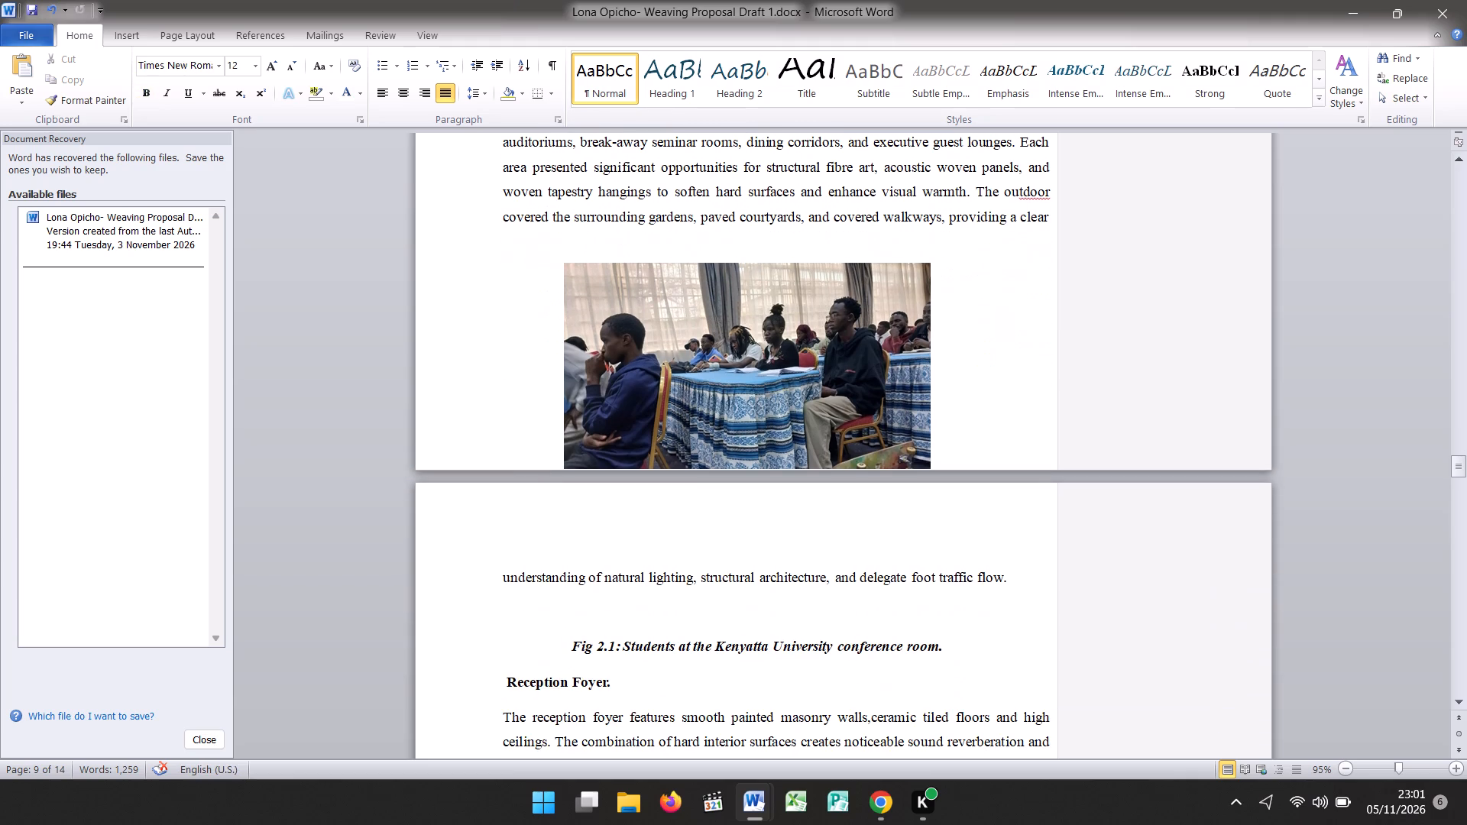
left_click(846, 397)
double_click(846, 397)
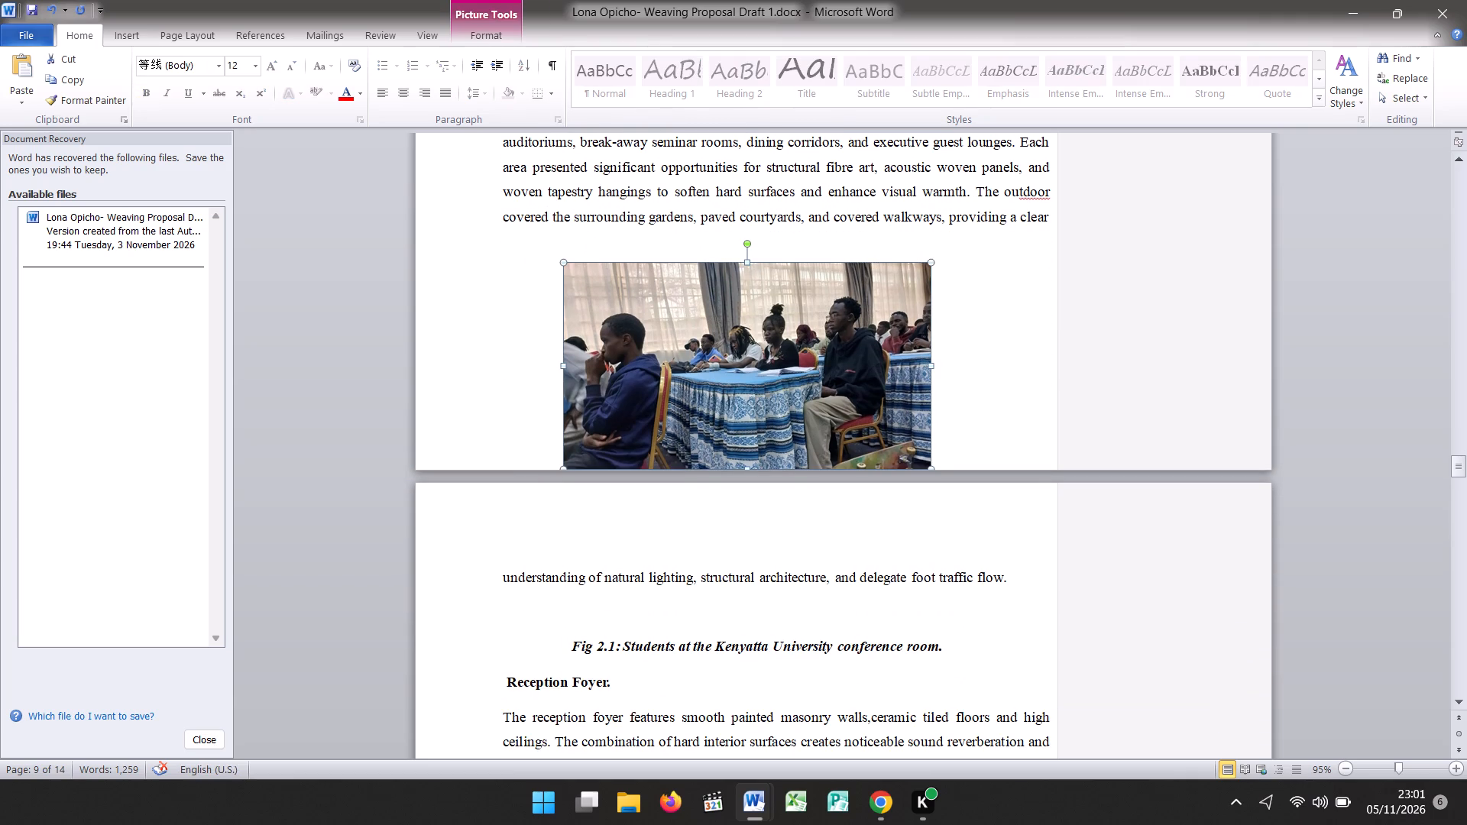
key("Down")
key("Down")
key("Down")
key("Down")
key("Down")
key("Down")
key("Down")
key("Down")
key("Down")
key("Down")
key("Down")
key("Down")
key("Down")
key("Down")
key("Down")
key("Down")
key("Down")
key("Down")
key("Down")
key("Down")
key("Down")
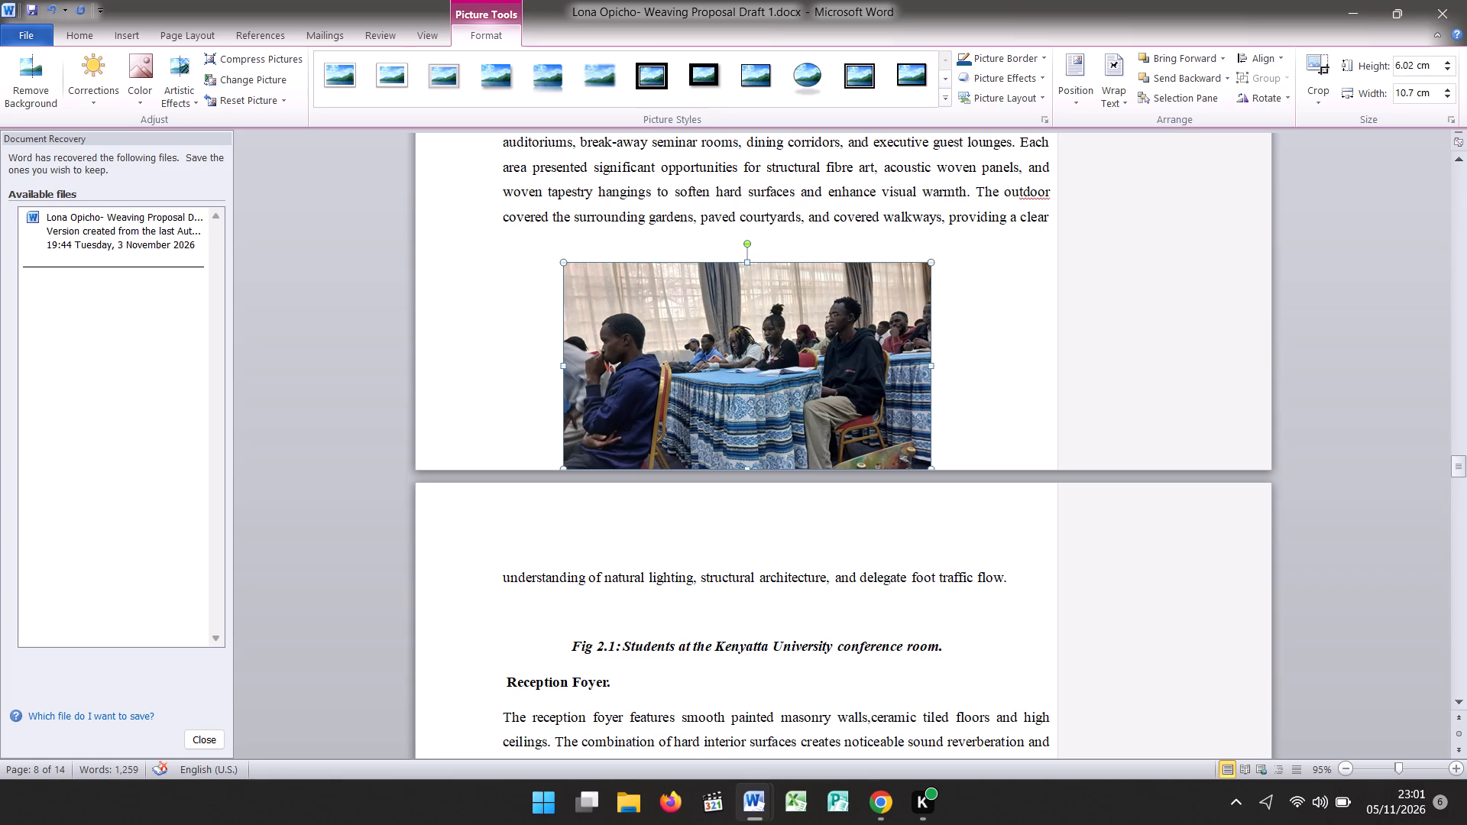
Copy the Fig 2.1 students photo and paste it on a new line after "delegate foot traffic flow." on page 9.
key("ctrl+c")
left_click(751, 503)
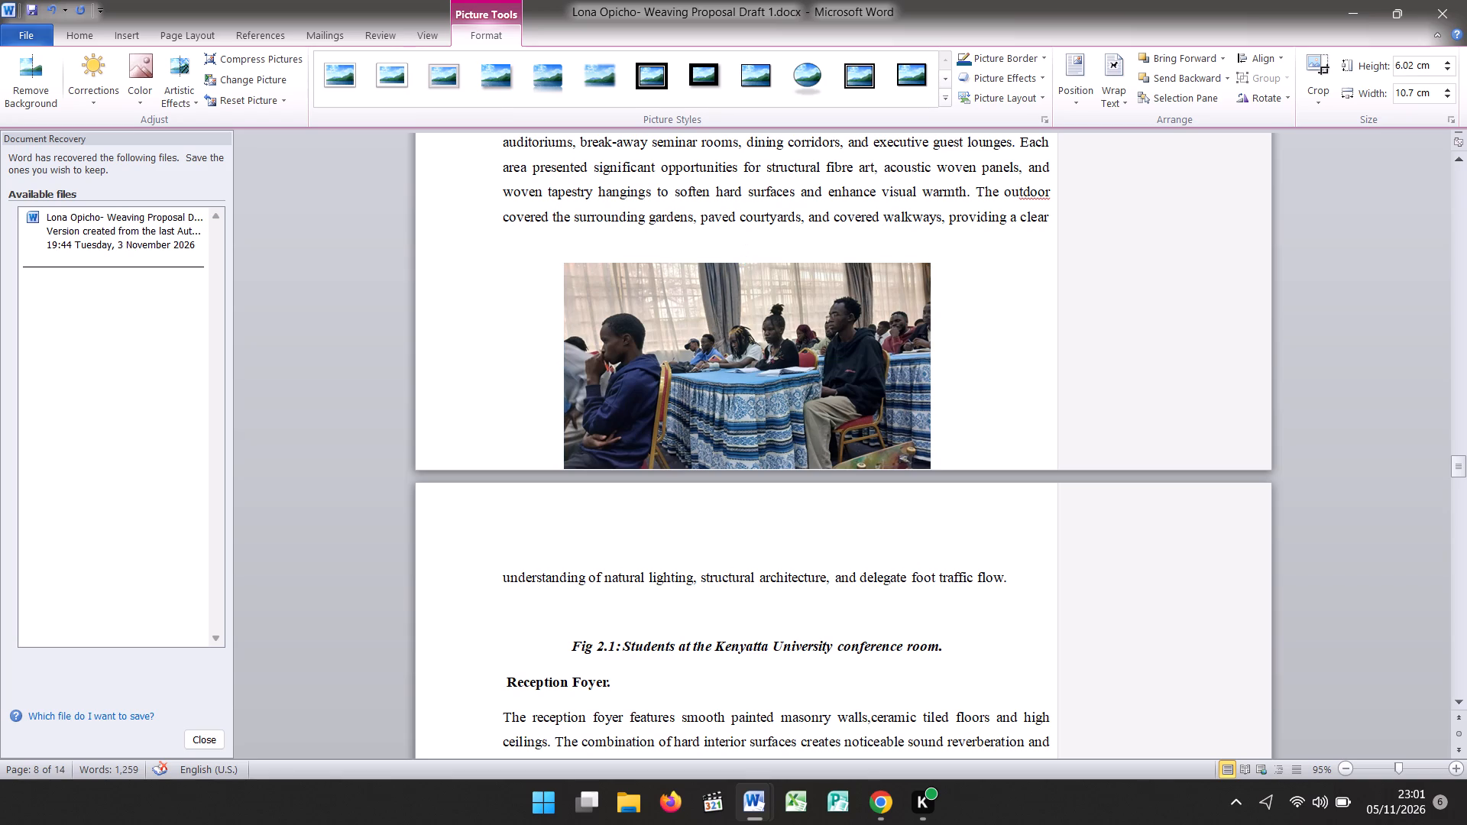
left_click(751, 503)
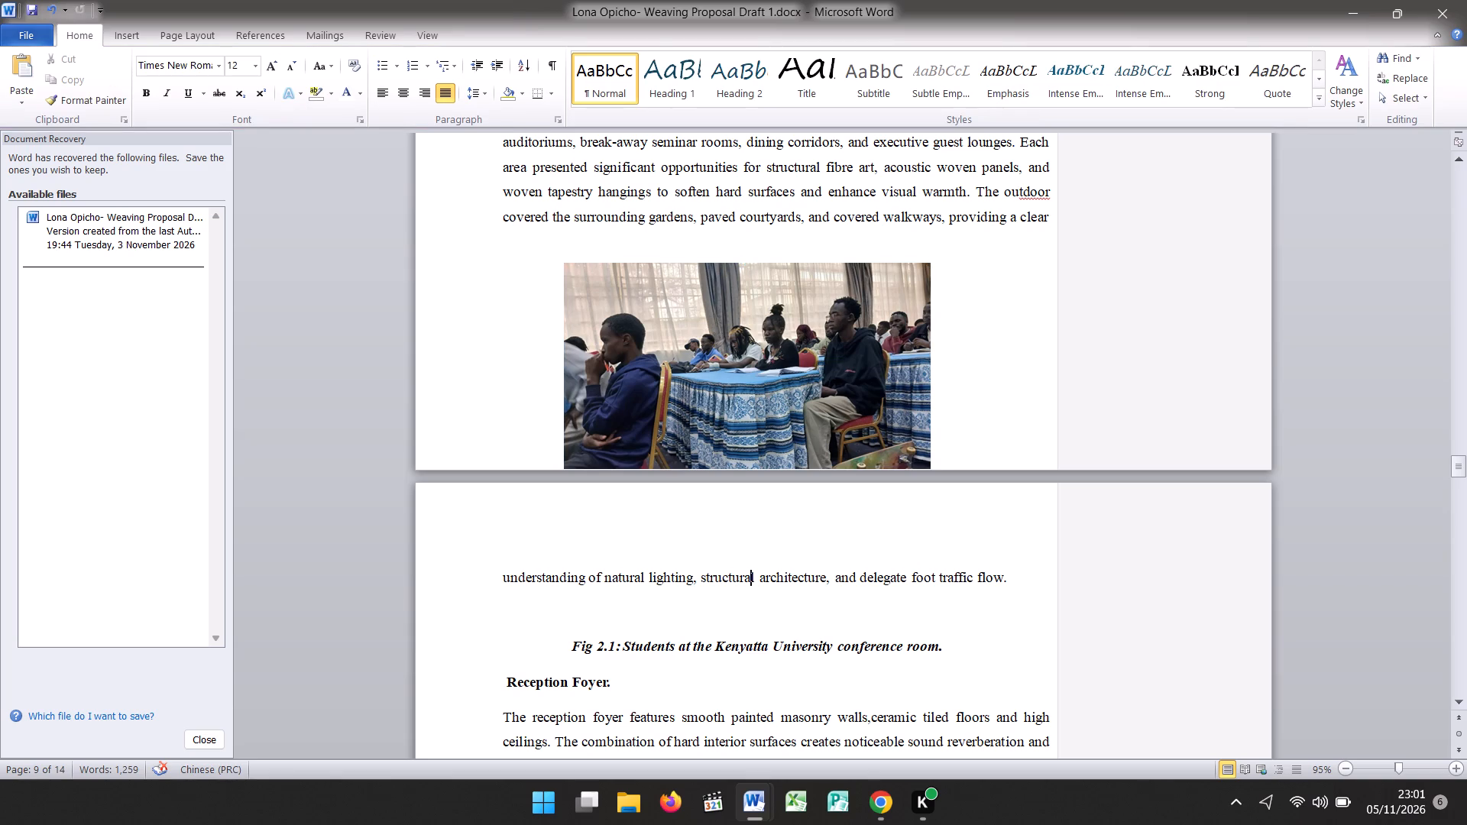
left_click(516, 600)
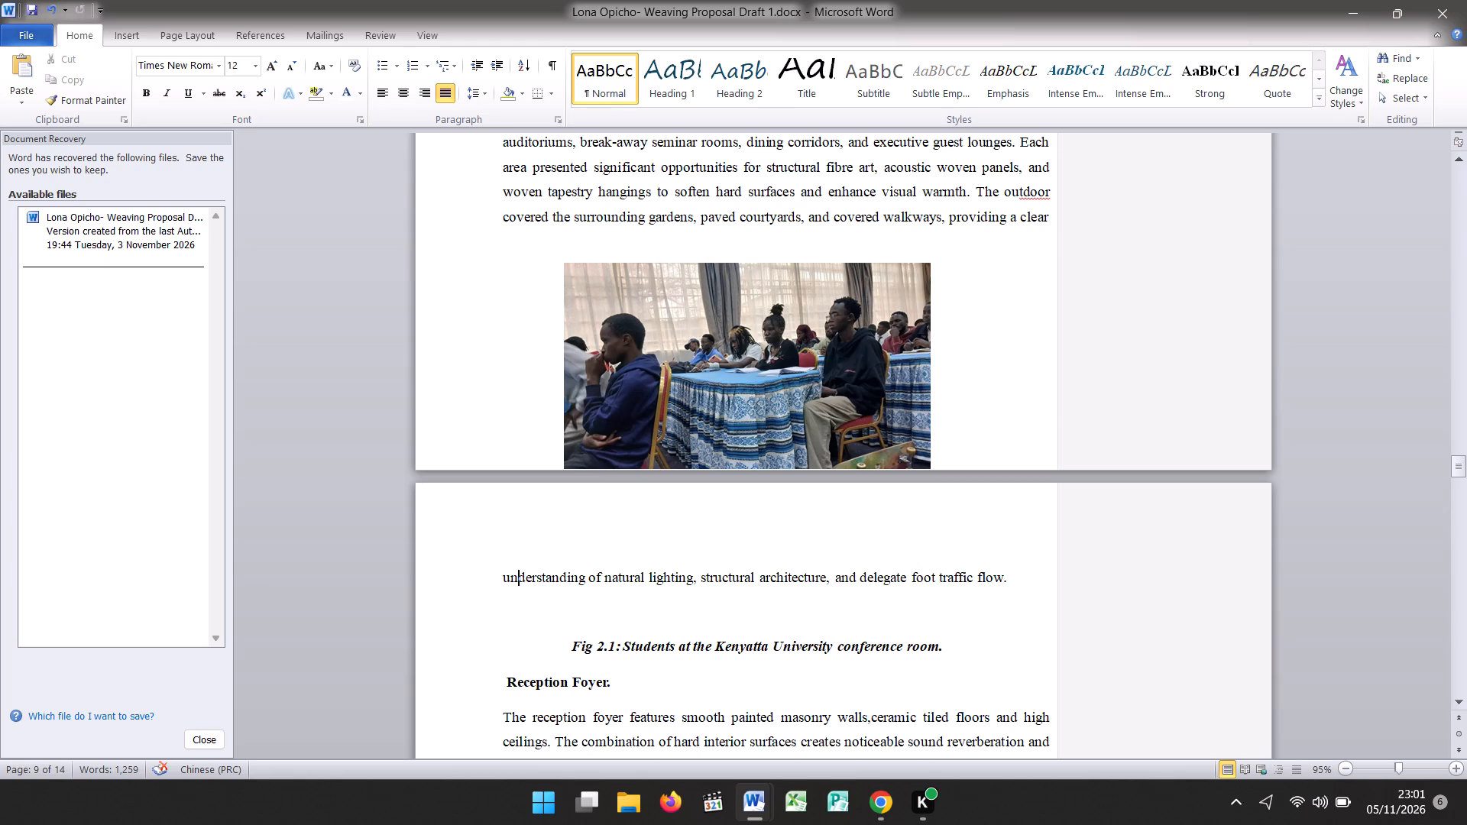
double_click(516, 600)
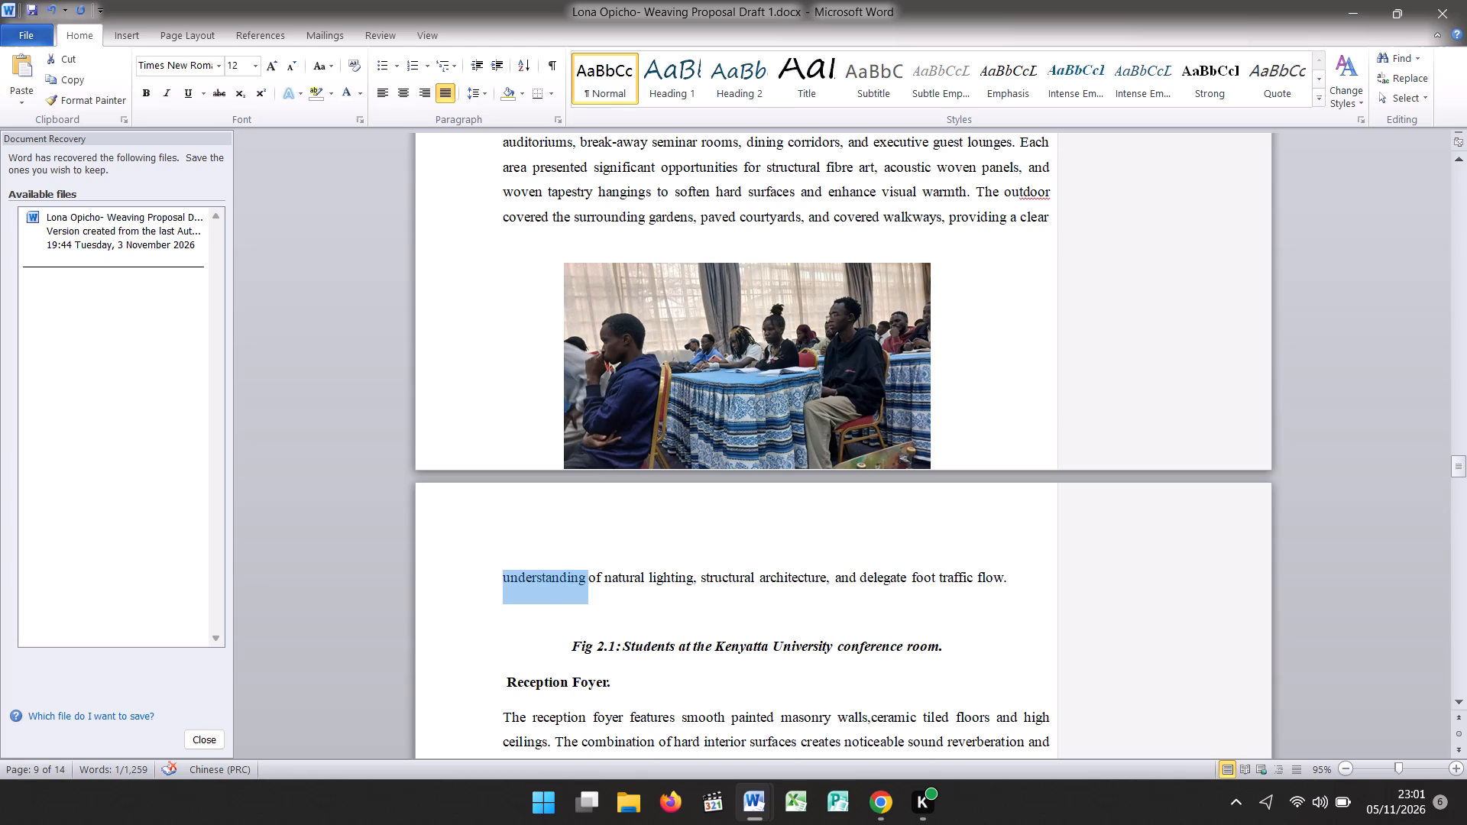
left_click(1012, 587)
key("Return")
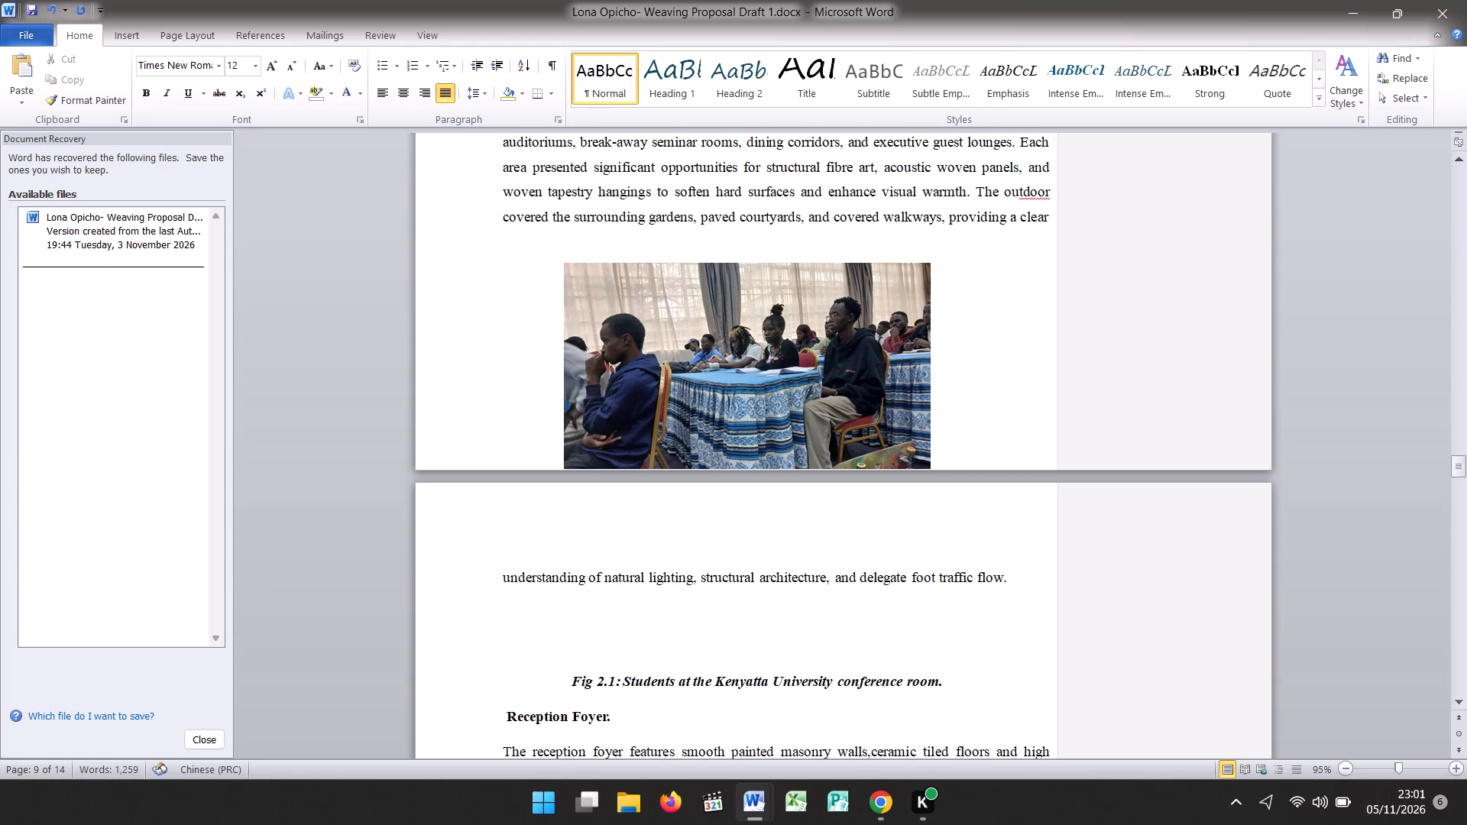
key("ctrl+v")
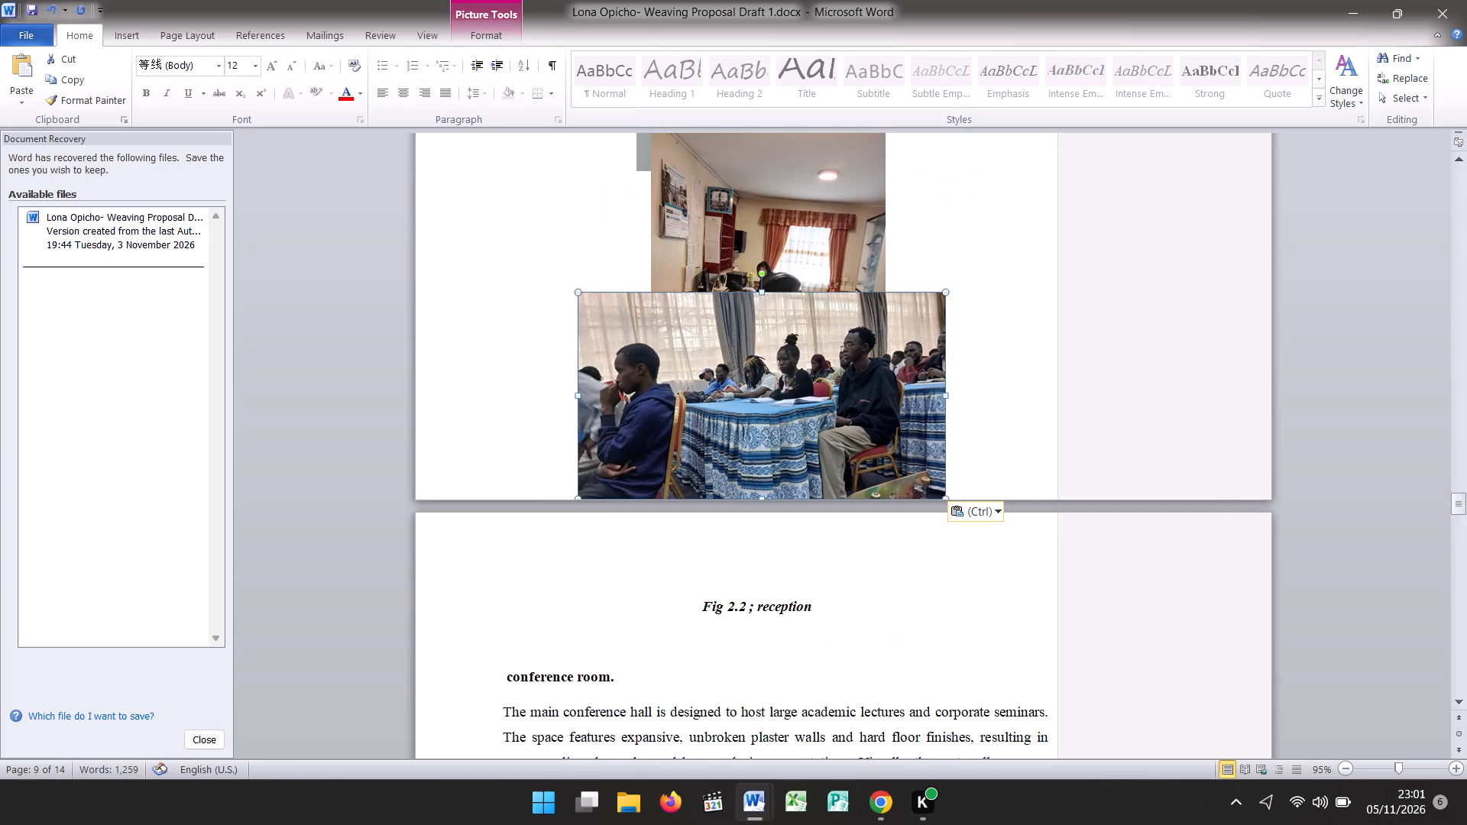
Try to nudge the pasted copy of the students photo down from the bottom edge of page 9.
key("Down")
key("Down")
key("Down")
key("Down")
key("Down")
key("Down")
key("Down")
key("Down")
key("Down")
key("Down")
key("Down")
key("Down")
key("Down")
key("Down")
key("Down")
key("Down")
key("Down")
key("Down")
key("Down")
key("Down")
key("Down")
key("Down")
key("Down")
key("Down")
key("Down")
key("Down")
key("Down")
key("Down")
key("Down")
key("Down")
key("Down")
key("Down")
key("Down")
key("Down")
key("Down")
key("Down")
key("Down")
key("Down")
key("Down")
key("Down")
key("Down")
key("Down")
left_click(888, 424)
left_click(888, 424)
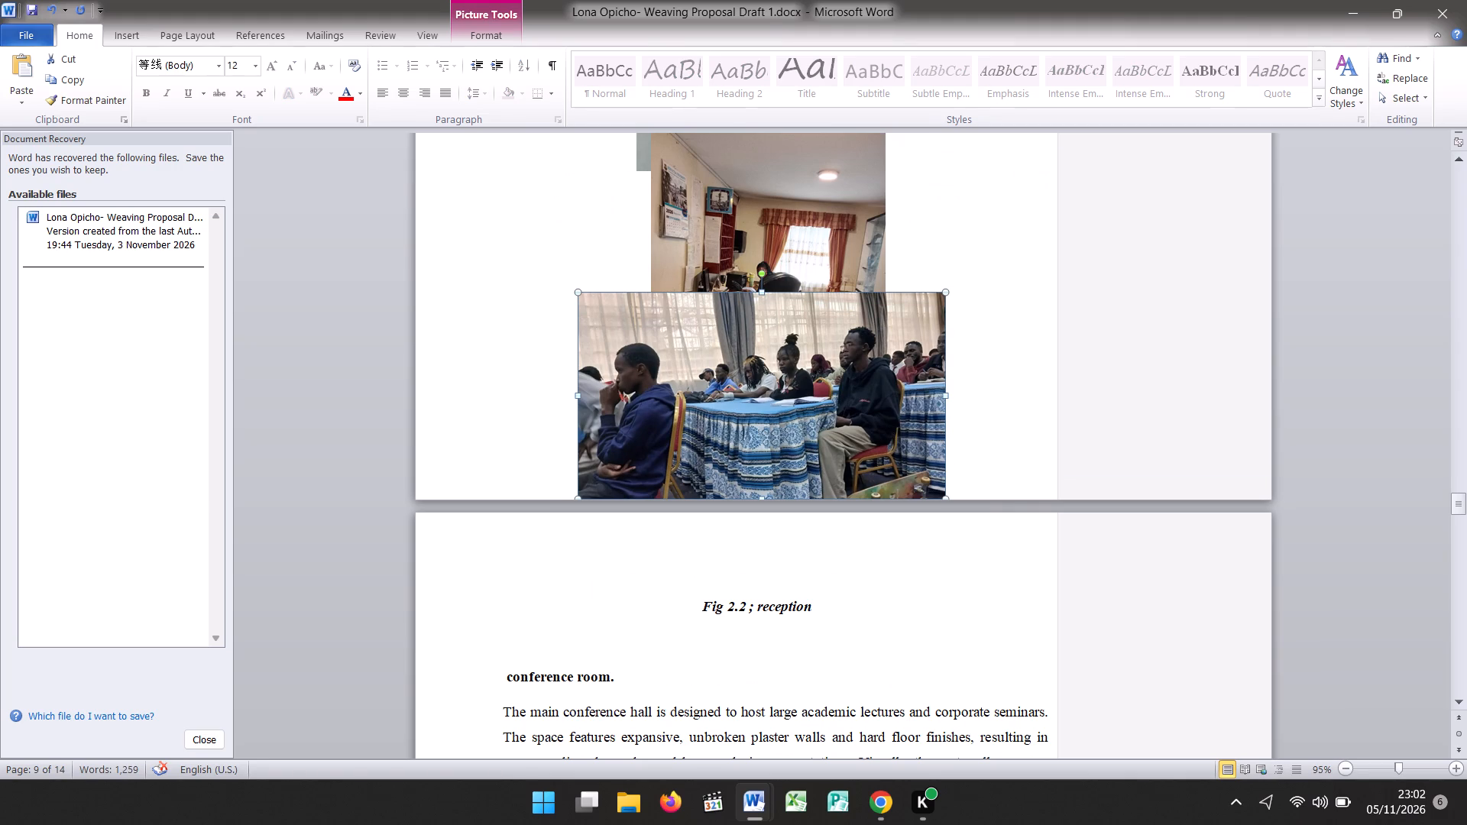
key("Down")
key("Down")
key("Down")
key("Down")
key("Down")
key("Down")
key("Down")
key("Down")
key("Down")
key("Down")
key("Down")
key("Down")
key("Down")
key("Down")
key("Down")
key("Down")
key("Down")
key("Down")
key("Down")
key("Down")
Examine the photo and caption placement in the site visit section, from the reception photos back to Fig 2.1 and on to Corridors.
left_click(1017, 396)
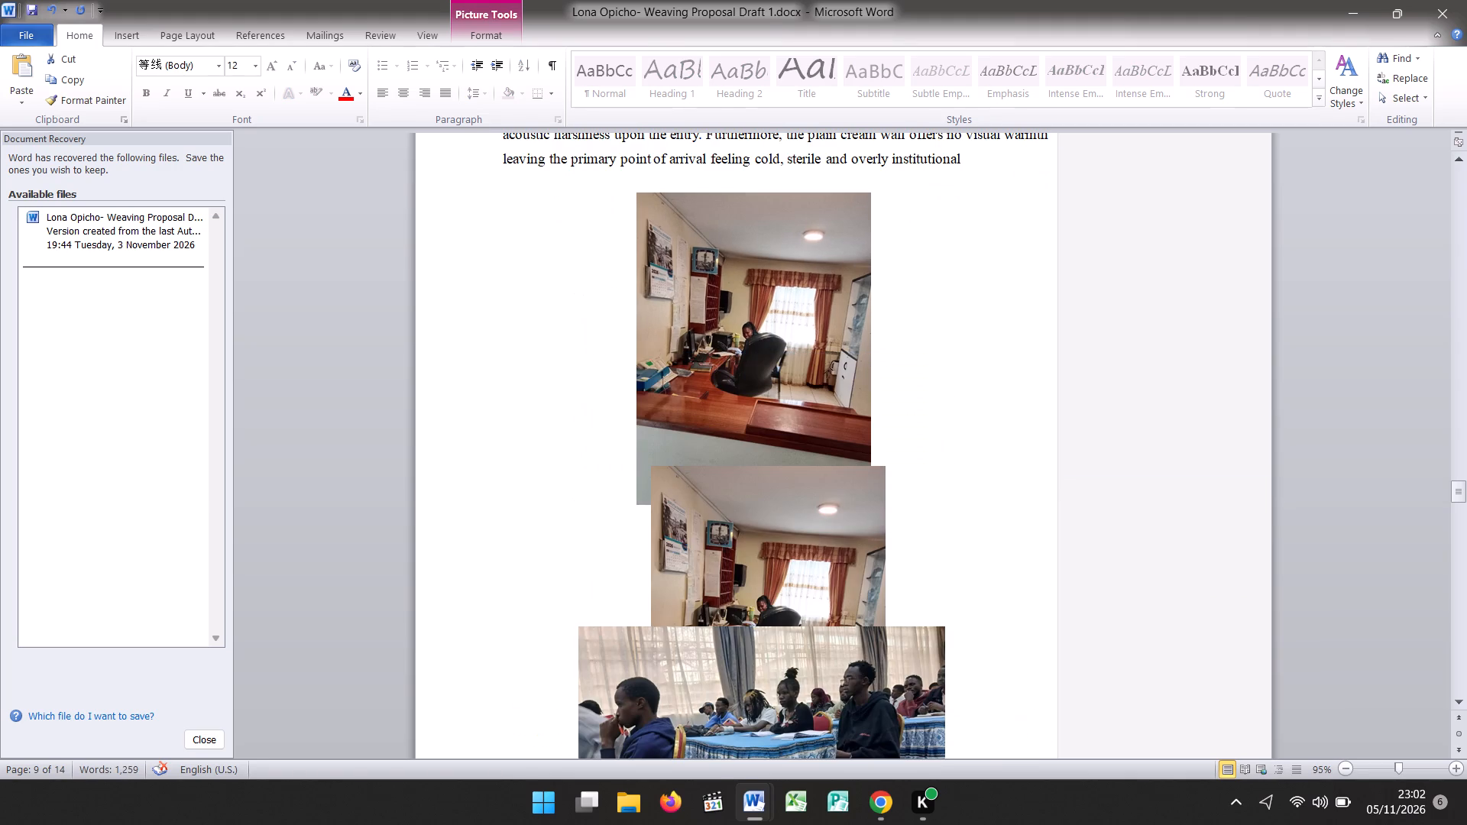
key("Up")
key("Up")
key("Up")
key("Up")
key("Up")
key("Up")
key("Up")
key("Up")
key("Up")
key("Up")
key("Up")
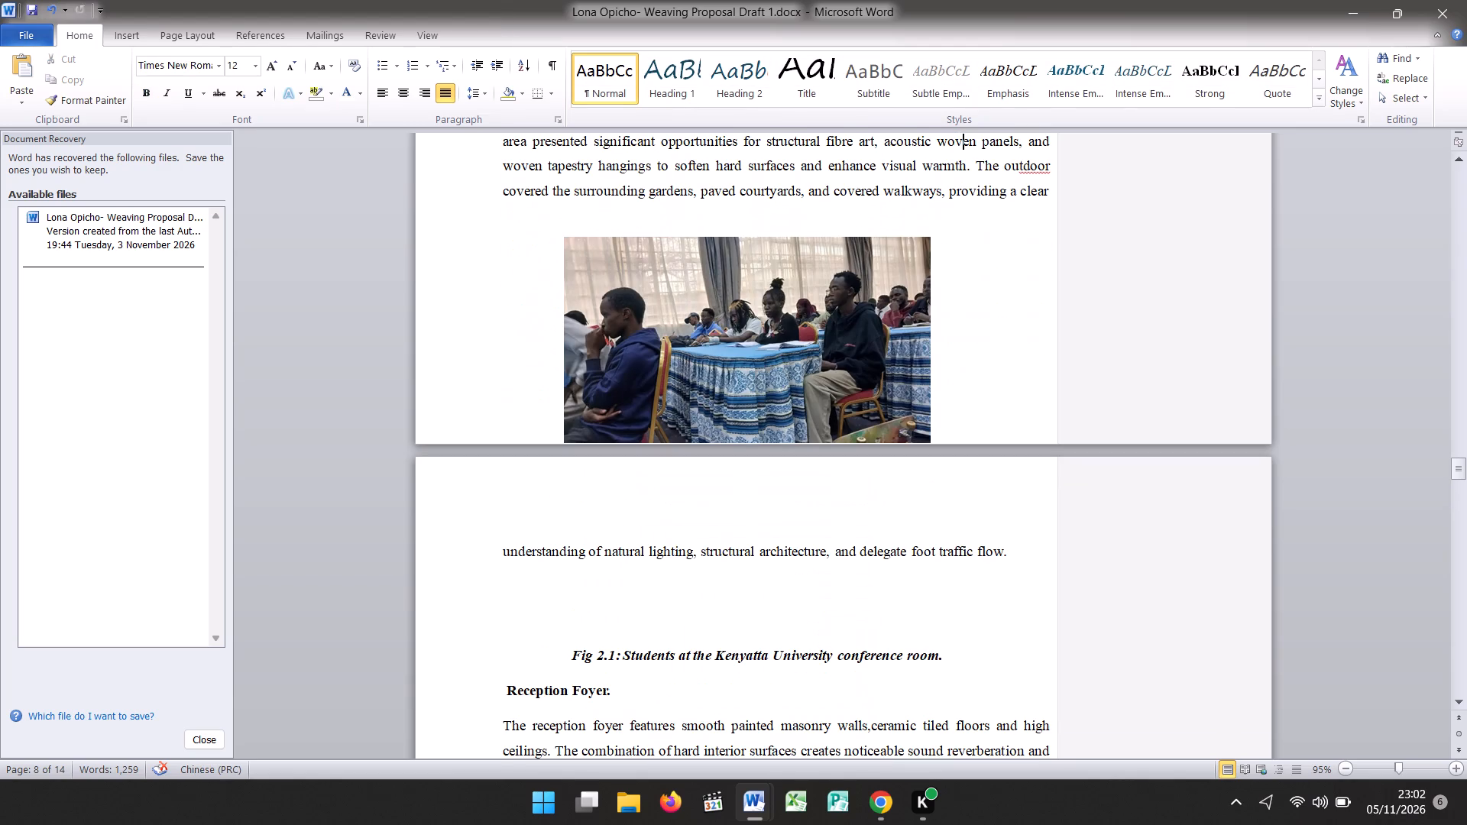
key("Down")
key("Down")
key("Down")
key("Down")
key("Down")
key("Down")
key("Down")
key("Down")
key("Down")
key("Down")
key("Down")
key("Down")
key("Down")
key("Down")
key("Down")
key("Down")
key("Down")
key("Down")
key("Down")
key("Down")
key("Down")
key("Down")
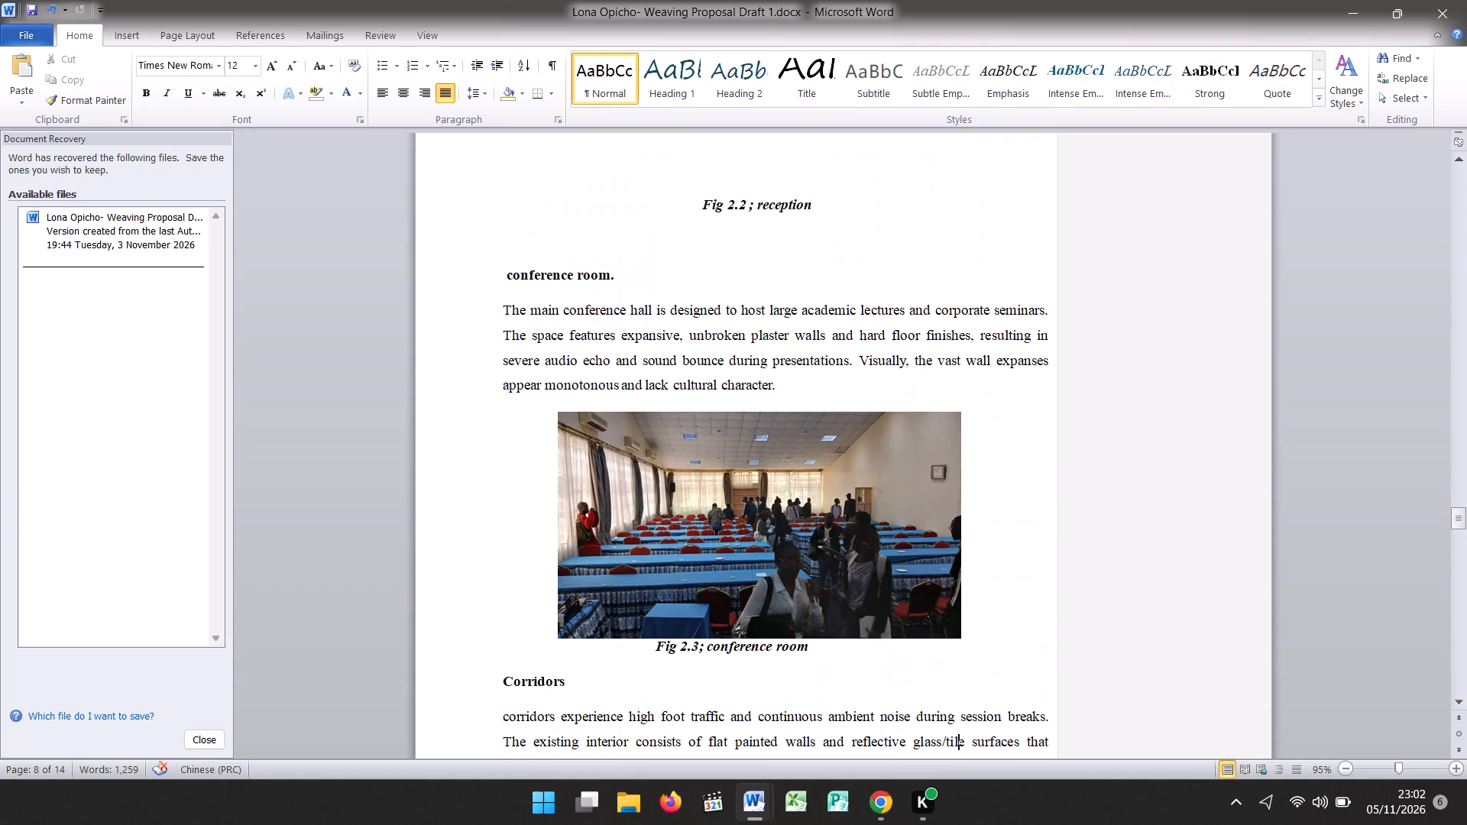
Nudge the pasted students photo up from the bottom of page 9 onto the upper reception photo.
key("Up")
key("Up")
key("Up")
key("Up")
key("Up")
key("Up")
key("Up")
key("Up")
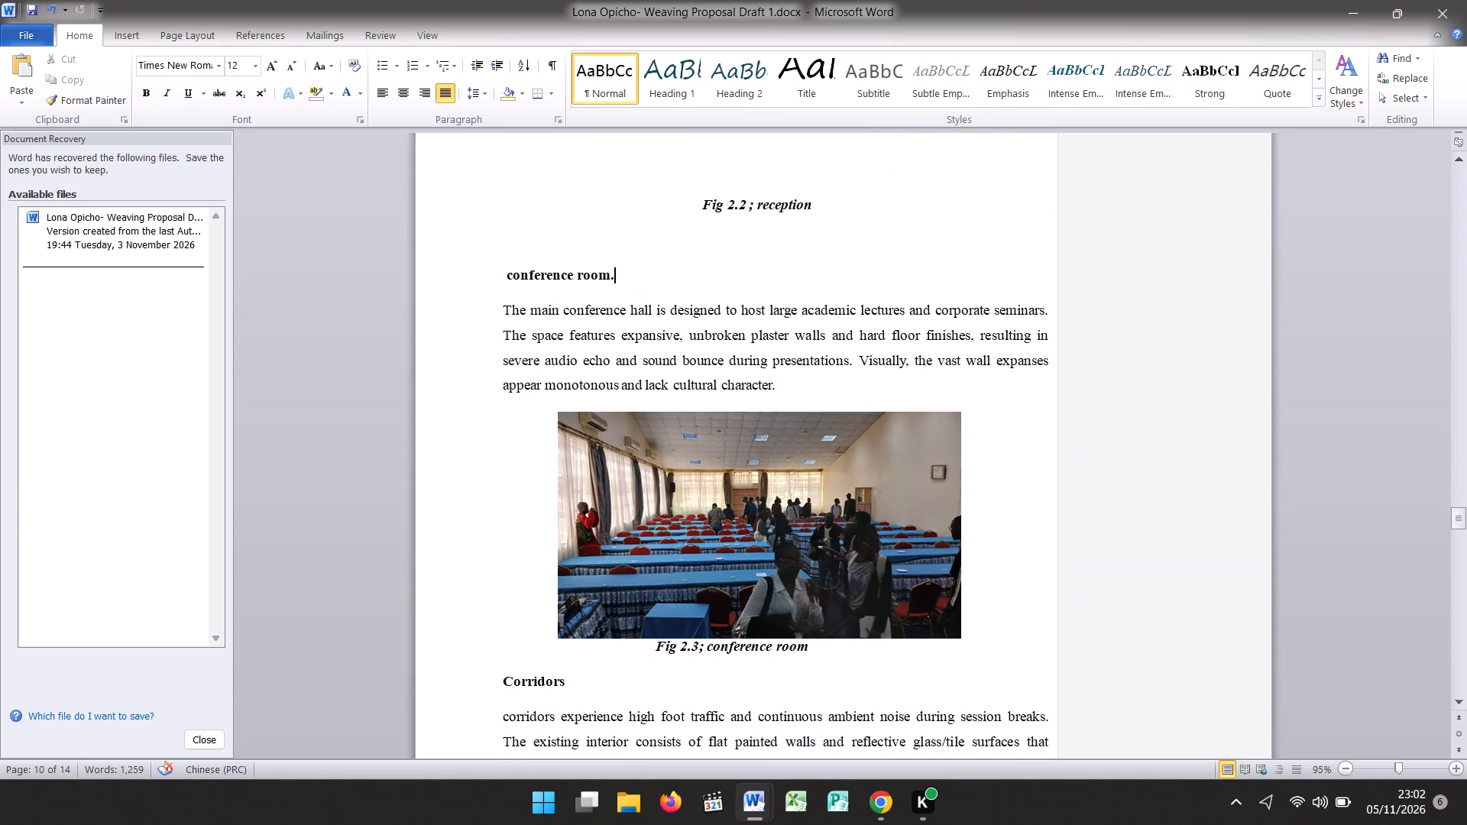
key("Up")
key("Up")
key("Up")
key("Up")
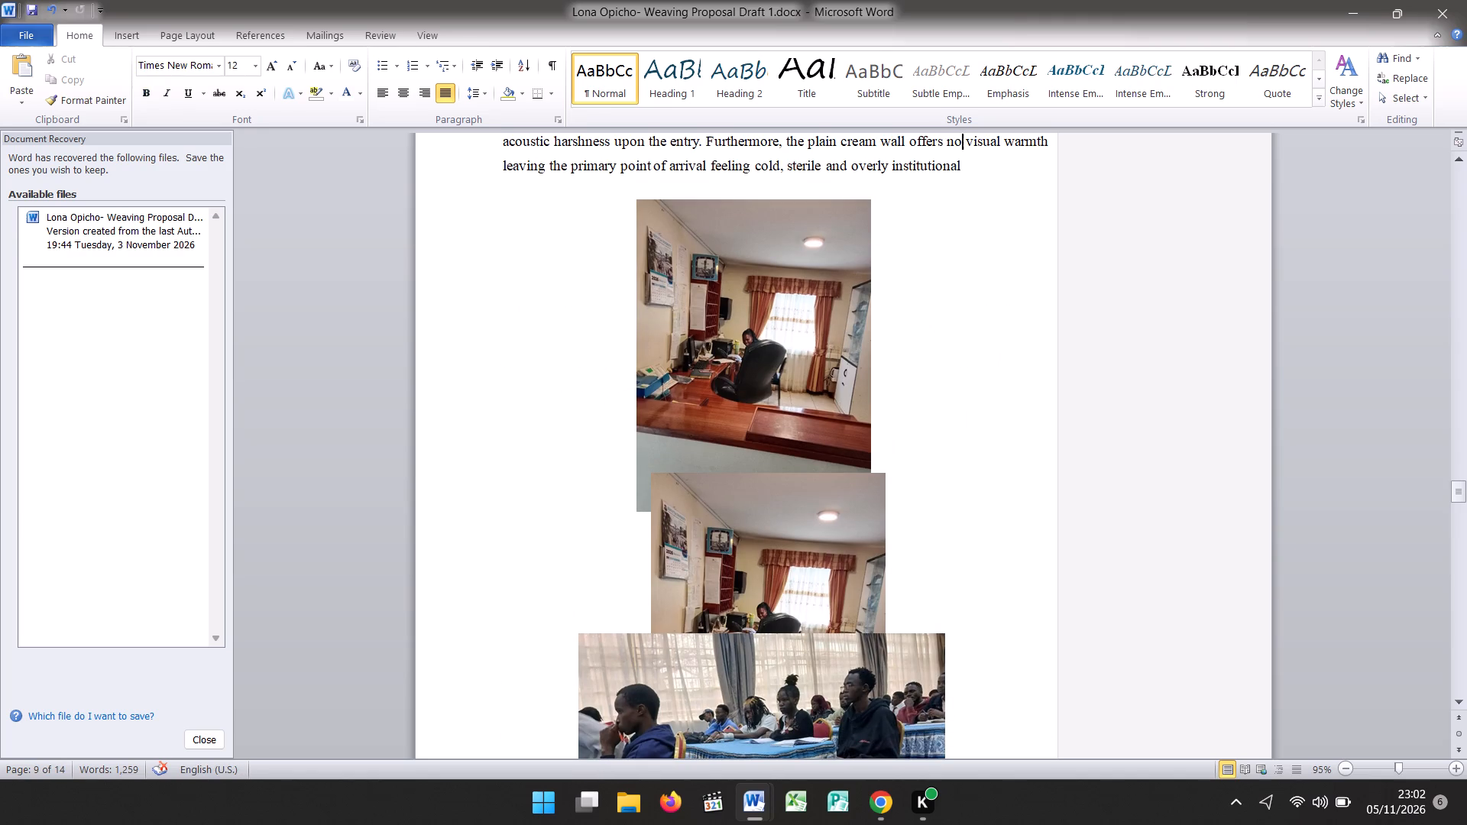
left_click(902, 646)
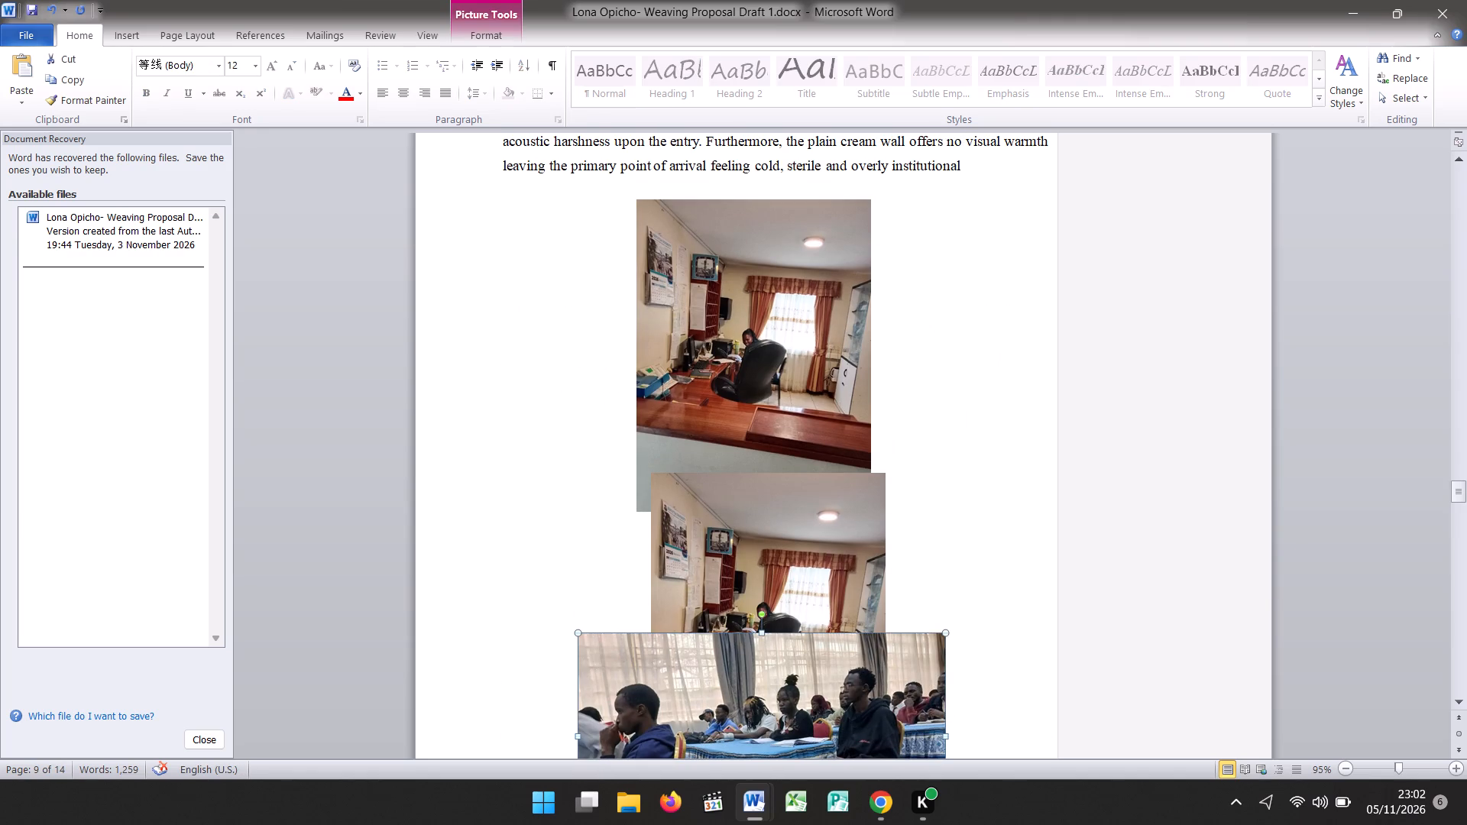
key("Up")
key("Up")
key("Up")
key("Up")
key("Up")
key("Up")
key("Up")
key("Up")
key("Up")
key("Up")
key("Up")
key("Up")
key("Up")
key("Up")
key("Up")
key("Up")
key("Up")
key("Up")
key("Up")
key("Up")
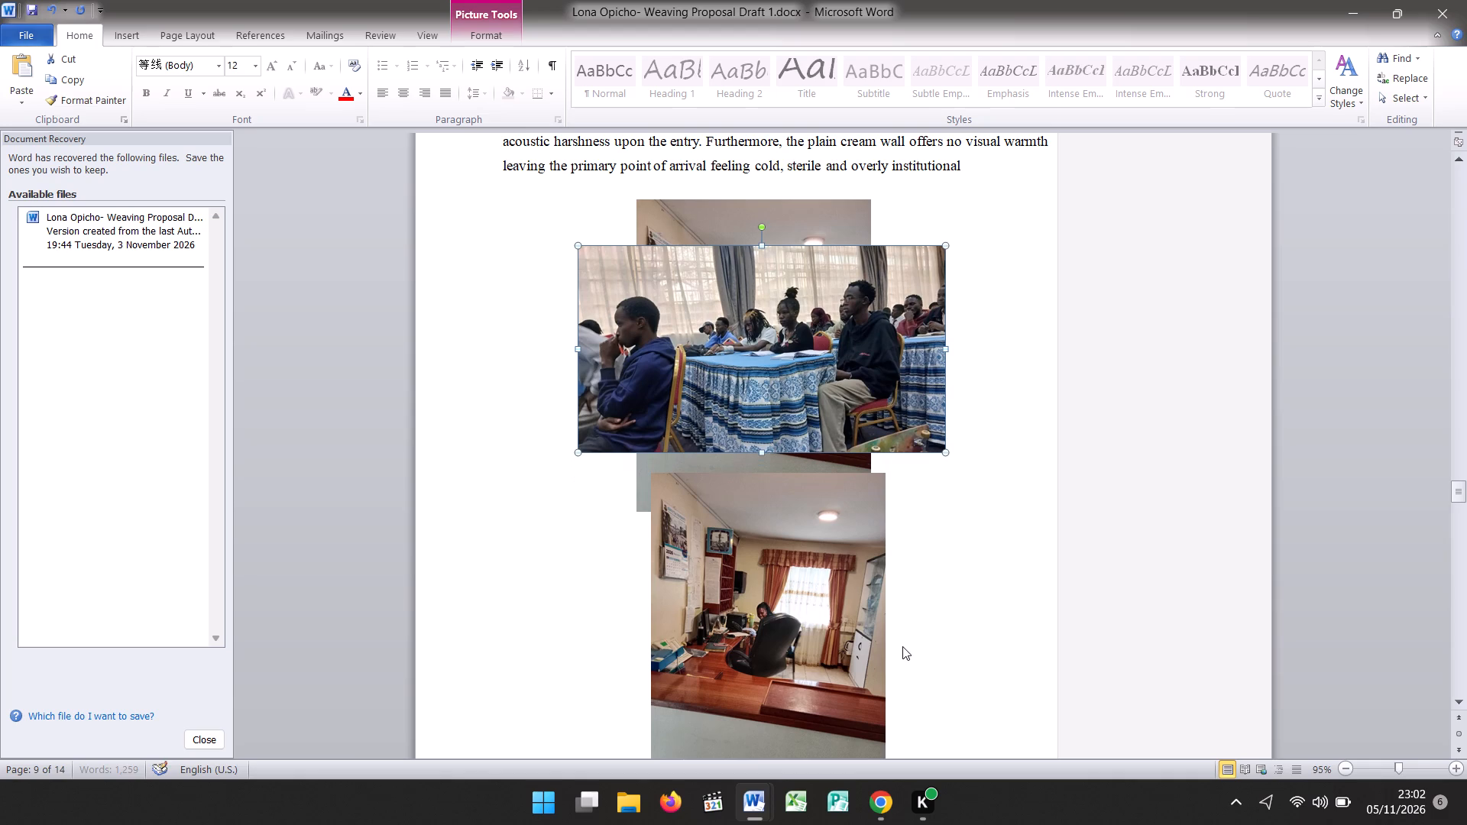
left_click(1052, 548)
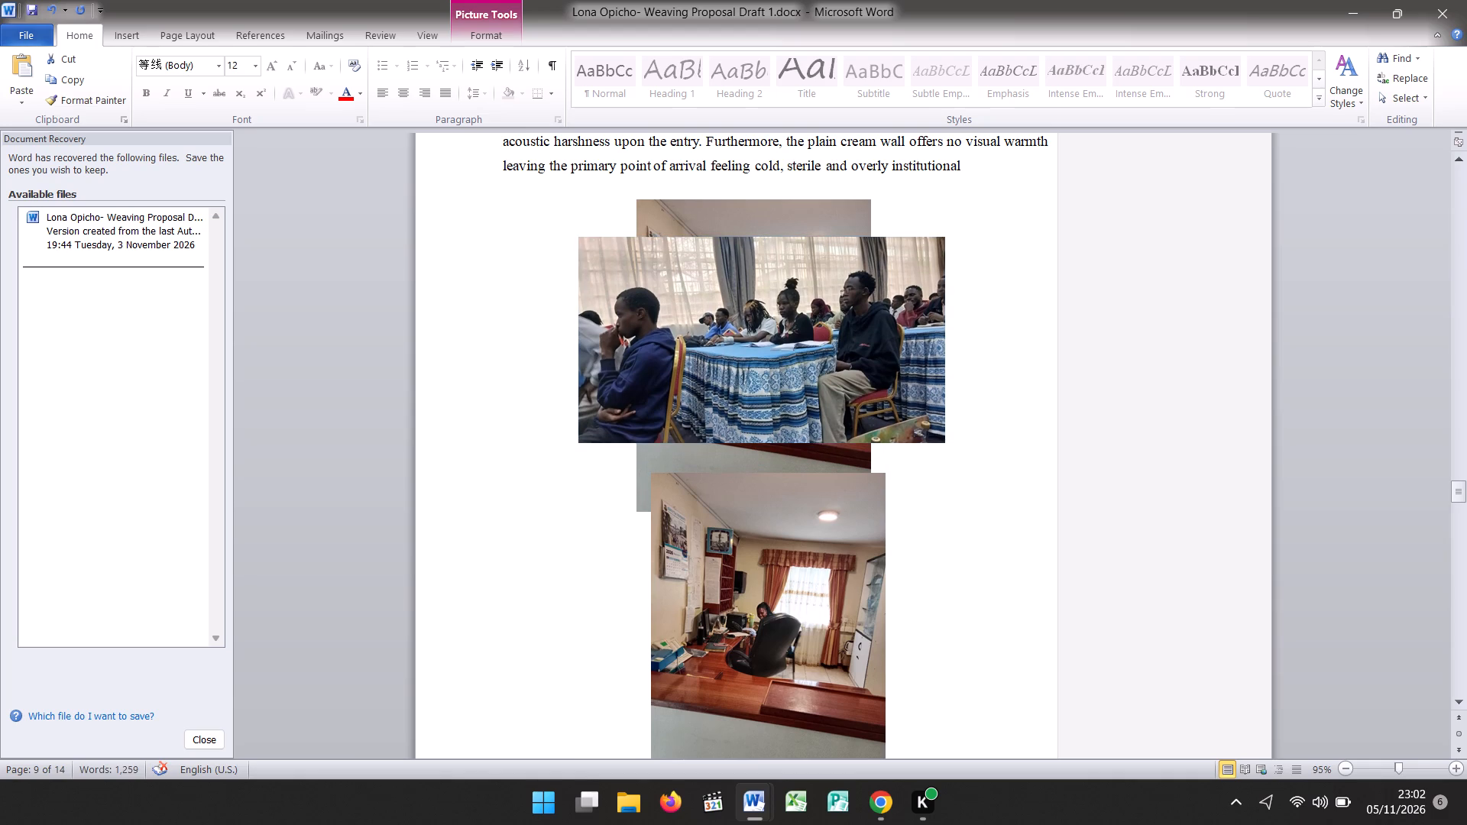
Nudge the same students photo further up towards the last line of the Reception Foyer paragraph.
key("Up")
key("Up")
key("Up")
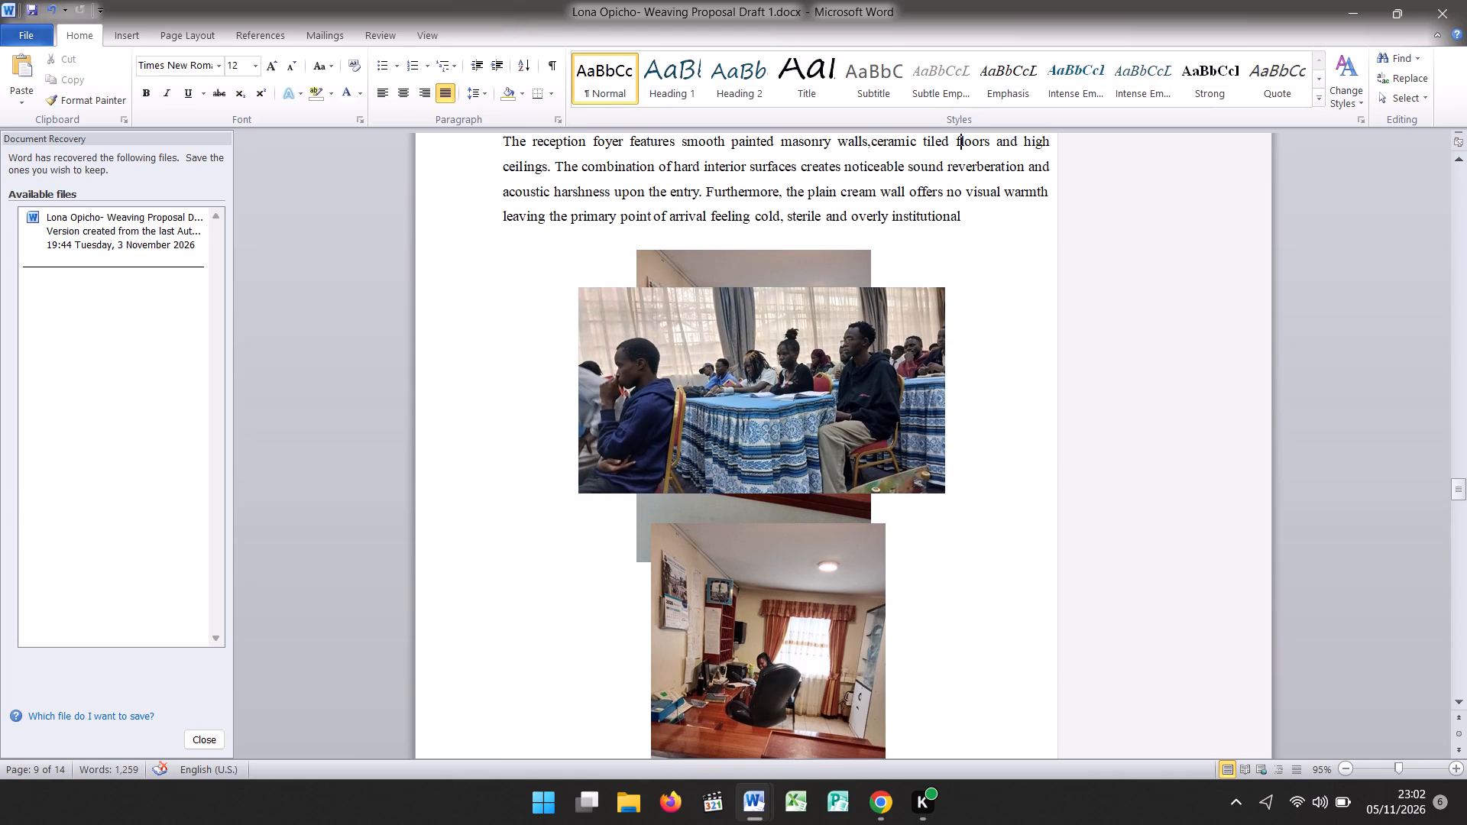
key("Up")
key("Up")
key("Up")
key("Up")
key("Up")
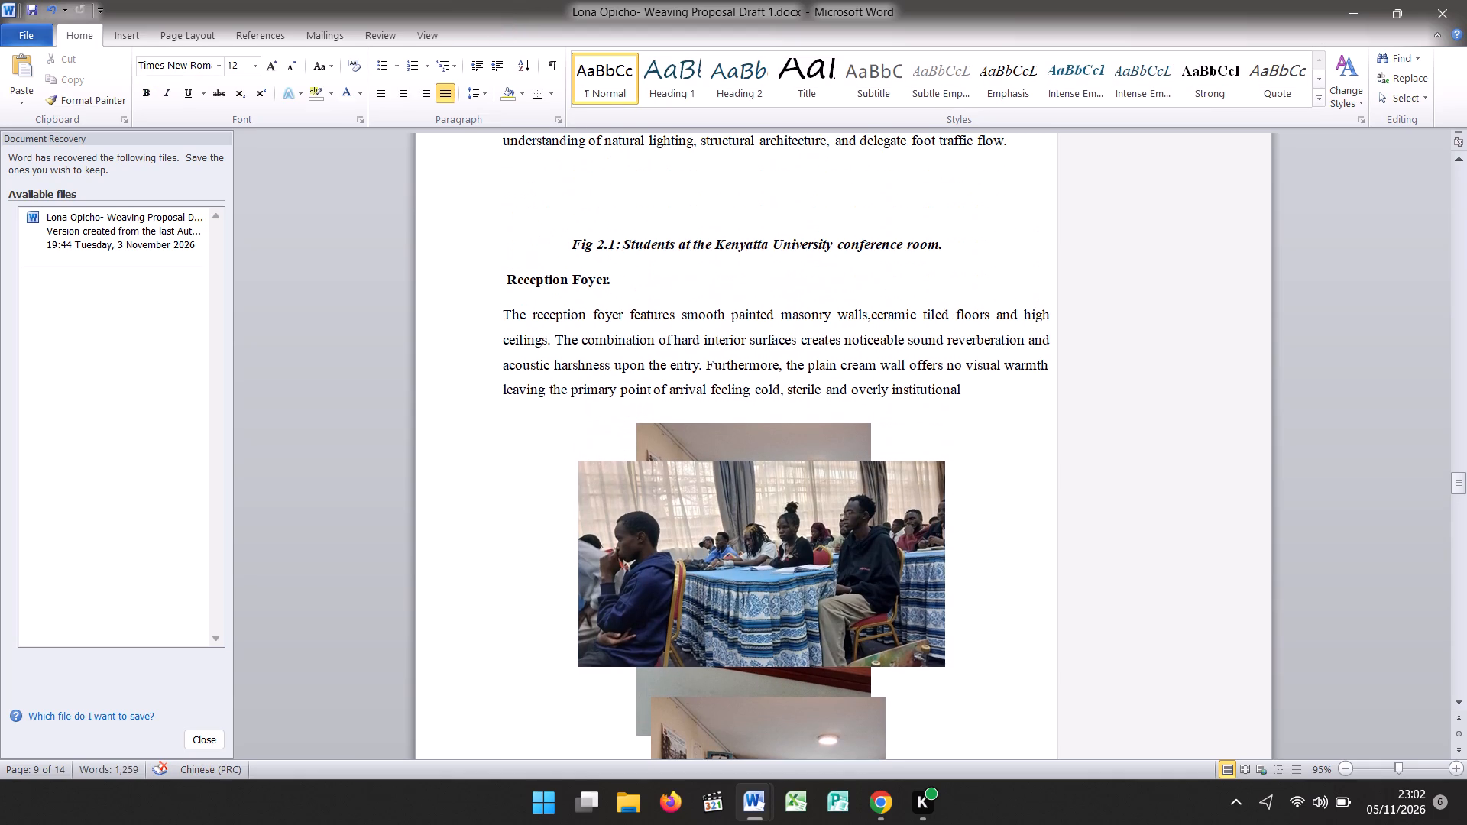
left_click(935, 576)
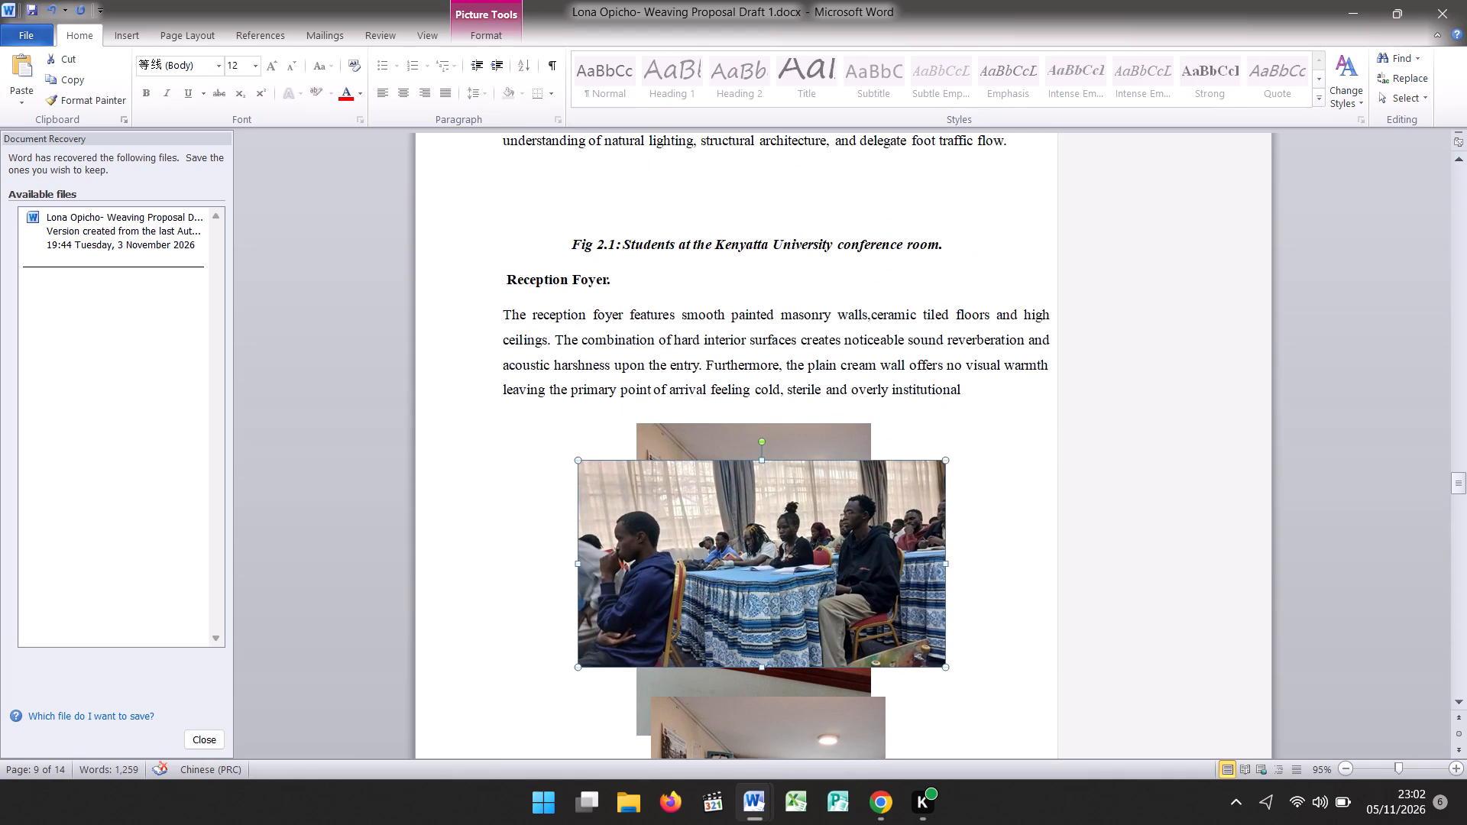
key("Up")
key("Up")
key("Up")
key("Up")
key("Up")
key("Up")
key("Up")
key("Up")
key("Up")
key("Up")
key("Up")
key("Up")
key("Up")
key("Up")
key("Up")
key("Up")
key("Up")
key("Up")
key("Up")
key("Up")
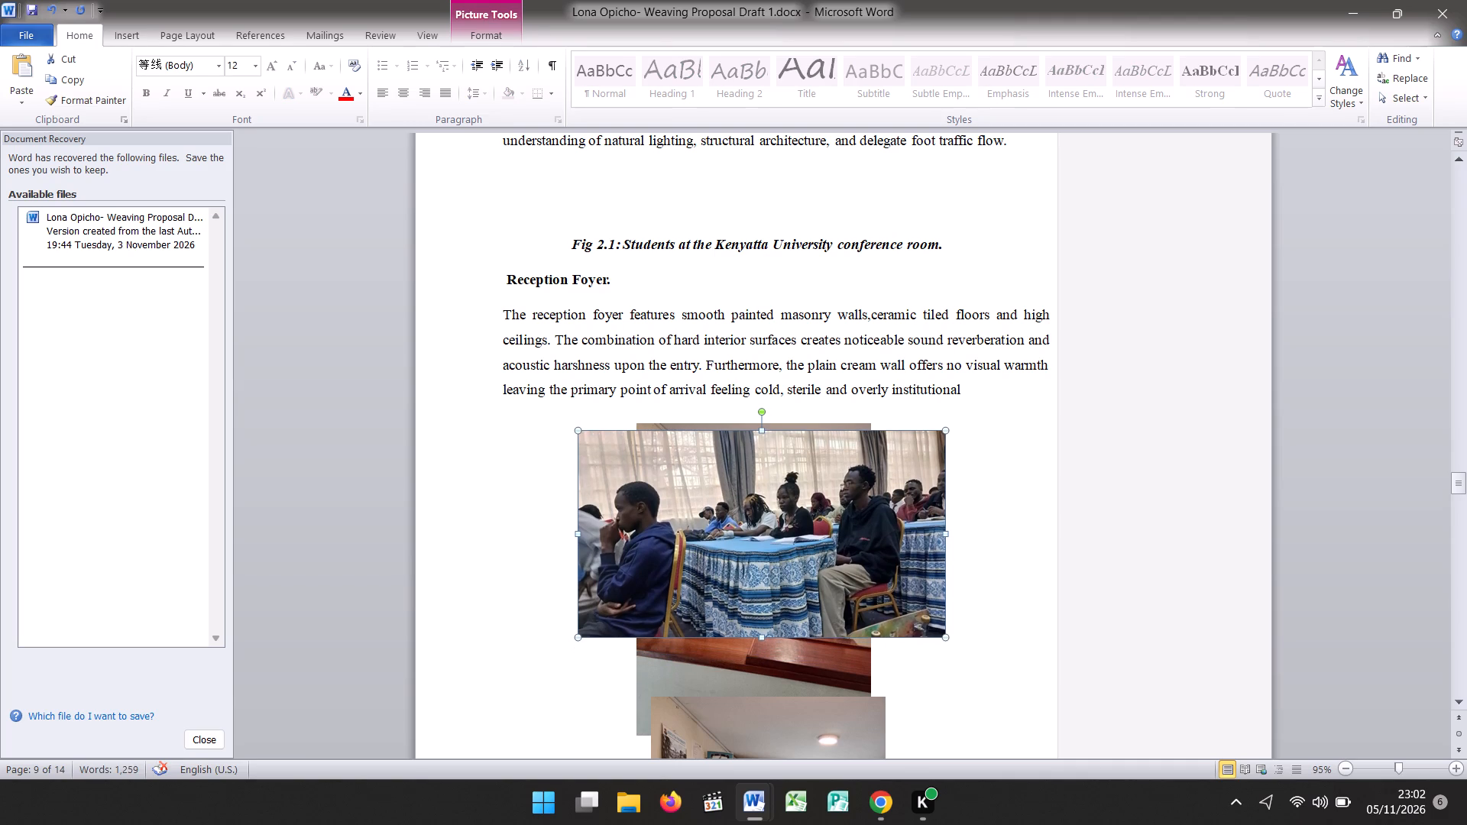
Paste another copy of the students photo on page 9 with Keep Source Formatting.
left_click(944, 642)
left_click(941, 627)
right_click(941, 627)
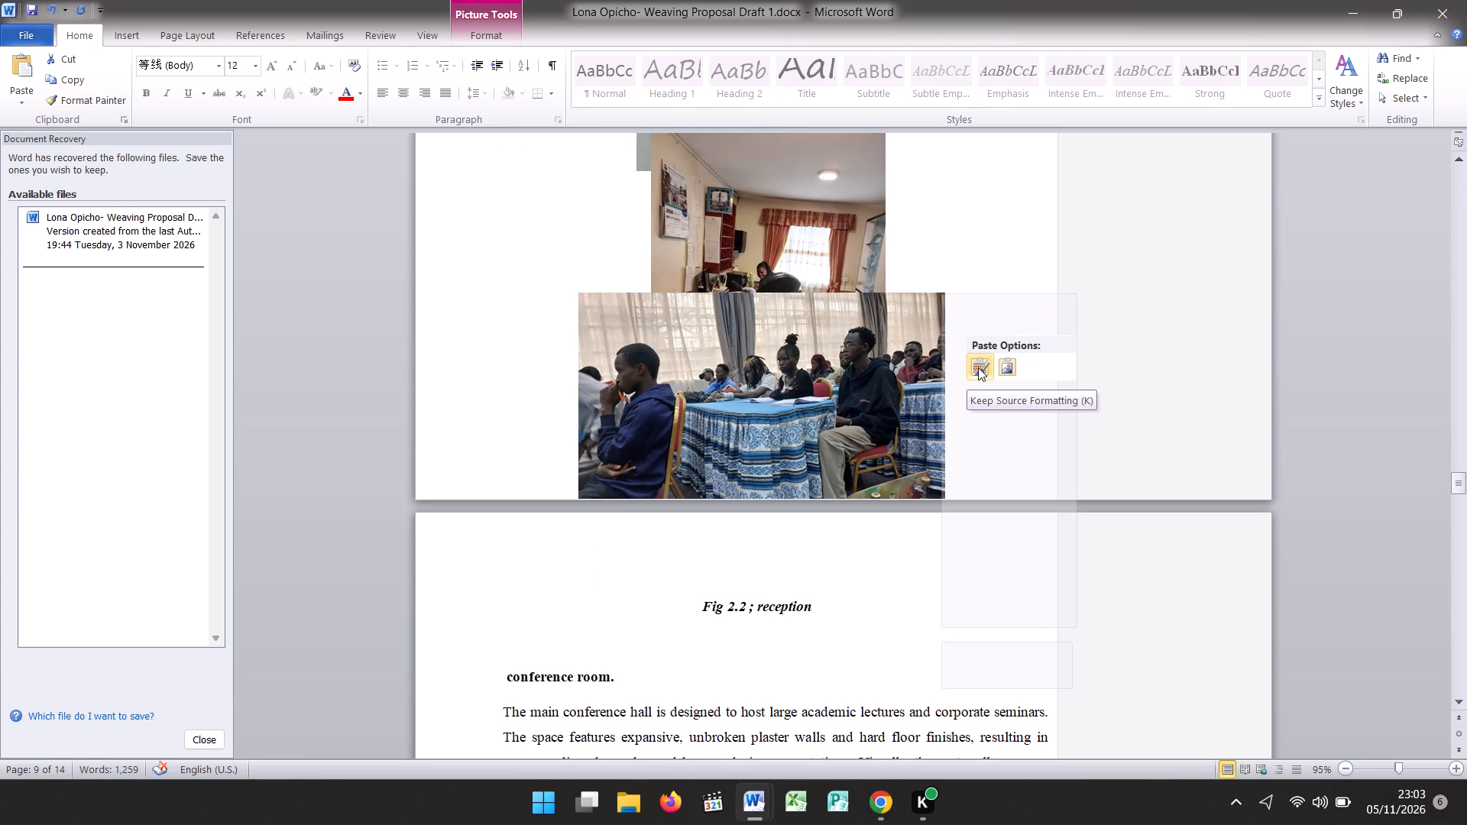
left_click(978, 367)
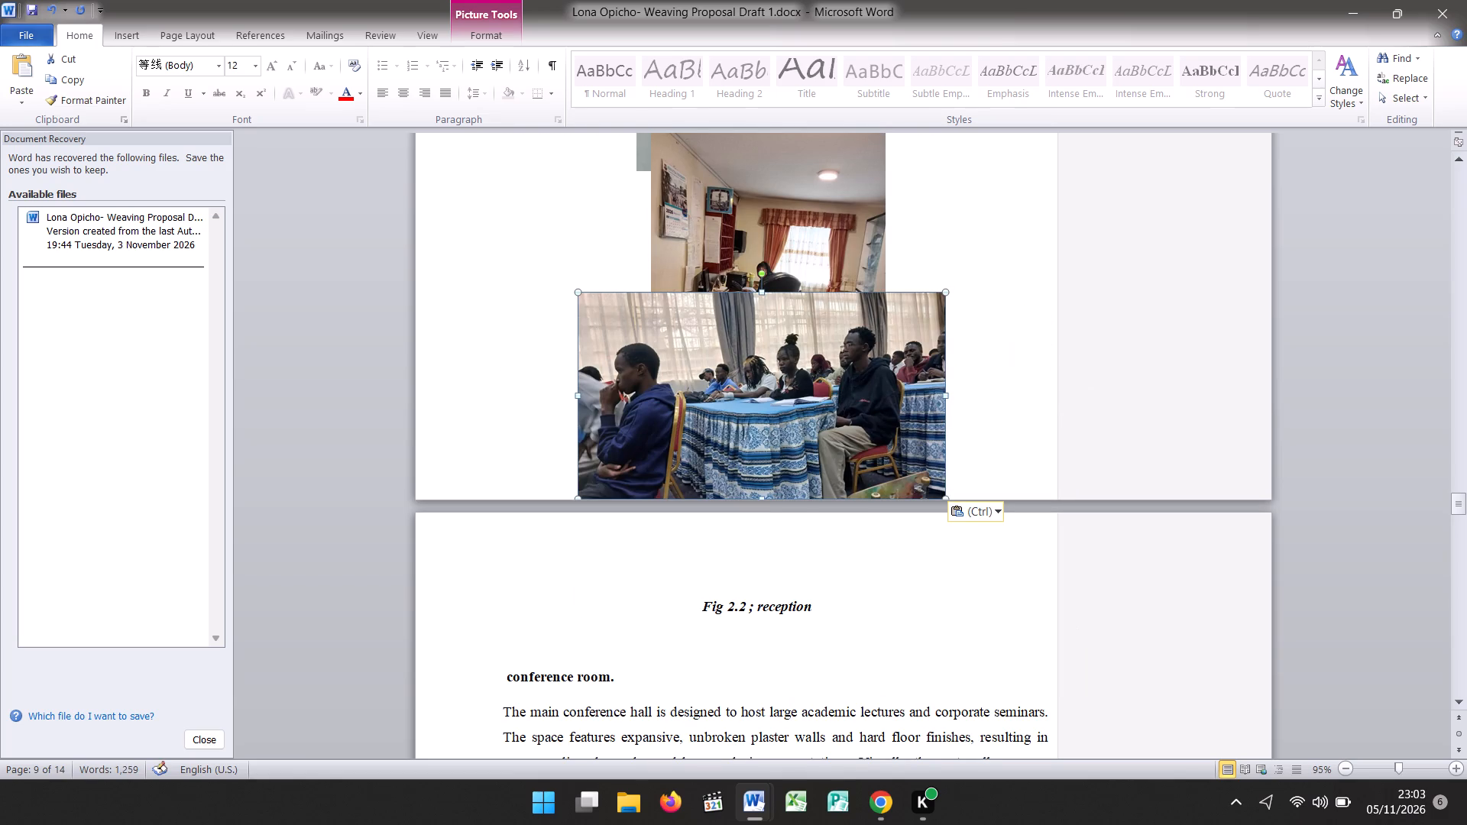
Nudge the new copy of the students photo up from the bottom of page 9 until it meets the first copy.
left_click(924, 400)
key("Up")
key("Up")
key("Up")
key("Up")
key("Up")
key("Up")
key("Up")
key("Up")
key("Up")
key("Up")
key("Up")
key("Up")
key("Up")
key("Up")
key("Up")
key("Up")
key("Up")
key("Up")
key("Up")
key("Up")
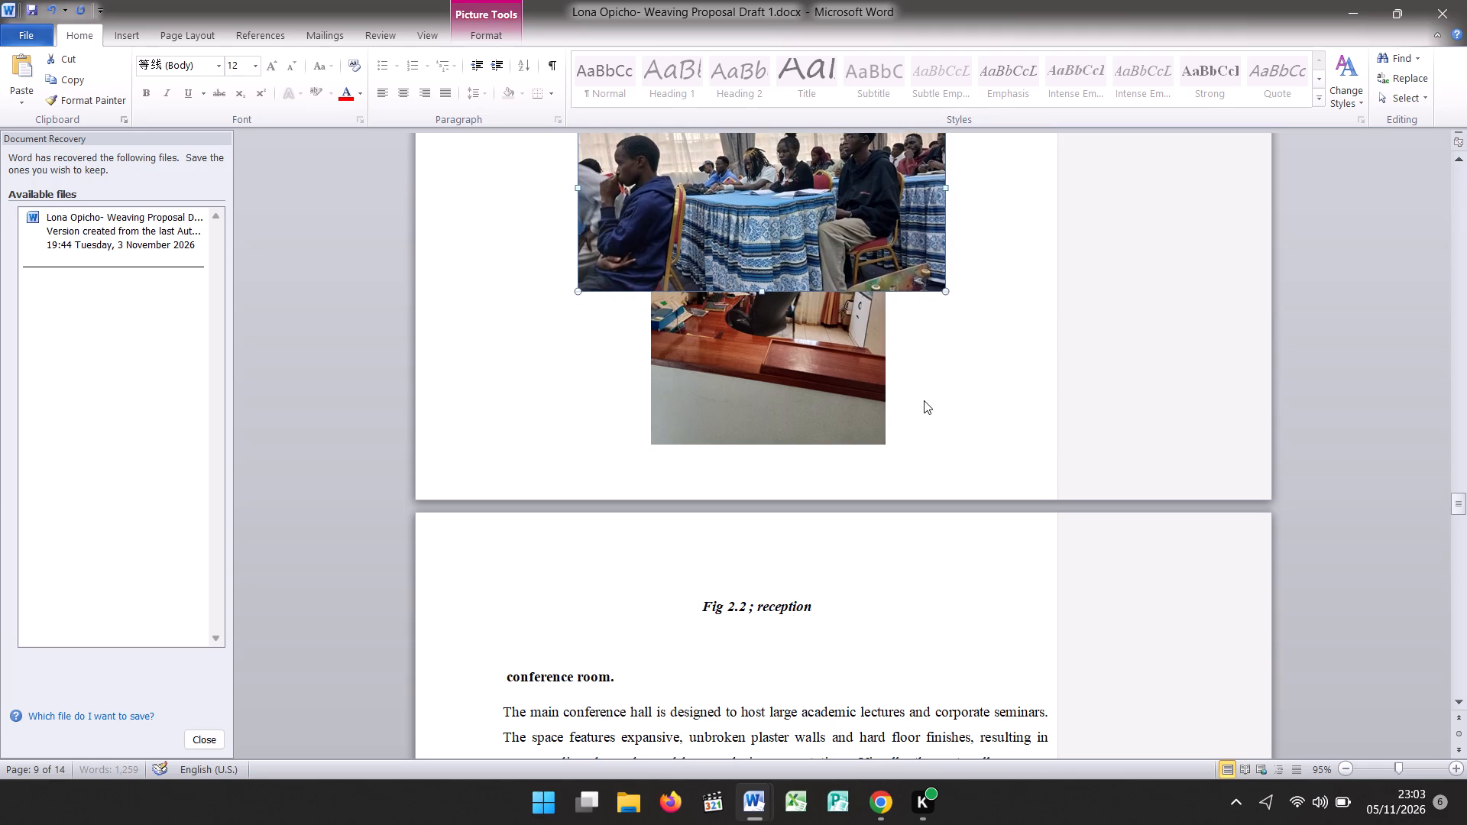
left_click(1012, 393)
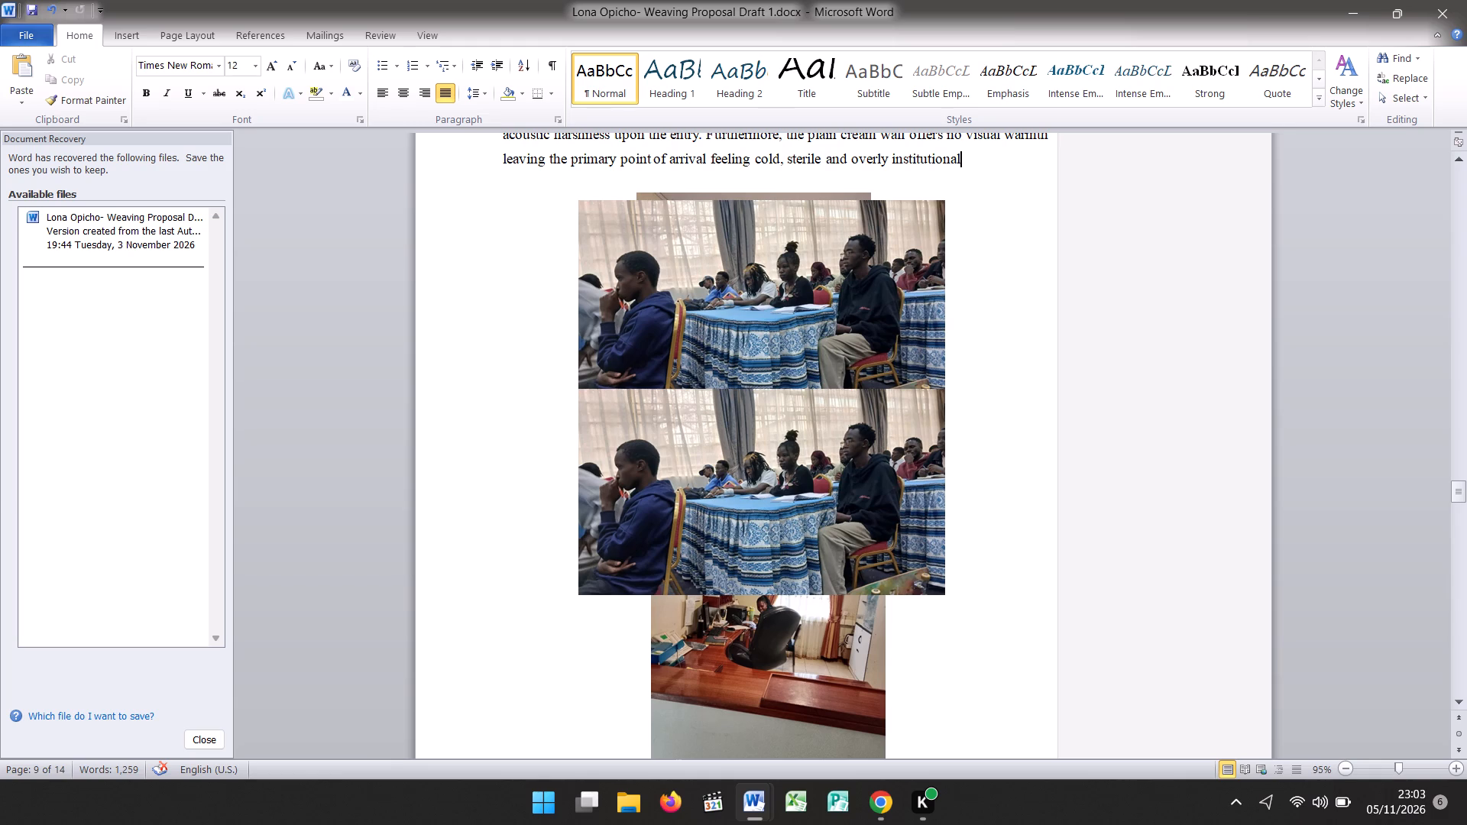
Examine the photo and caption placement from the Fig 2.1 photo on page 8 down to the Fig 2.2 reception caption.
left_click(1029, 401)
key("Up")
key("Up")
key("Up")
key("Up")
key("Up")
key("Up")
key("Up")
key("Up")
key("Up")
key("Up")
key("Up")
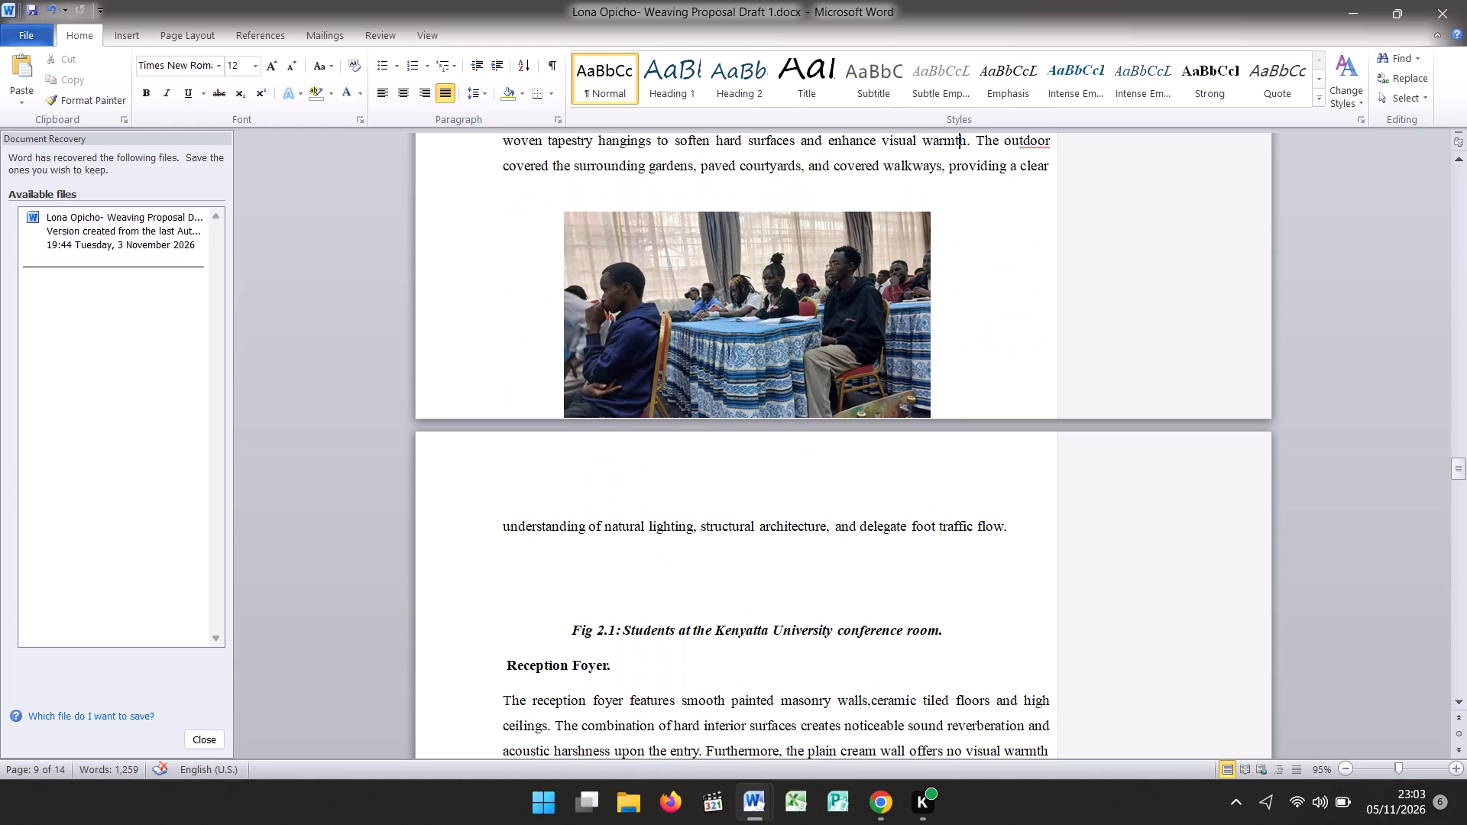
key("Down")
key("Down")
key("Down")
key("Down")
key("Down")
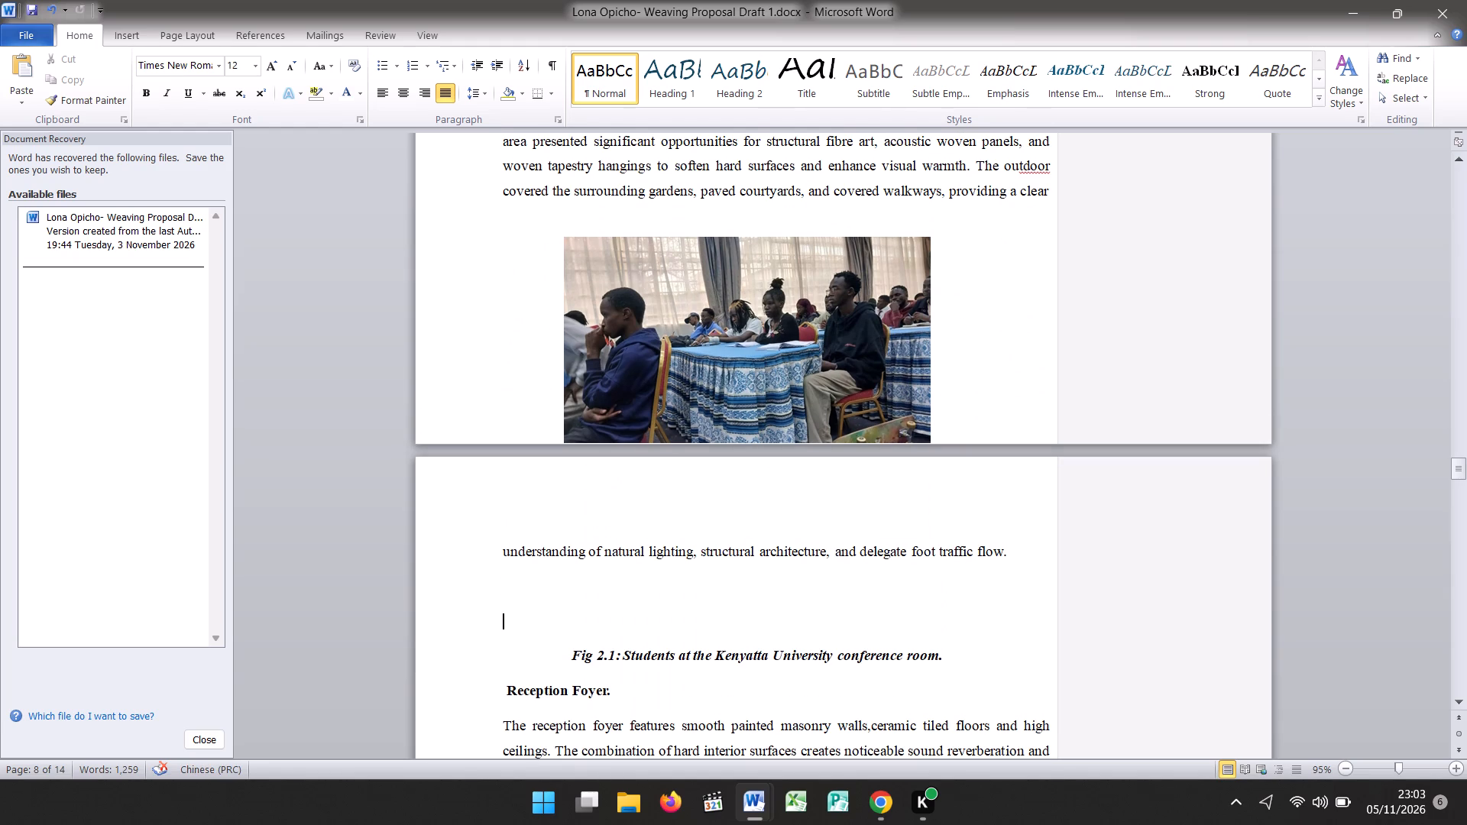
key("Down")
key("Down")
key("Down")
key("Down")
key("Down")
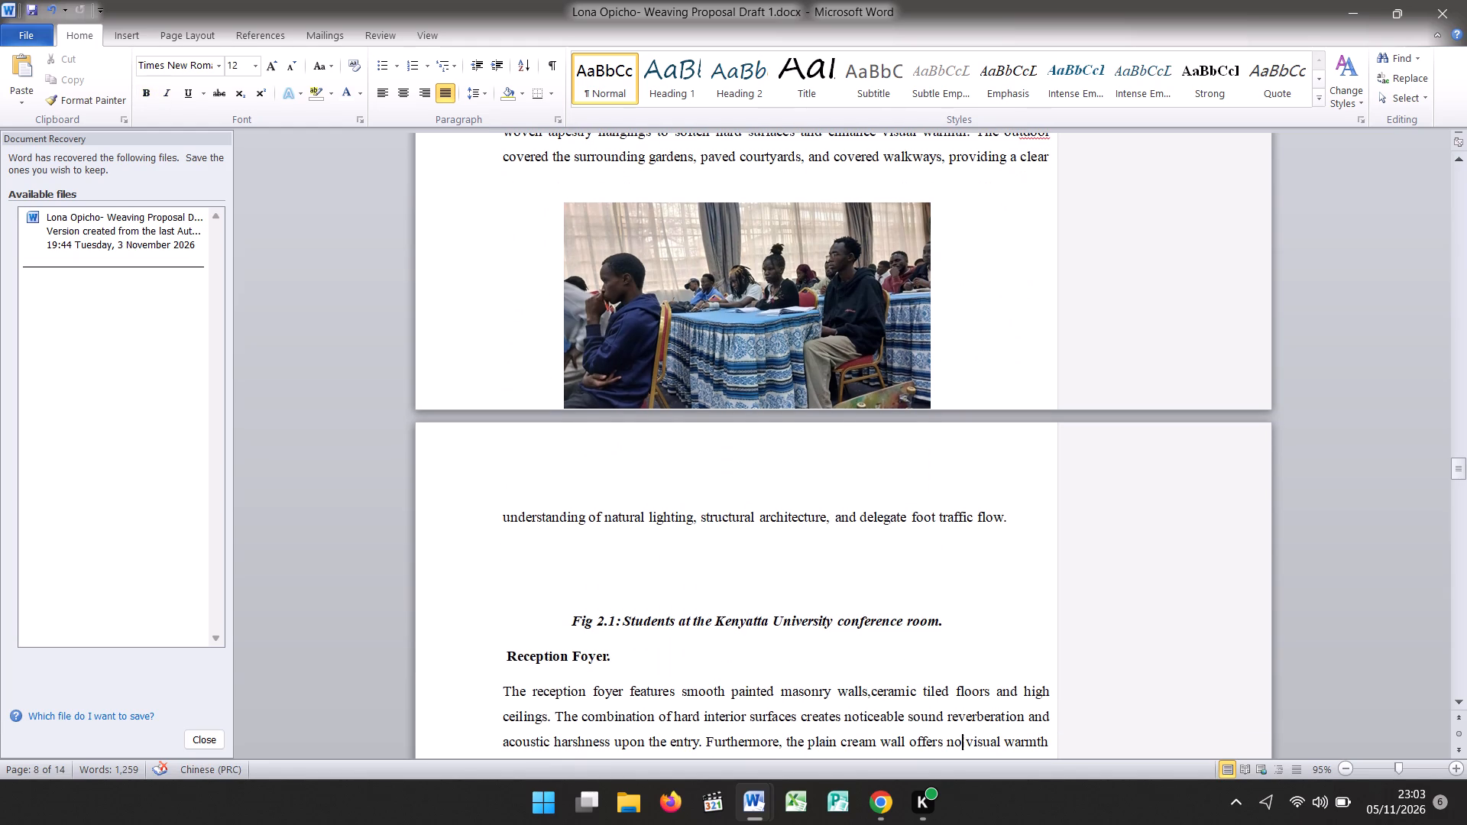
key("Down")
key("Down")
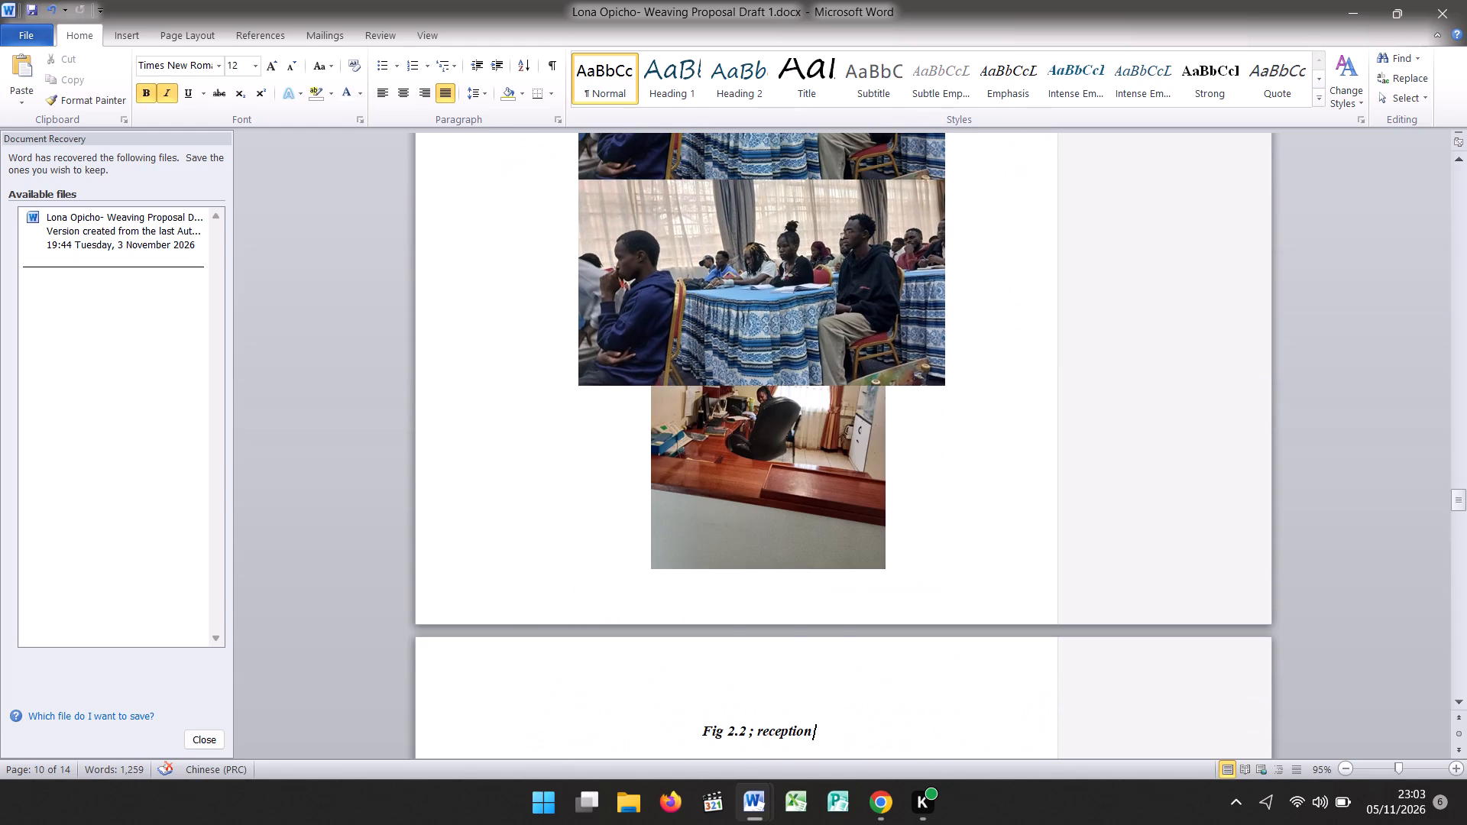
Insert five blank lines directly above the Fig 2.1 students caption to make room for its photo.
key("Up")
key("Up")
key("Up")
key("Up")
key("Up")
key("Up")
key("Up")
key("Up")
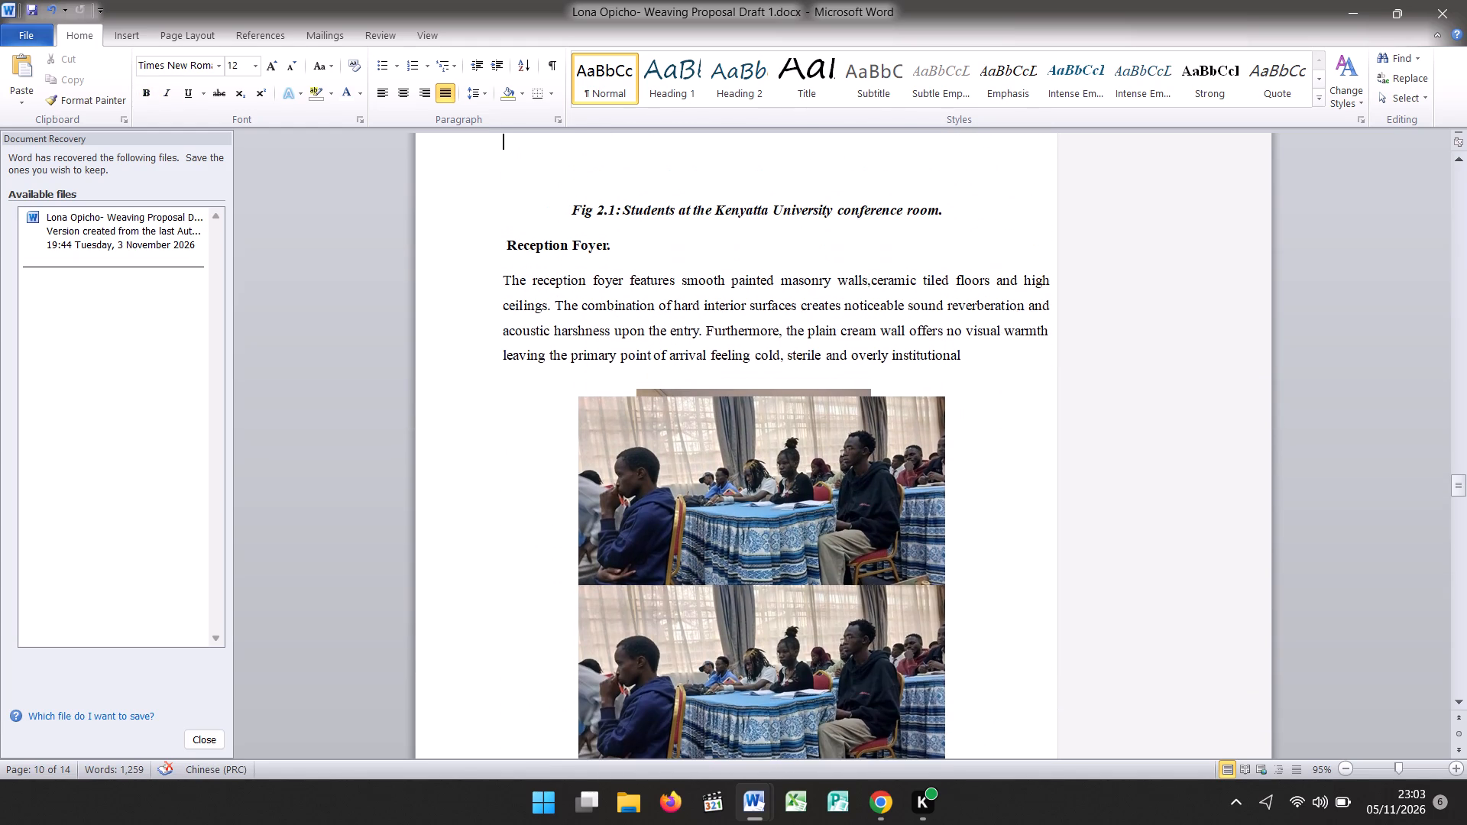
key("Up")
left_click(890, 206)
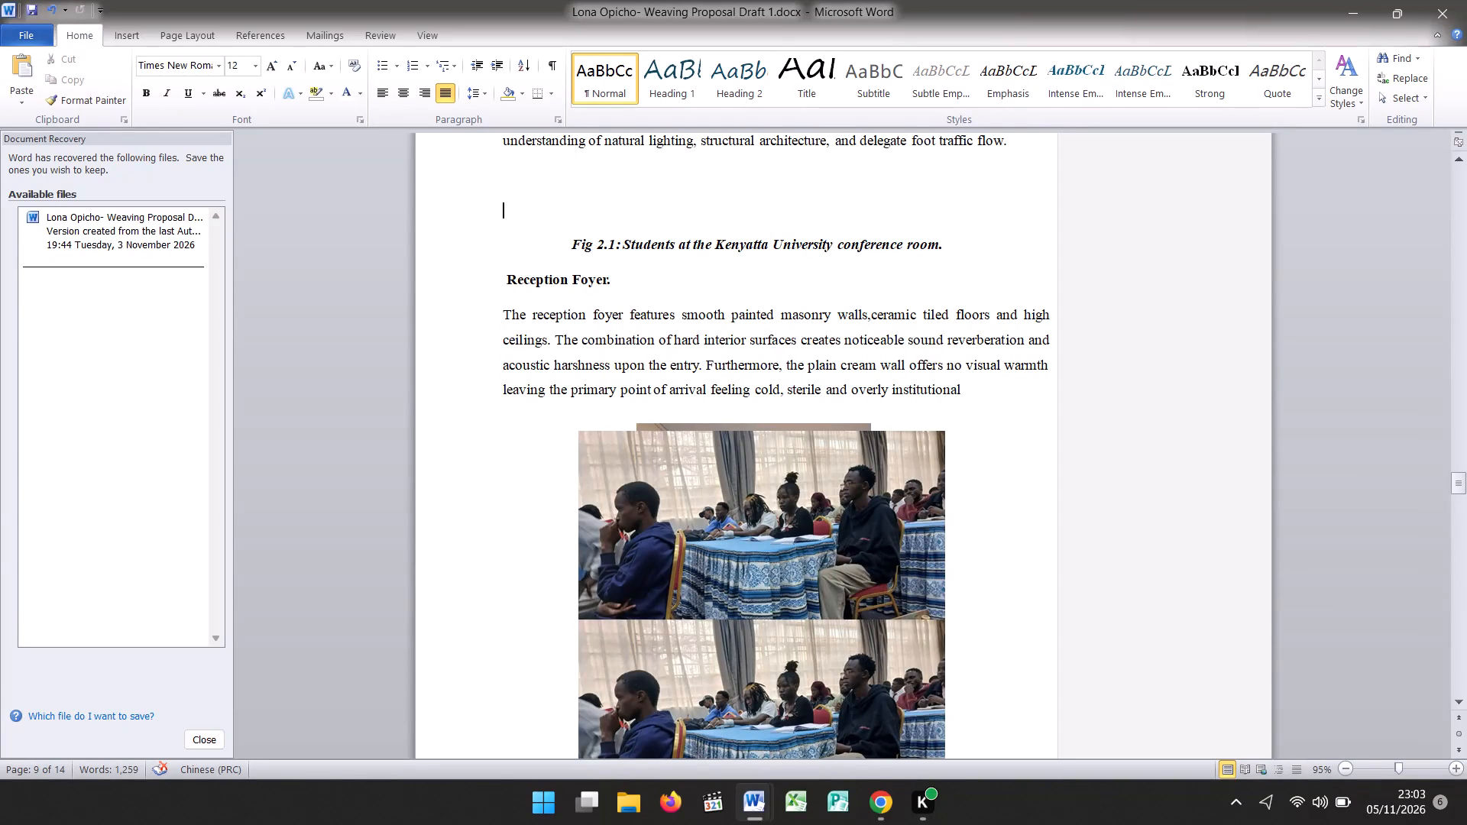
left_click(890, 206)
key("Return")
key("Return")
key("Return")
key("Return")
key("Return")
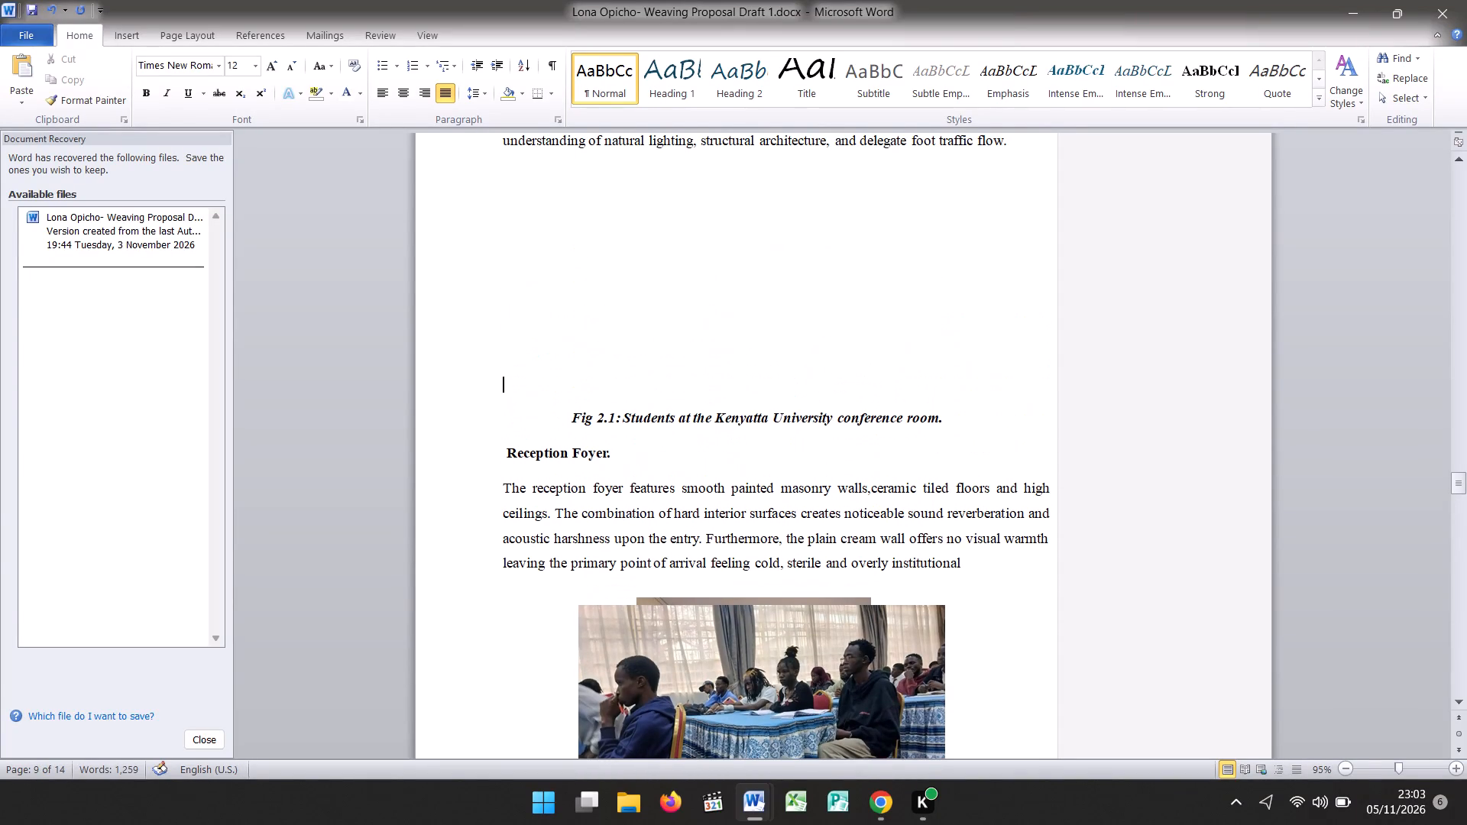
Try to nudge the upper copy of the students photo up from the reception photos towards the Fig 2.1 caption.
left_click(811, 771)
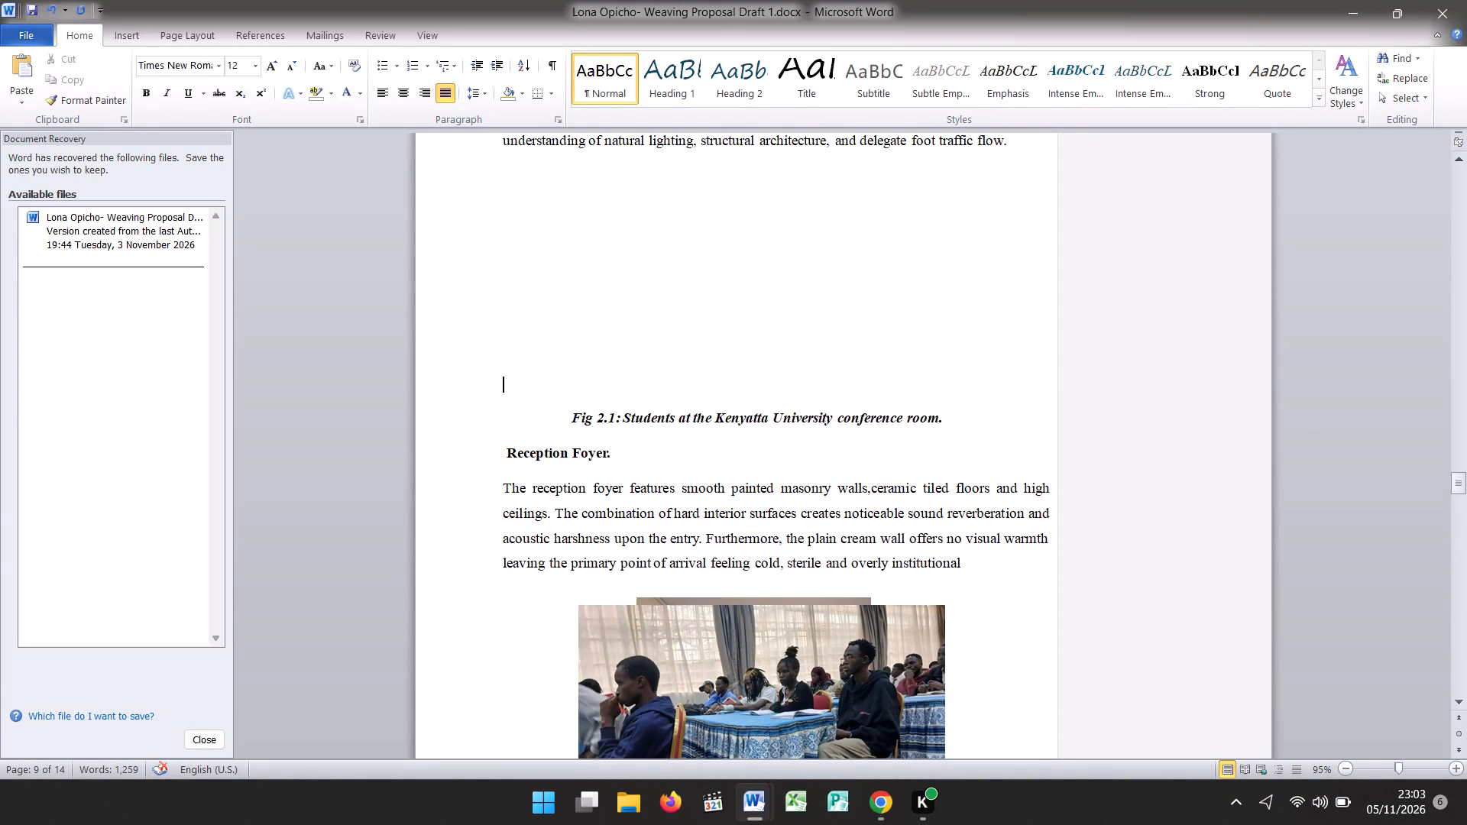
left_click(814, 719)
key("Up")
key("Up")
key("Up")
key("Up")
key("Up")
key("Up")
key("Up")
key("Up")
key("Up")
key("Up")
key("Up")
key("Up")
key("Up")
key("Up")
key("Up")
key("Up")
key("Up")
key("Up")
key("Up")
key("Up")
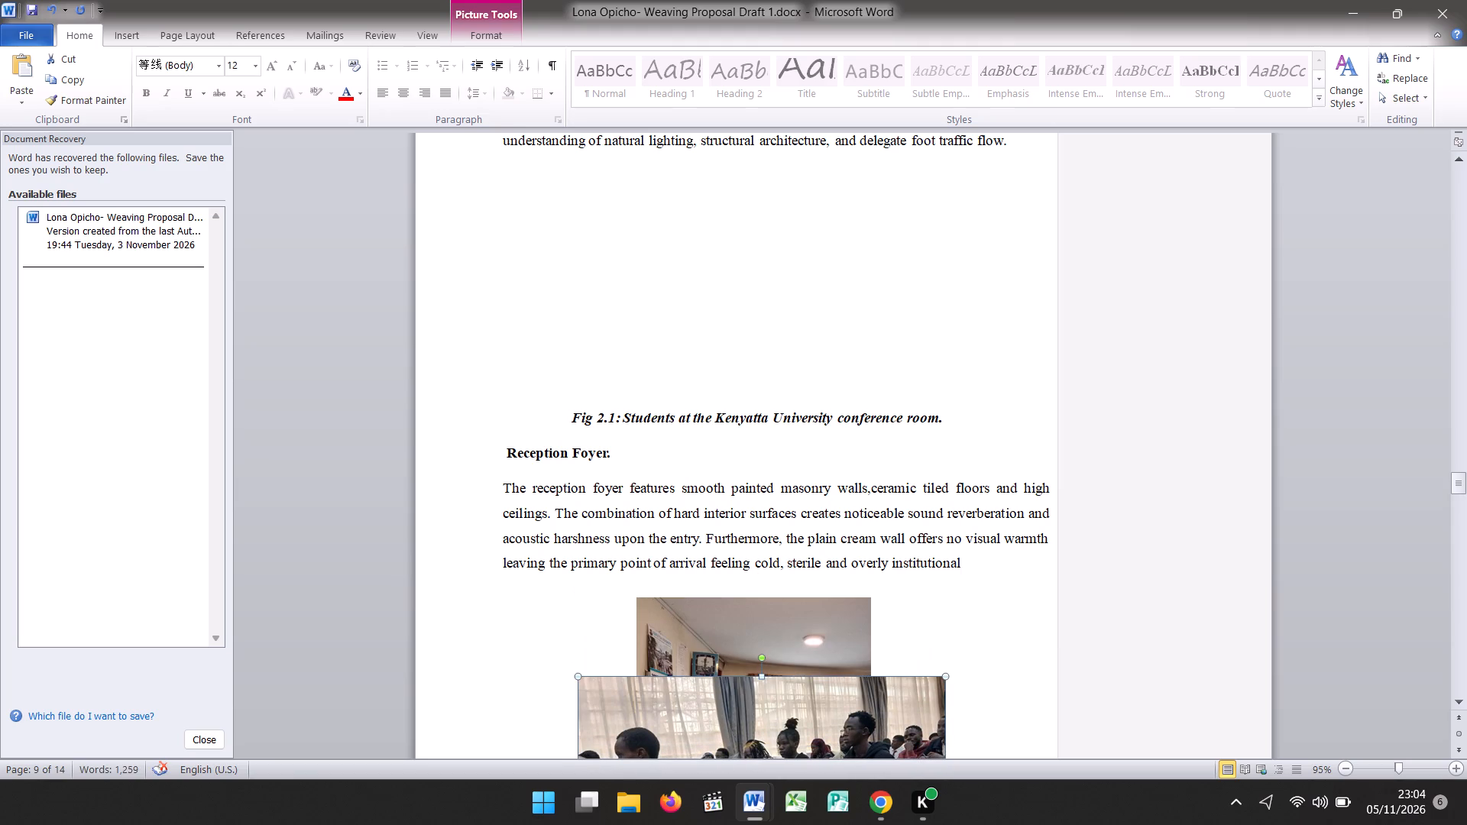
Copy the selected students photo and paste a duplicate of it on page 9.
key("ctrl+c")
key("ctrl+v")
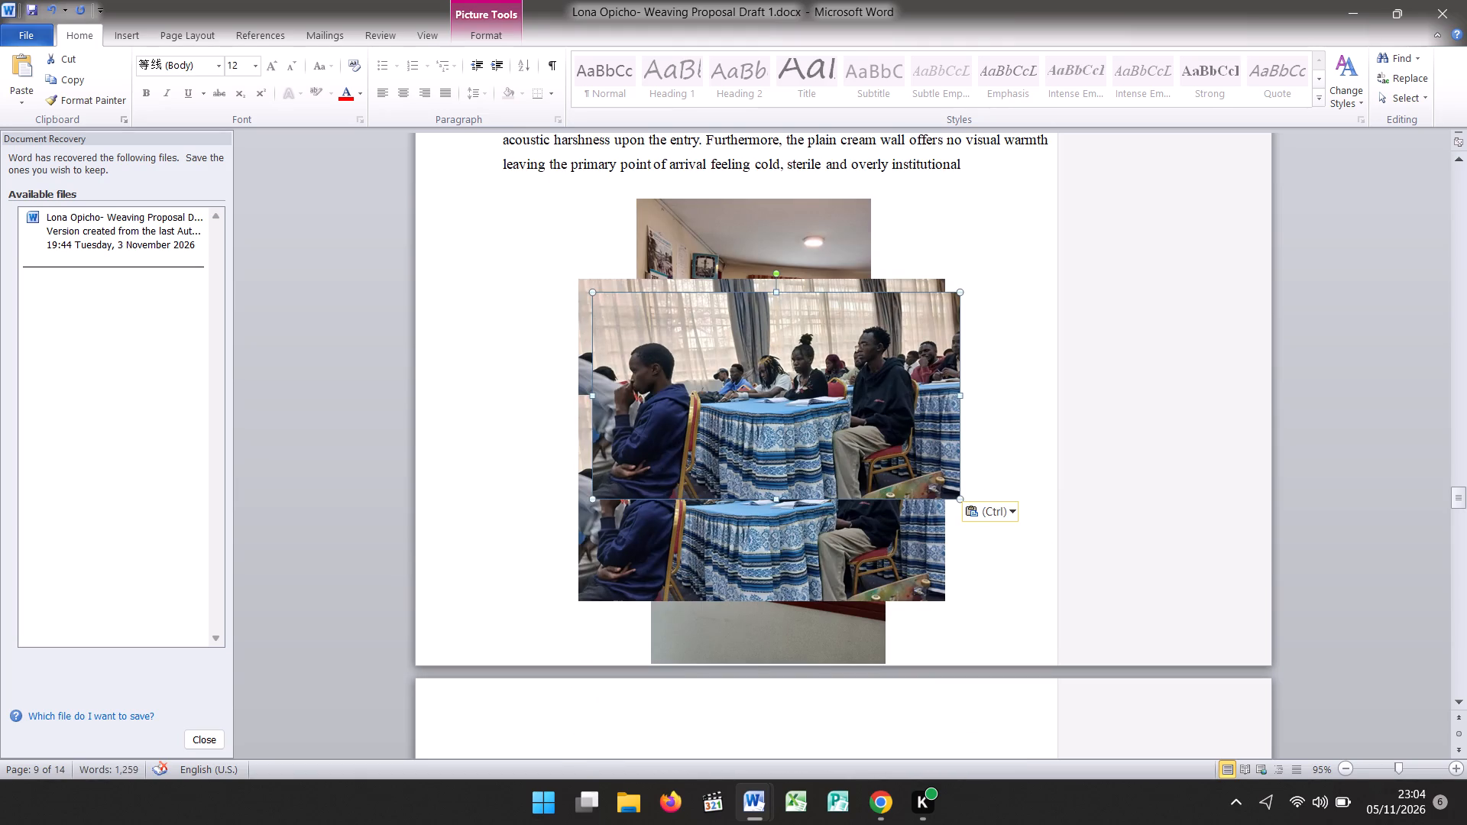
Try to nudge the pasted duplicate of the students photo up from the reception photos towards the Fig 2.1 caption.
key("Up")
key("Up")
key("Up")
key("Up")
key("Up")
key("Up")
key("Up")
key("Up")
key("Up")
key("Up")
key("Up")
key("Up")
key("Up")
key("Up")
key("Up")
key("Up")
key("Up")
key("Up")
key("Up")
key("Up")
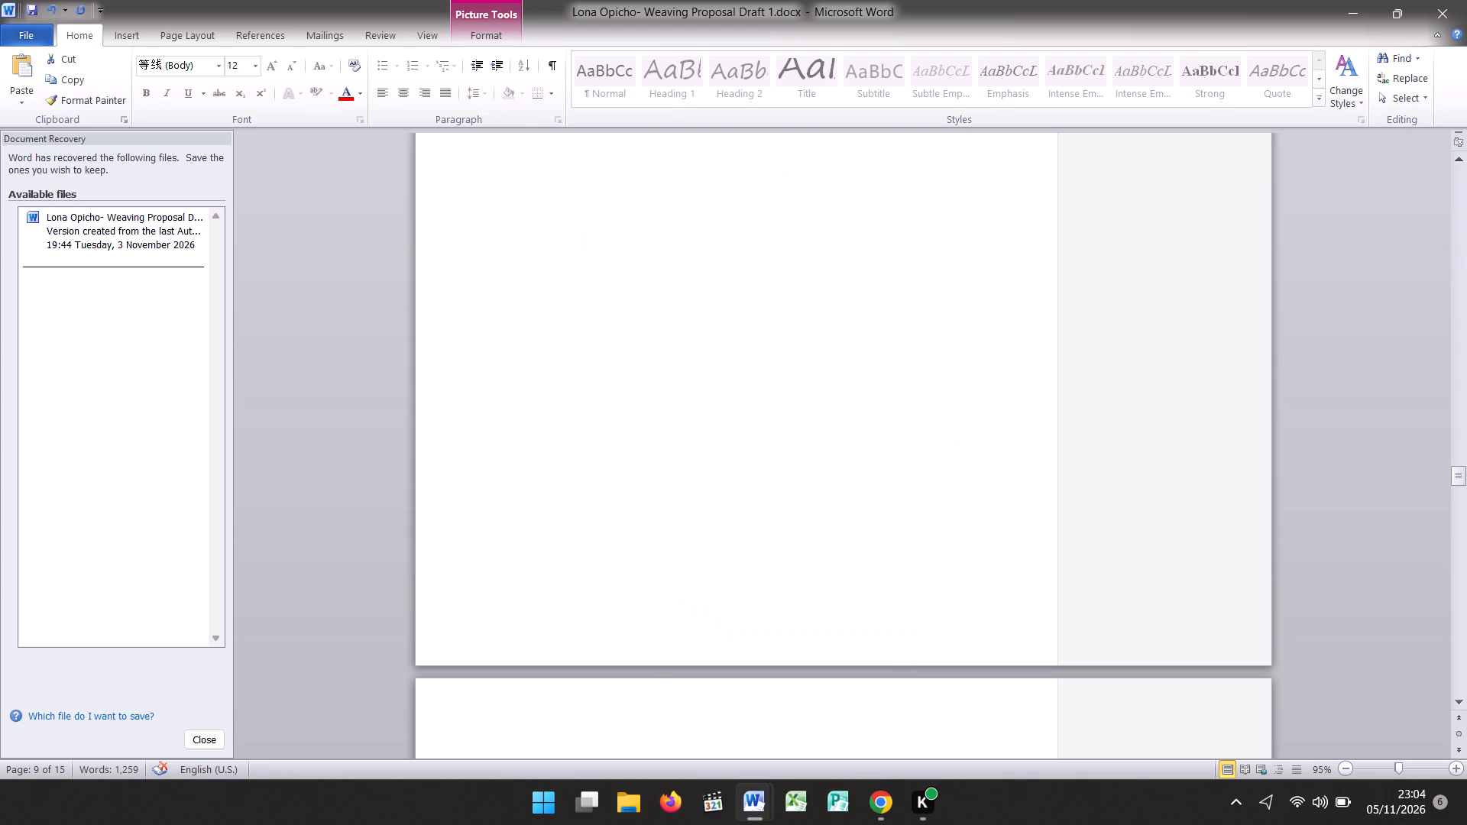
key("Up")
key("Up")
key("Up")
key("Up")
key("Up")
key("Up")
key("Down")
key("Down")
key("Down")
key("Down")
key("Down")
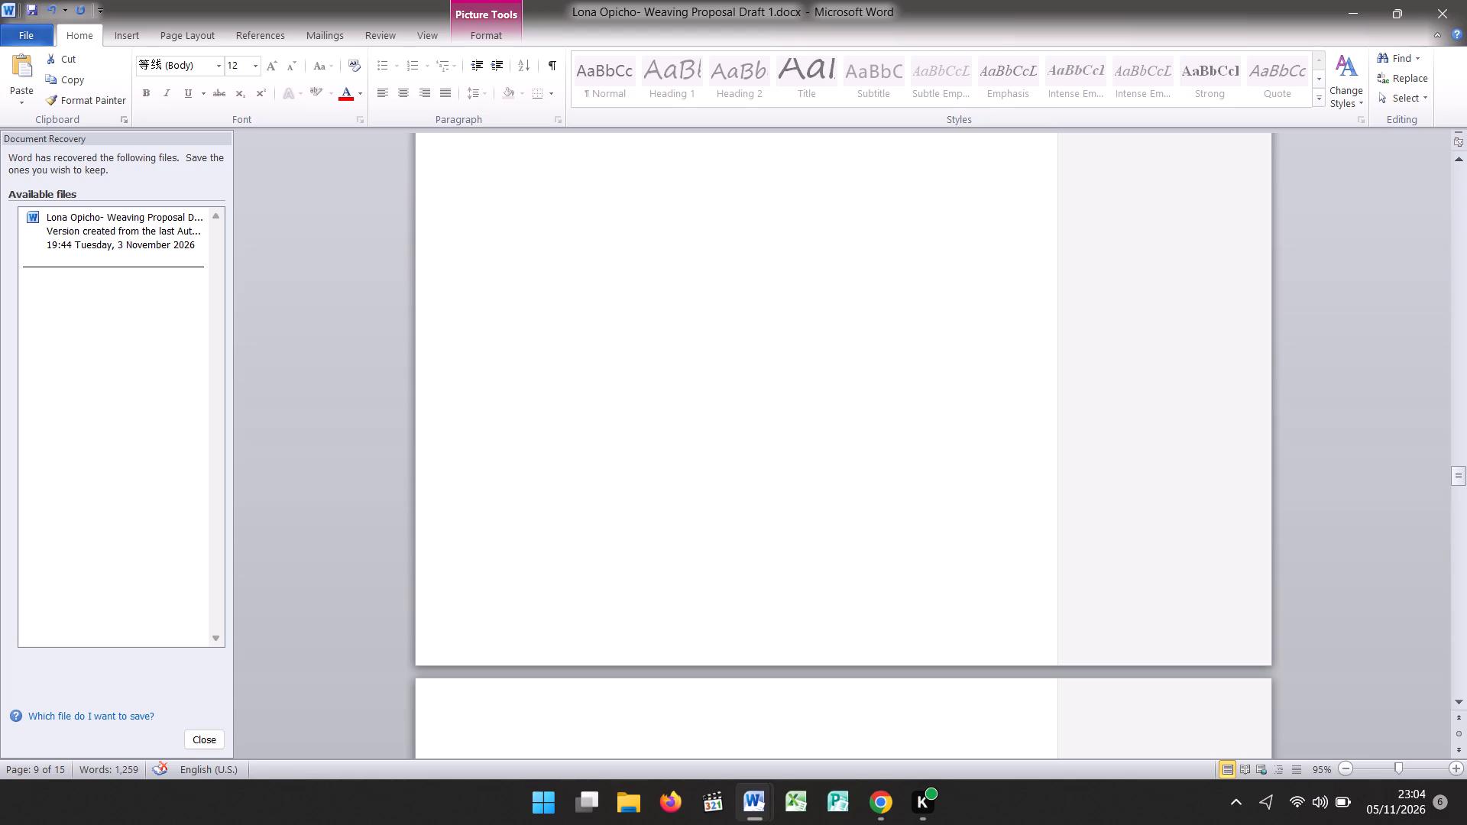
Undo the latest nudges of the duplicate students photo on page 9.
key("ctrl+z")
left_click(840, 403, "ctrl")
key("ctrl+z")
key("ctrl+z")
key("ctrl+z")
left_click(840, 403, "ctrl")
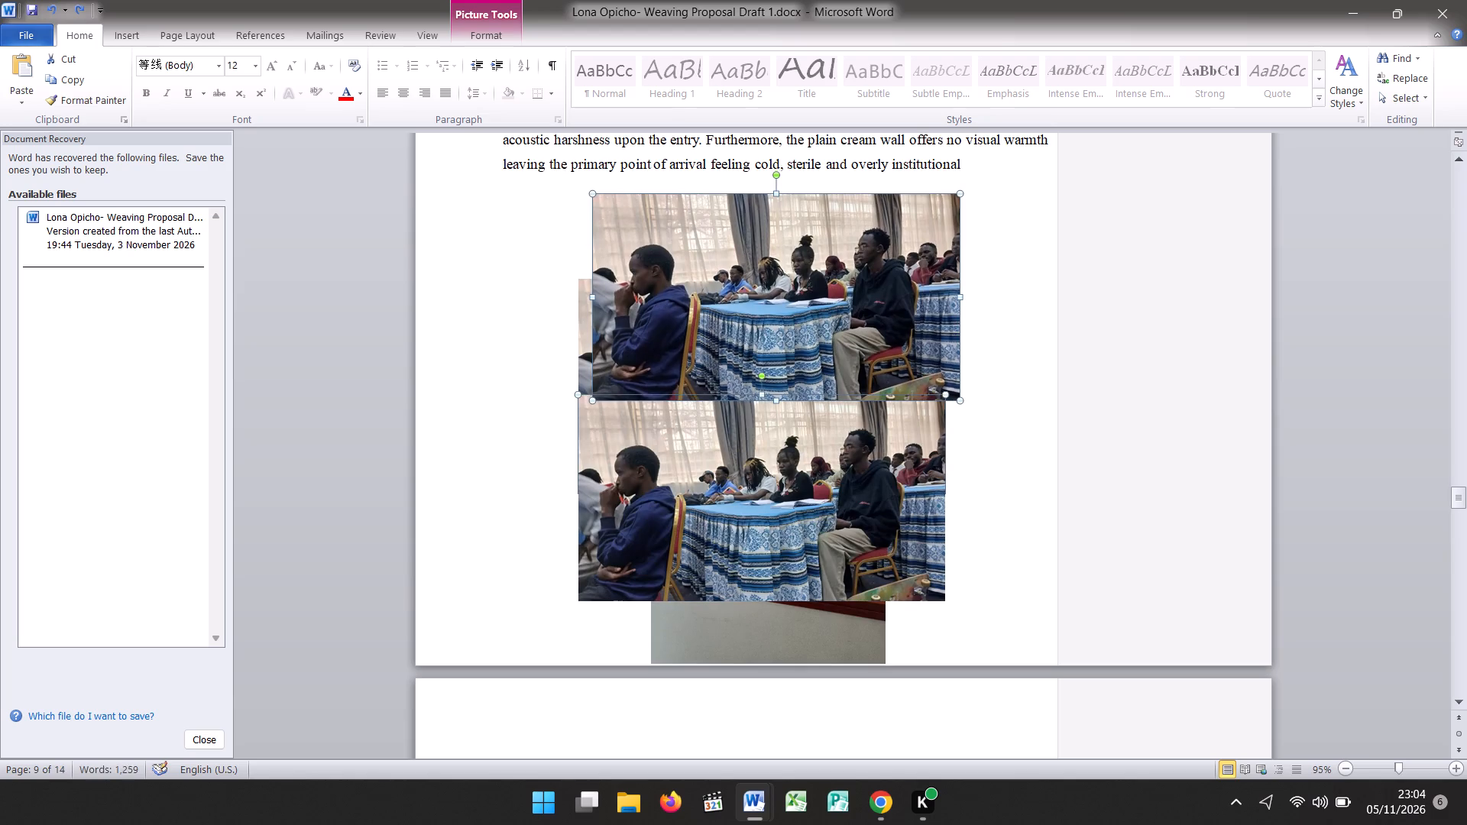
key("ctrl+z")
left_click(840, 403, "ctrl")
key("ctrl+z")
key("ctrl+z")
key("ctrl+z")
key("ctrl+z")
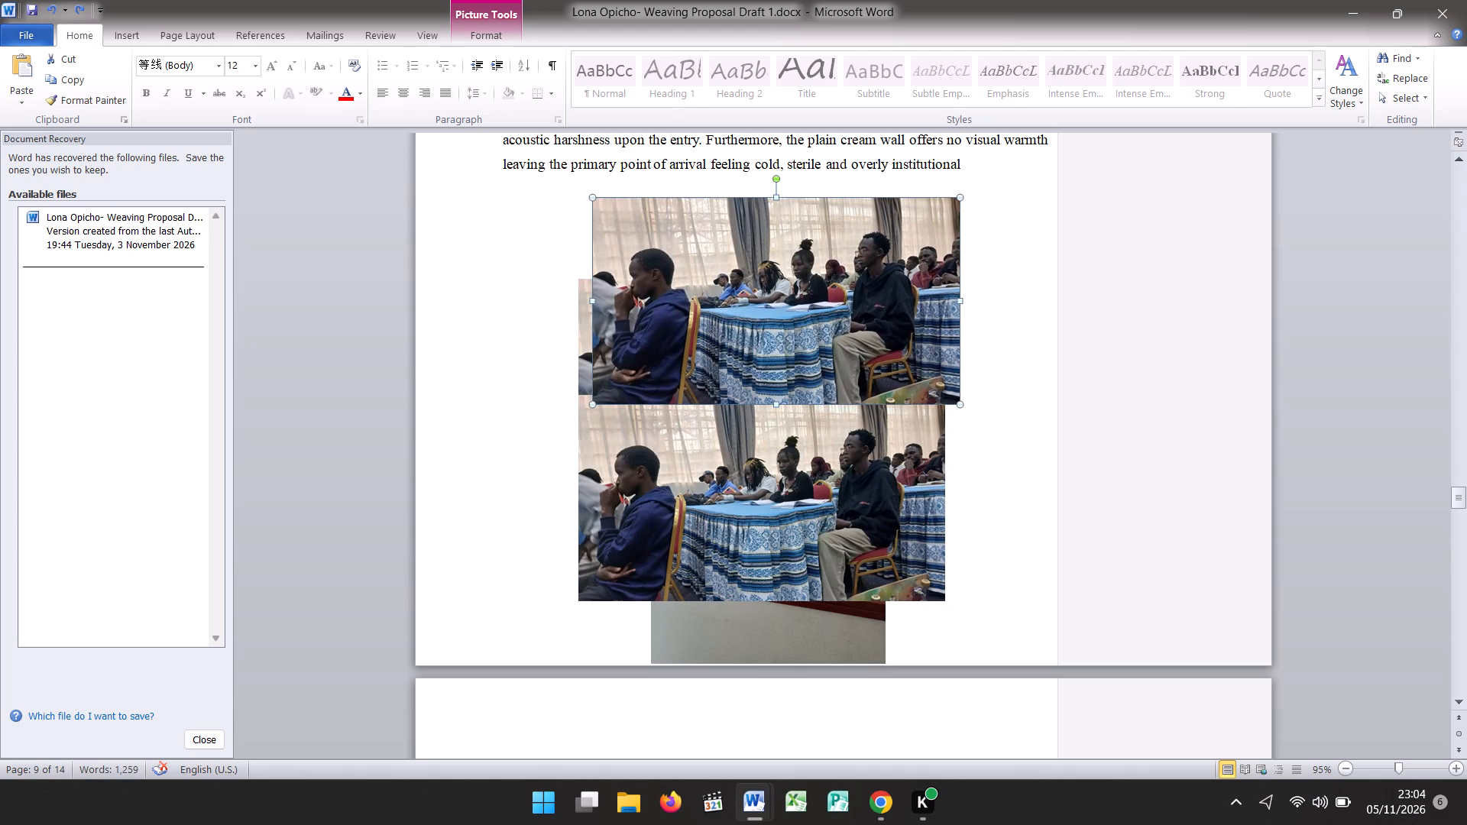
Try again to nudge the duplicate students photo up page 9, away from the reception photos.
key("Up")
key("Up")
key("Up")
key("Up")
key("Up")
key("Up")
key("Up")
key("Up")
key("Up")
key("Up")
key("Up")
key("Up")
key("Up")
key("Up")
key("Up")
key("Up")
key("Up")
key("Up")
key("Up")
key("Up")
key("Up")
key("Up")
key("Up")
key("Up")
key("Up")
key("Up")
key("Up")
key("Up")
key("Up")
key("Up")
key("Up")
key("Up")
key("Up")
key("Up")
key("Up")
key("Up")
key("Up")
key("Up")
key("Up")
key("Up")
key("Up")
key("Up")
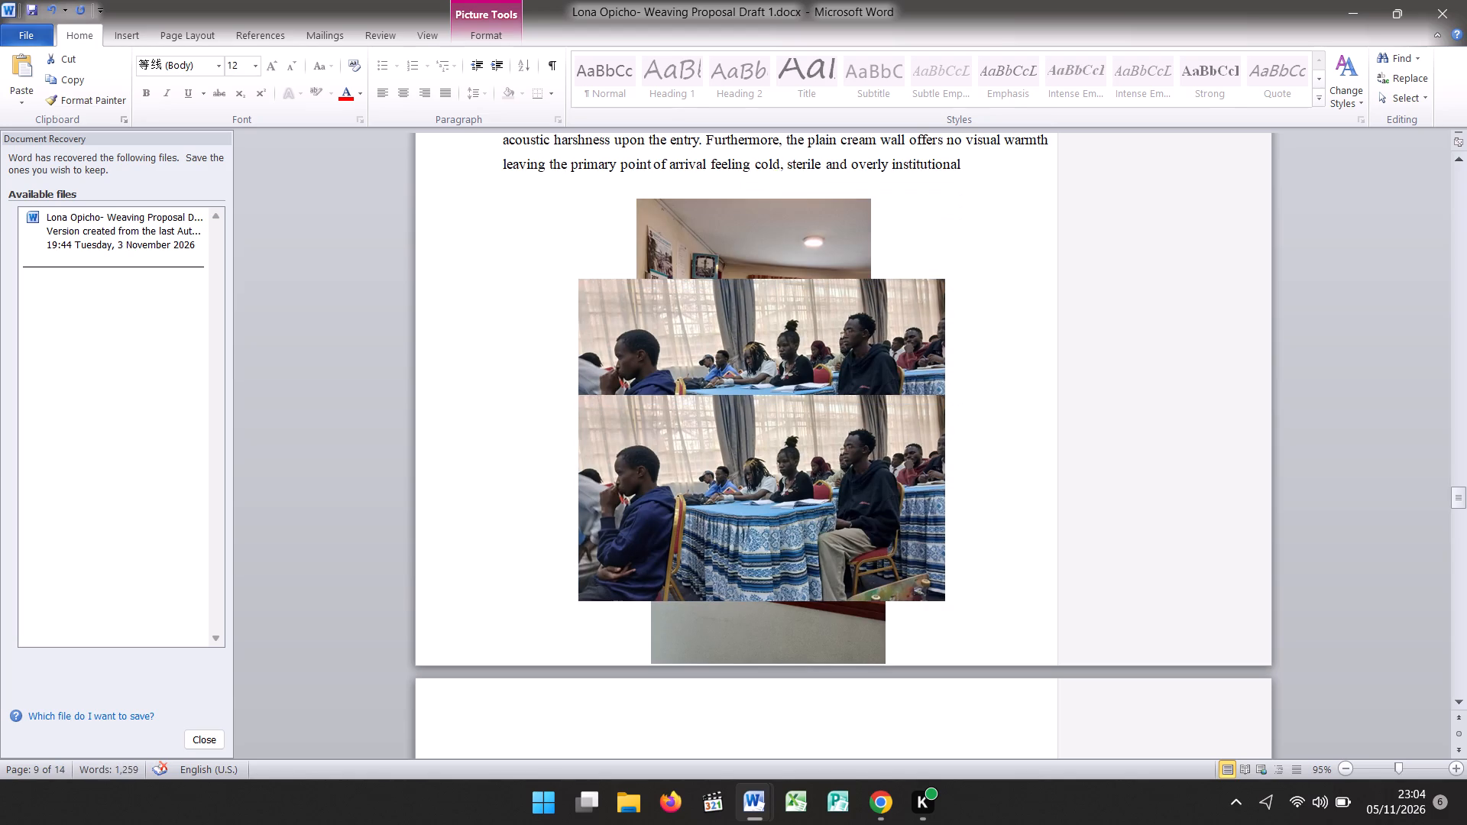
key("Up")
key("Up")
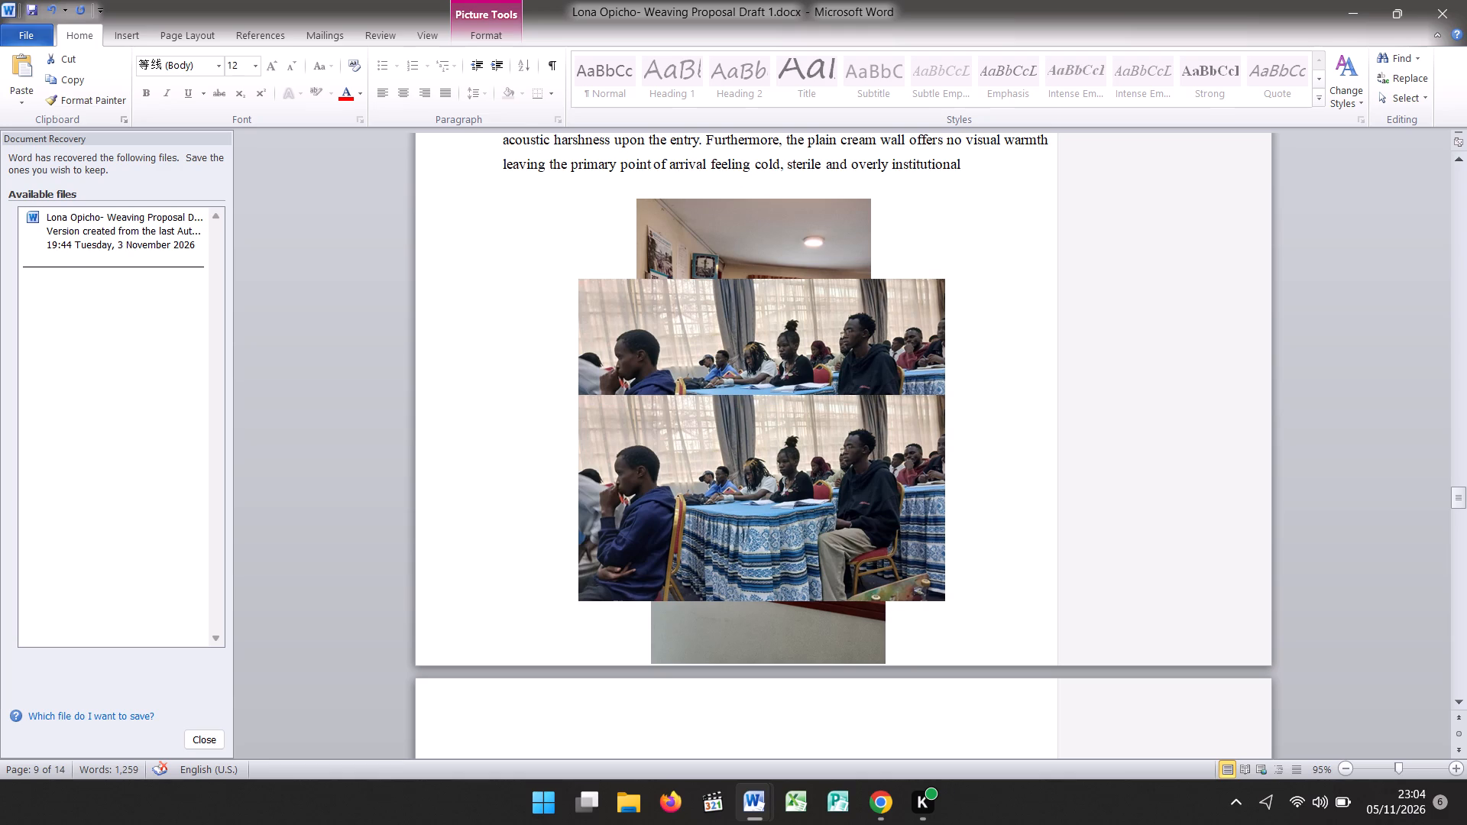
key("Up")
key("Up")
Move the students photo from the bottom of page 8 into the blank space above the Fig 2.1 caption on page 9.
left_click(1005, 357)
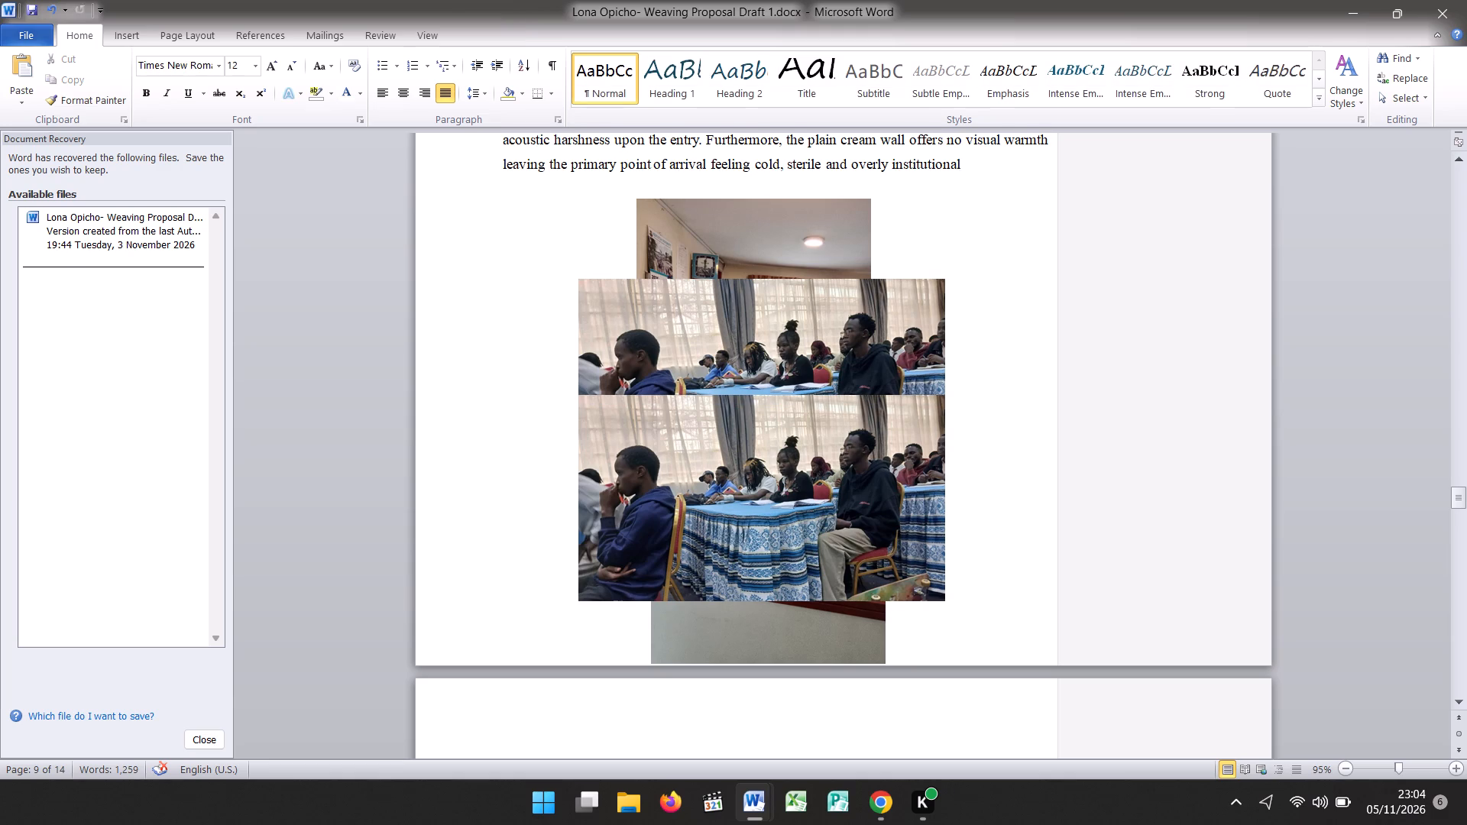
key("Up")
key("Up")
key("Up")
key("Up")
key("Up")
key("Up")
key("Up")
key("Up")
key("Up")
key("Up")
key("Up")
key("Up")
key("Up")
key("Up")
key("Up")
key("Up")
key("Up")
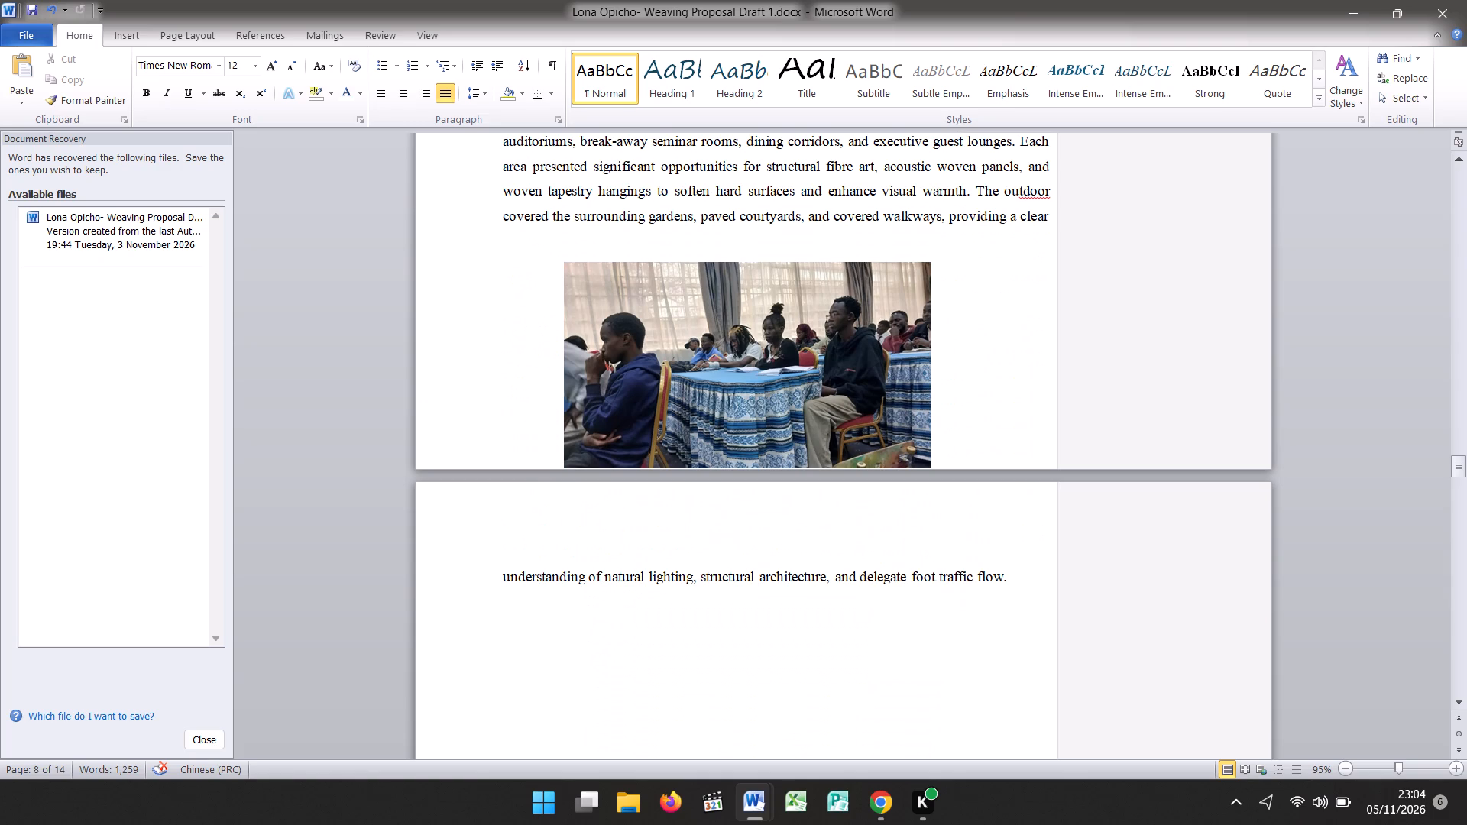
key("Down")
key("Down")
key("Down")
key("Down")
key("Down")
key("Down")
key("Down")
key("Down")
key("Down")
key("Down")
key("Down")
key("Down")
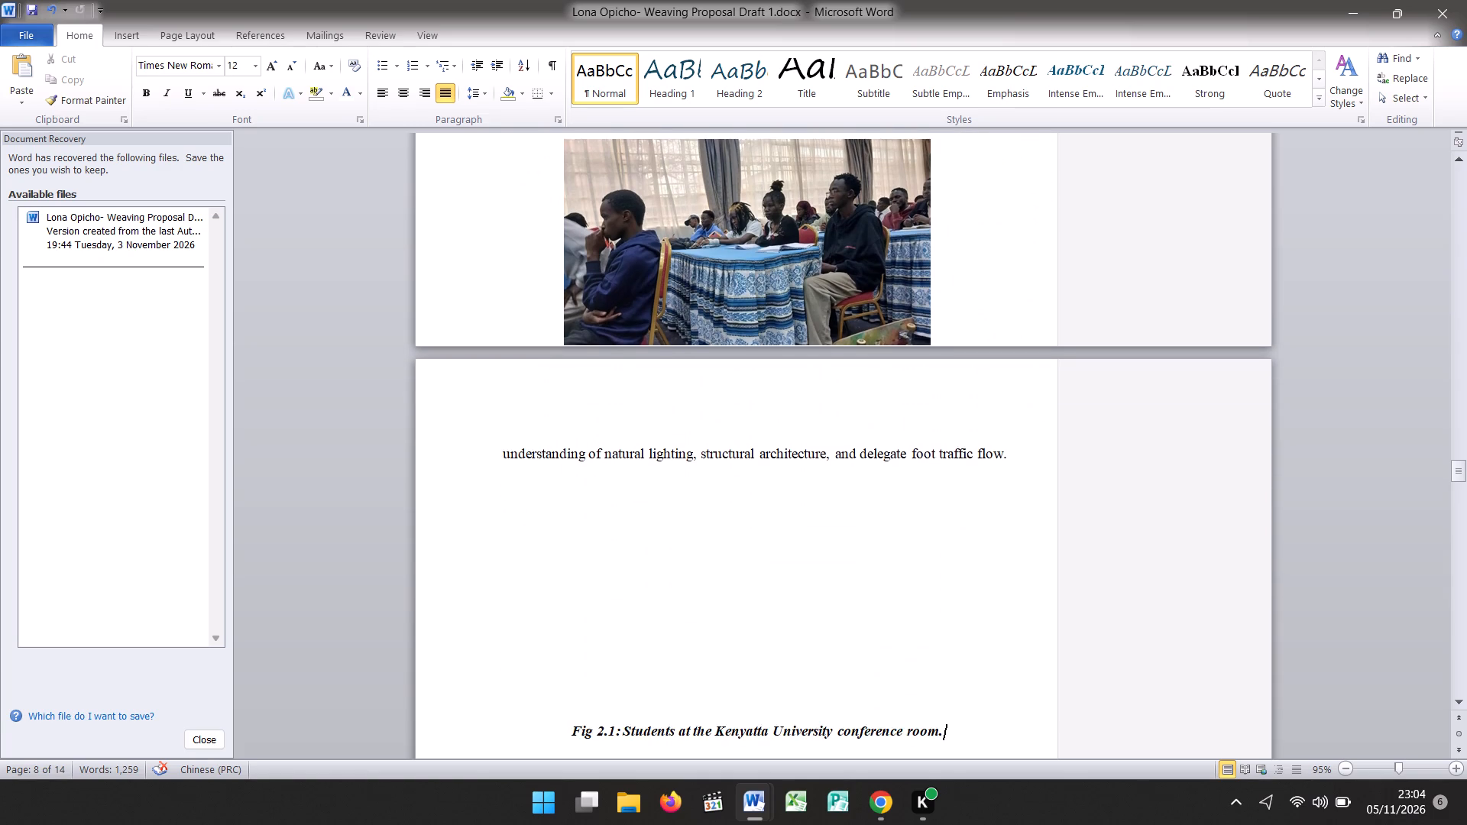
key("Down")
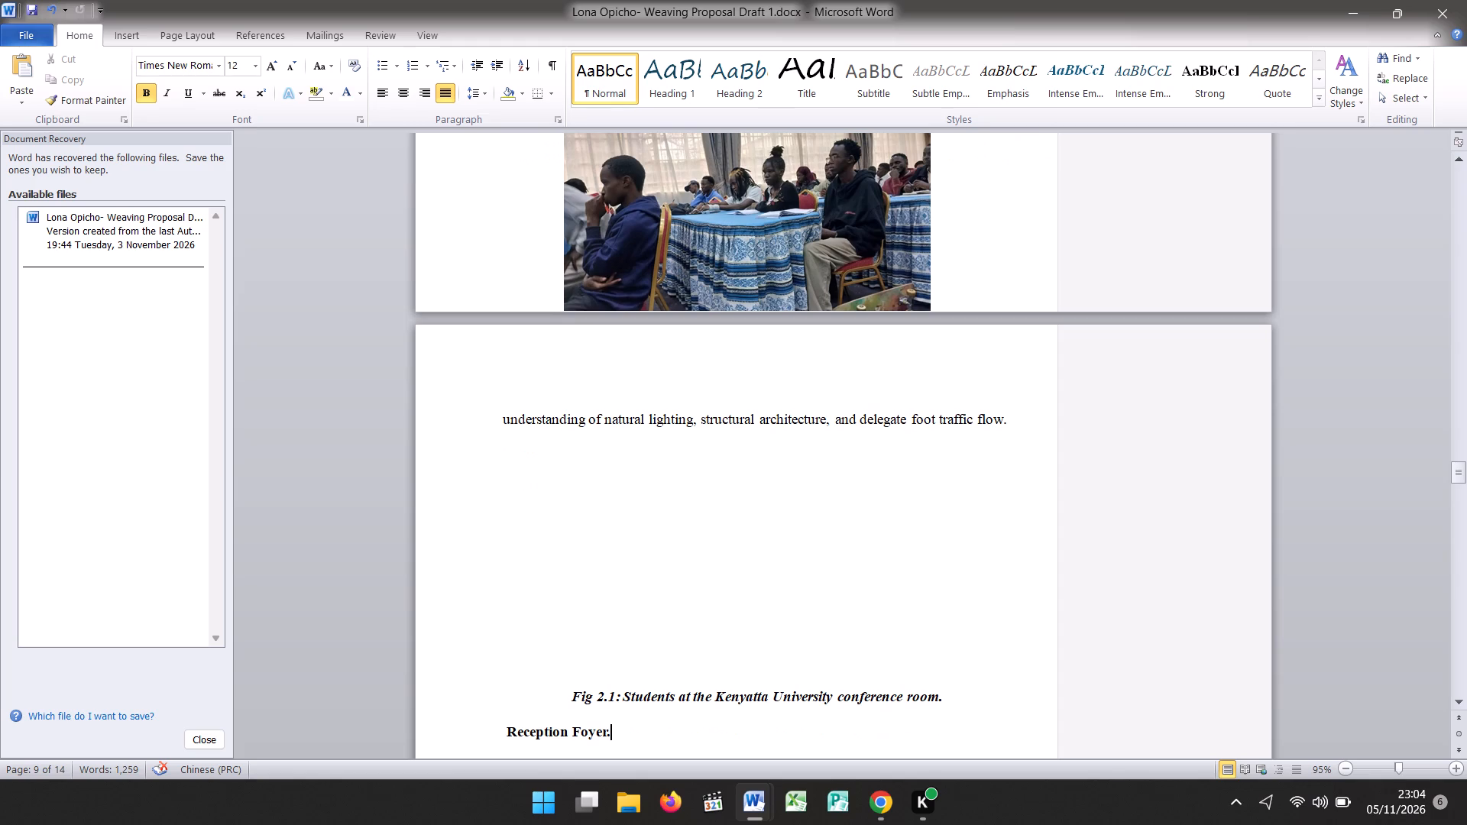
left_click(811, 201)
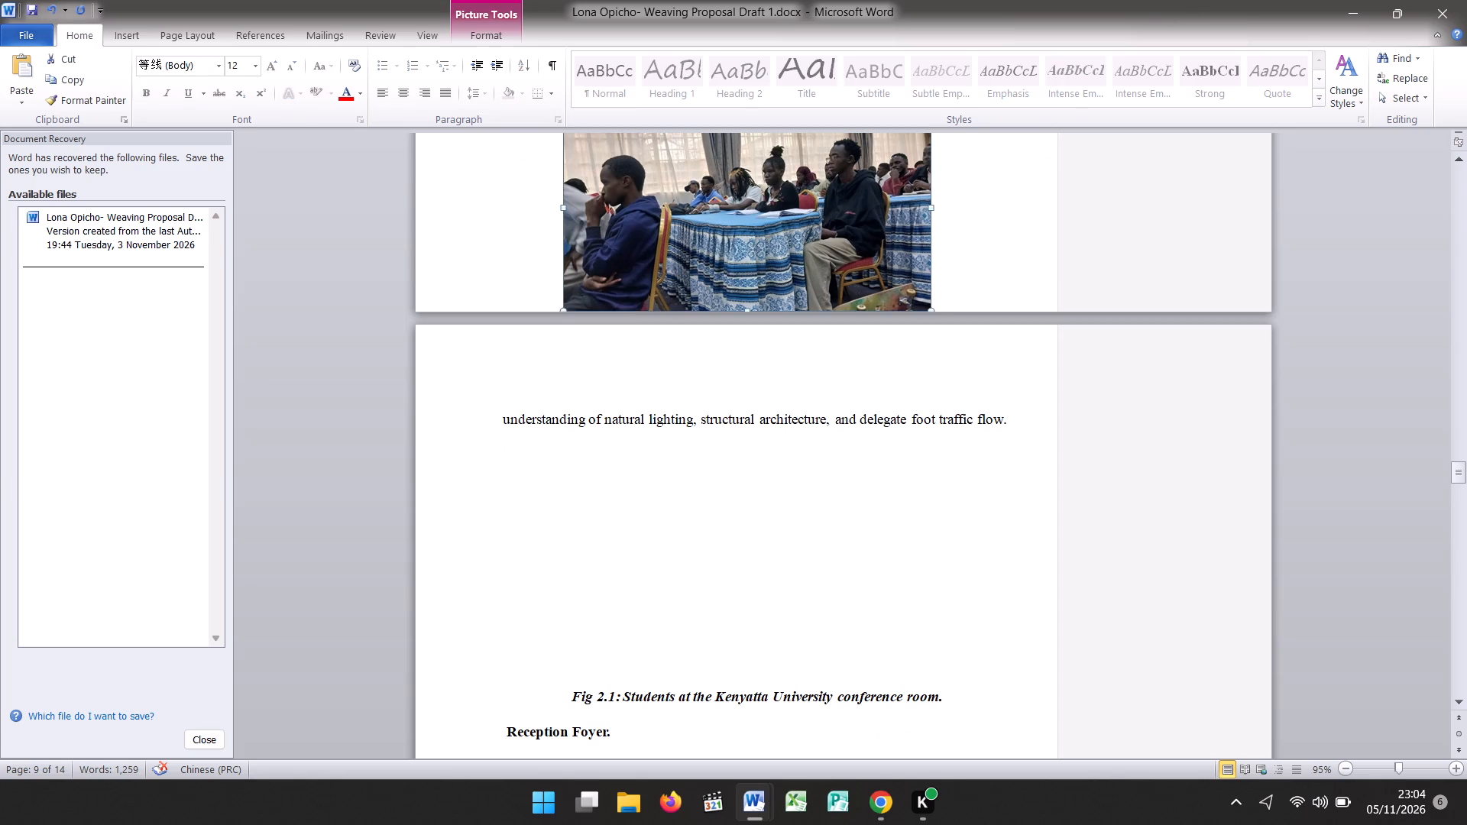
left_click(811, 201)
double_click(811, 201)
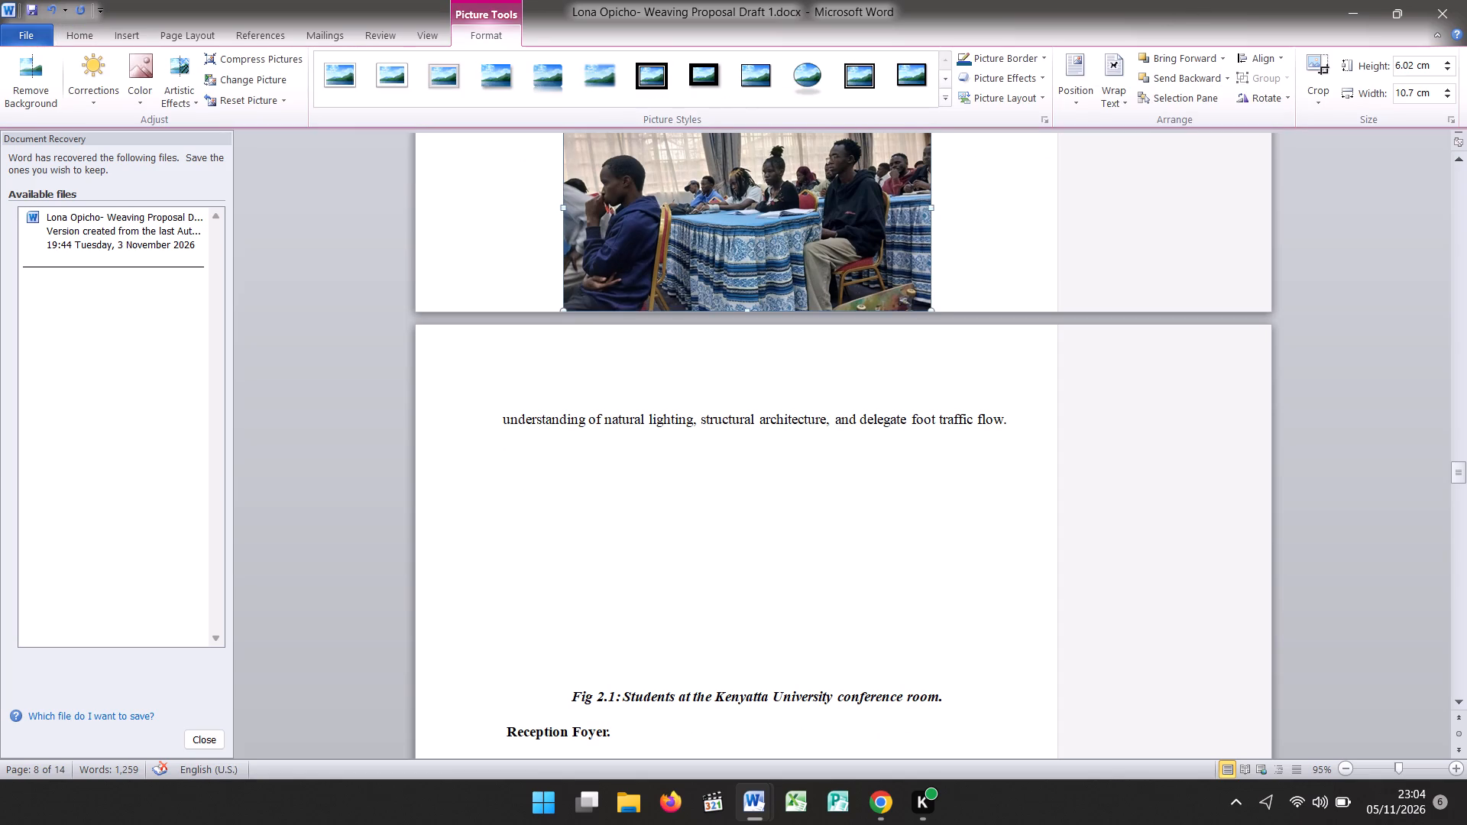
left_click_drag(798, 214, 818, 382)
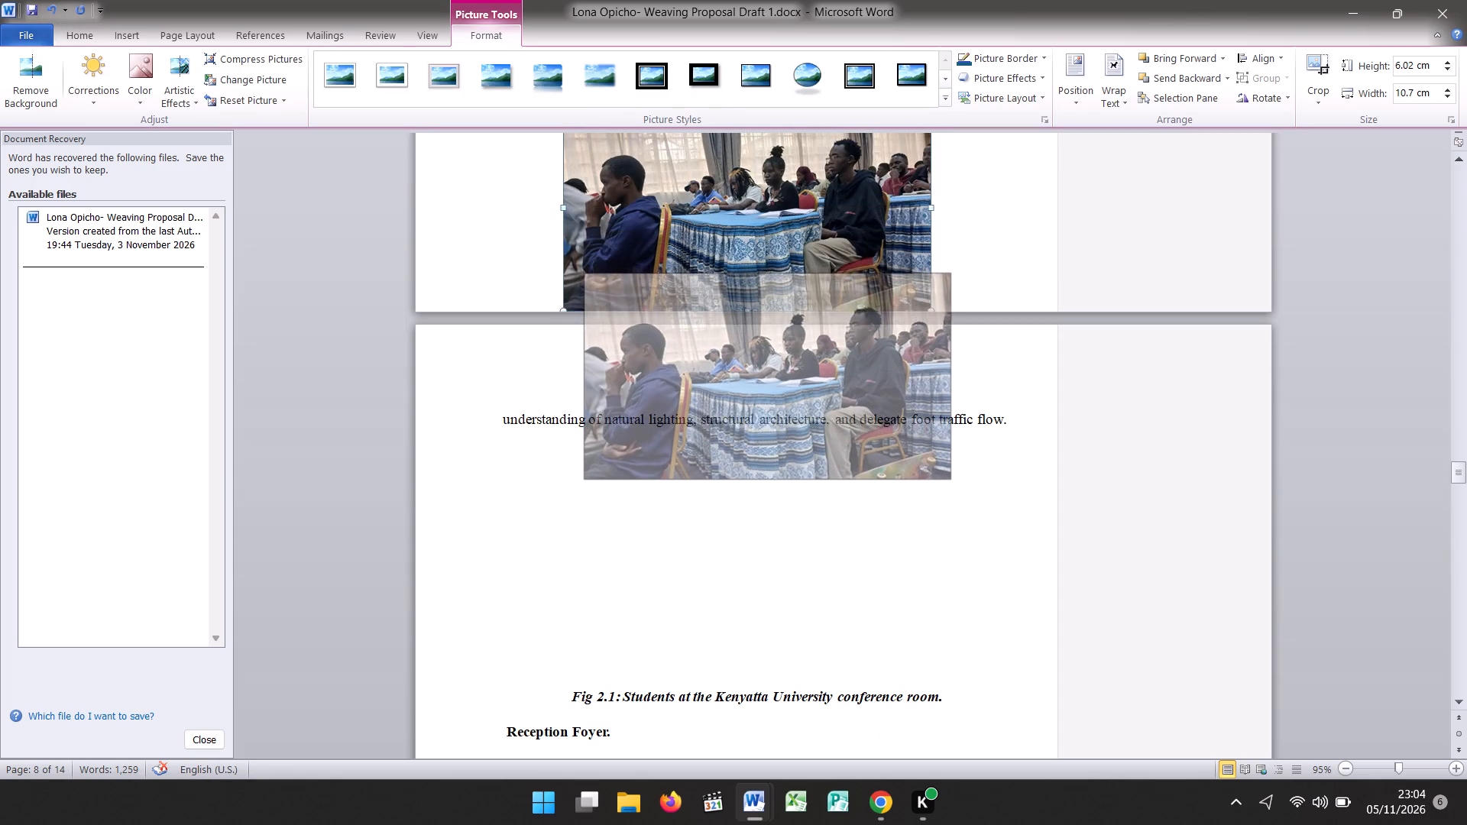
left_click_drag(818, 382, 824, 597)
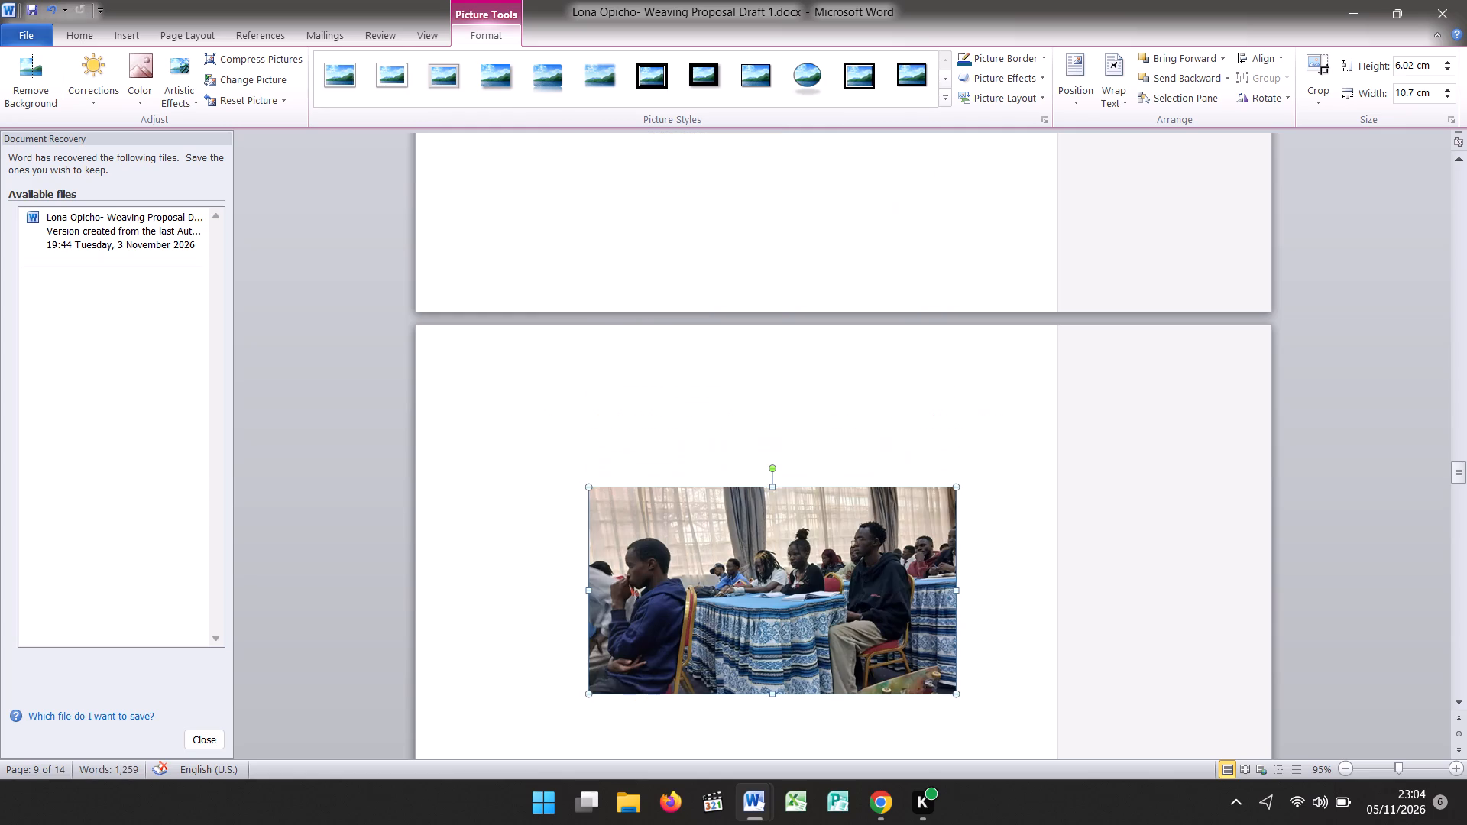
Nudge the students photo slightly down page 9, closer to the Fig 2.1 caption.
key("Down")
key("Down")
key("Down")
key("Down")
key("Down")
key("Down")
key("Down")
key("Down")
key("Down")
key("Down")
key("Down")
key("Down")
key("Down")
key("Down")
key("Down")
key("Down")
key("Down")
key("Down")
key("Down")
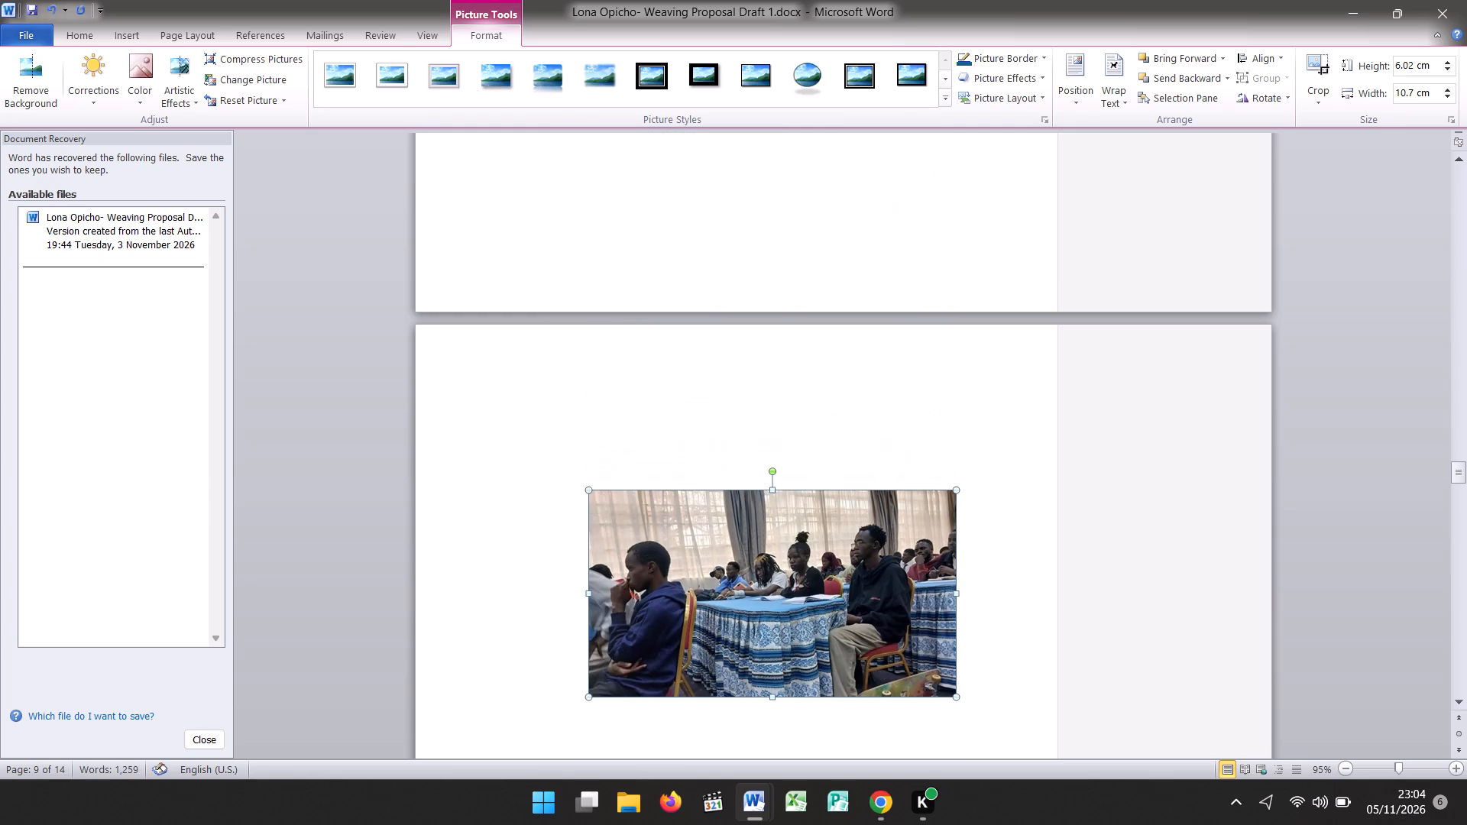
key("Up")
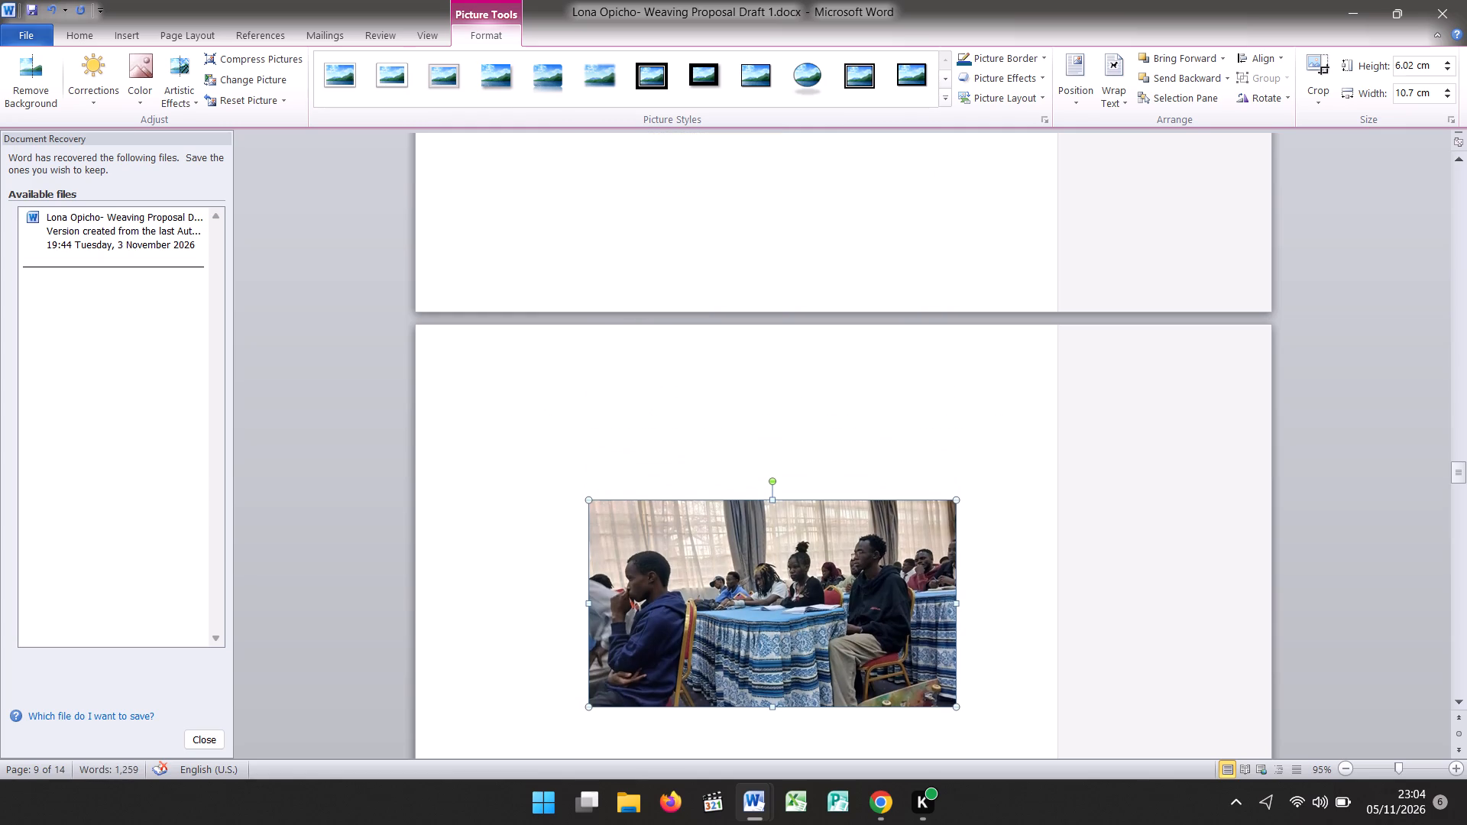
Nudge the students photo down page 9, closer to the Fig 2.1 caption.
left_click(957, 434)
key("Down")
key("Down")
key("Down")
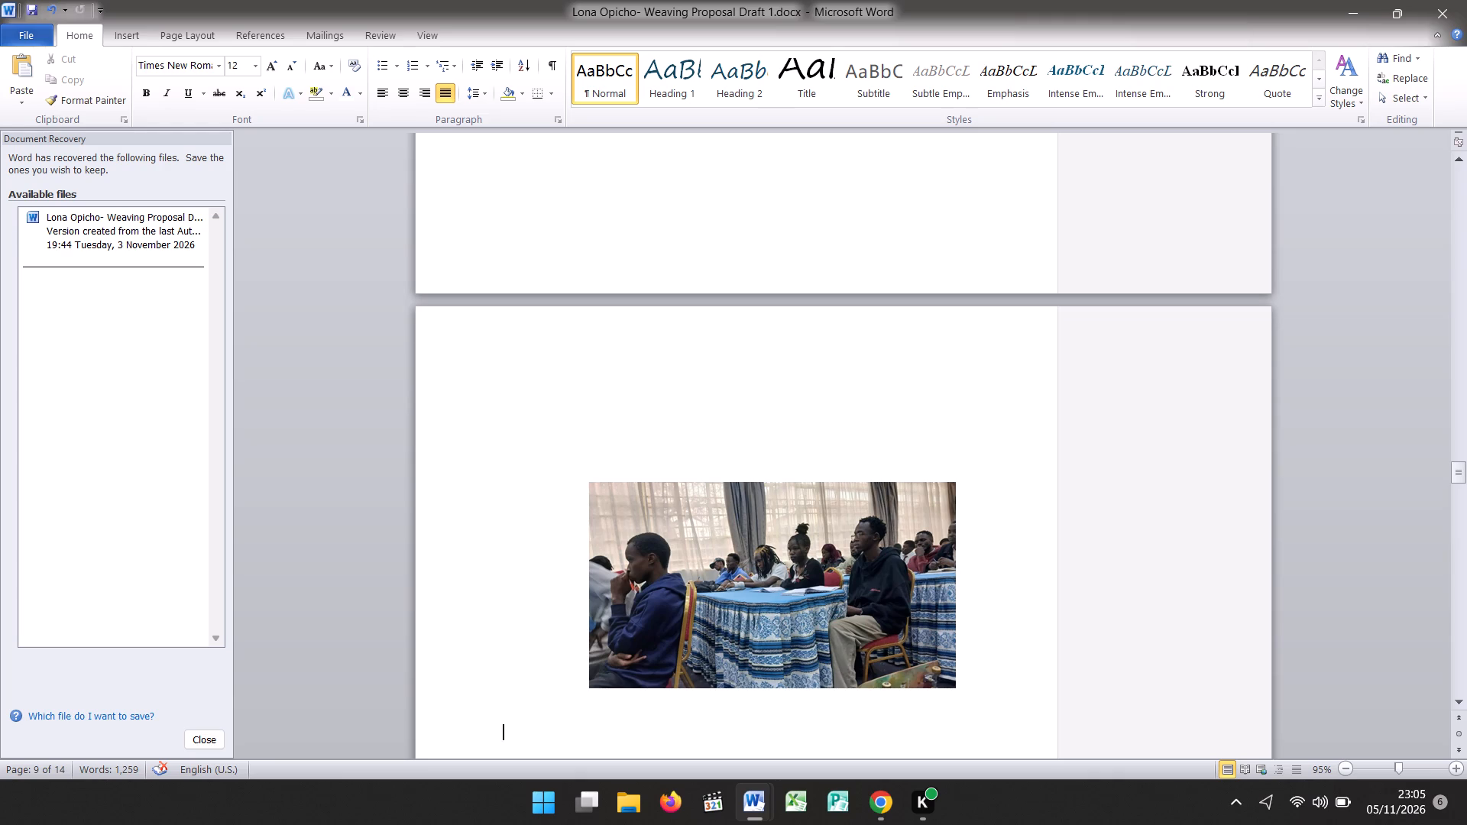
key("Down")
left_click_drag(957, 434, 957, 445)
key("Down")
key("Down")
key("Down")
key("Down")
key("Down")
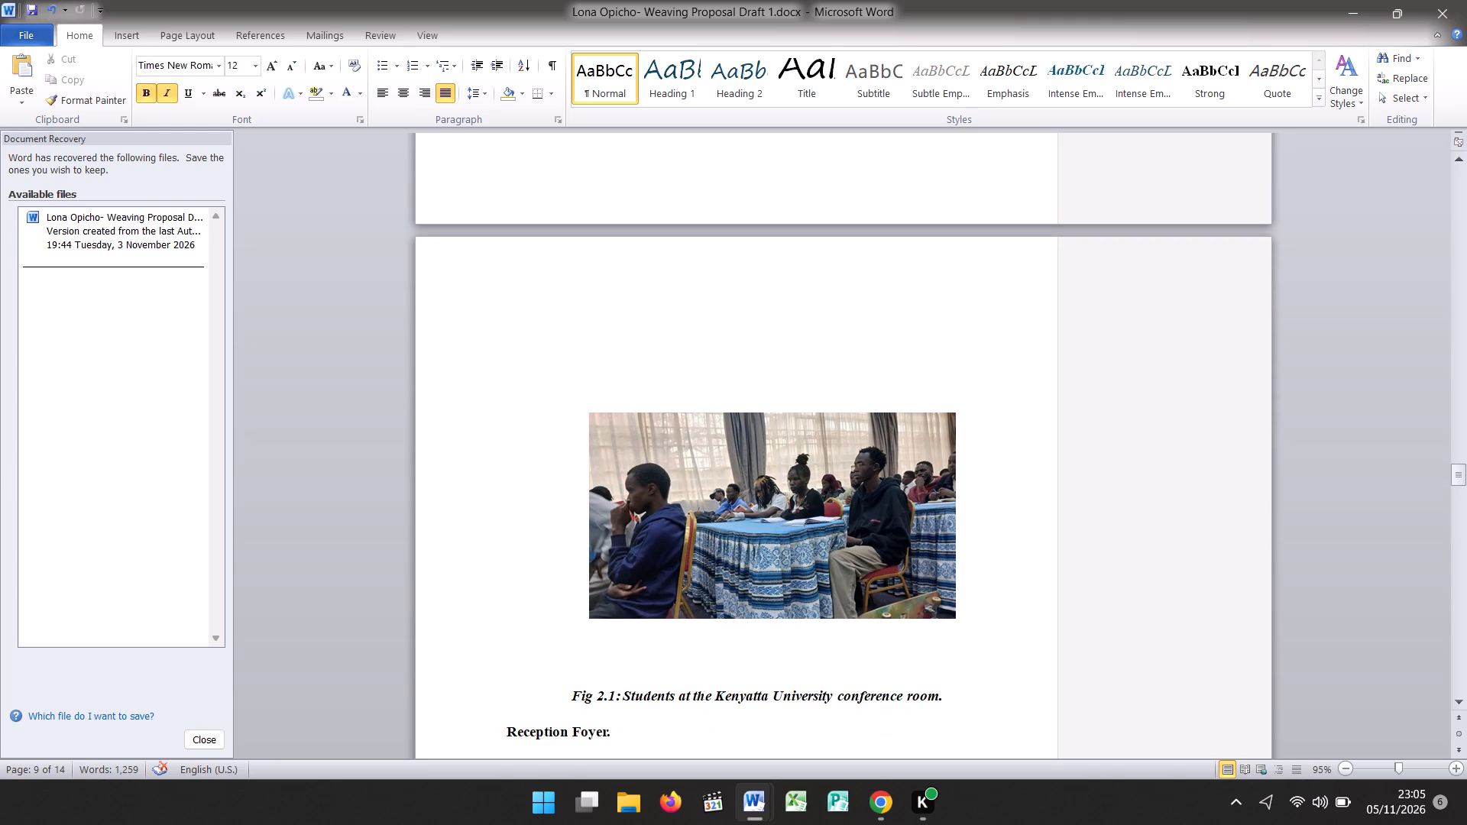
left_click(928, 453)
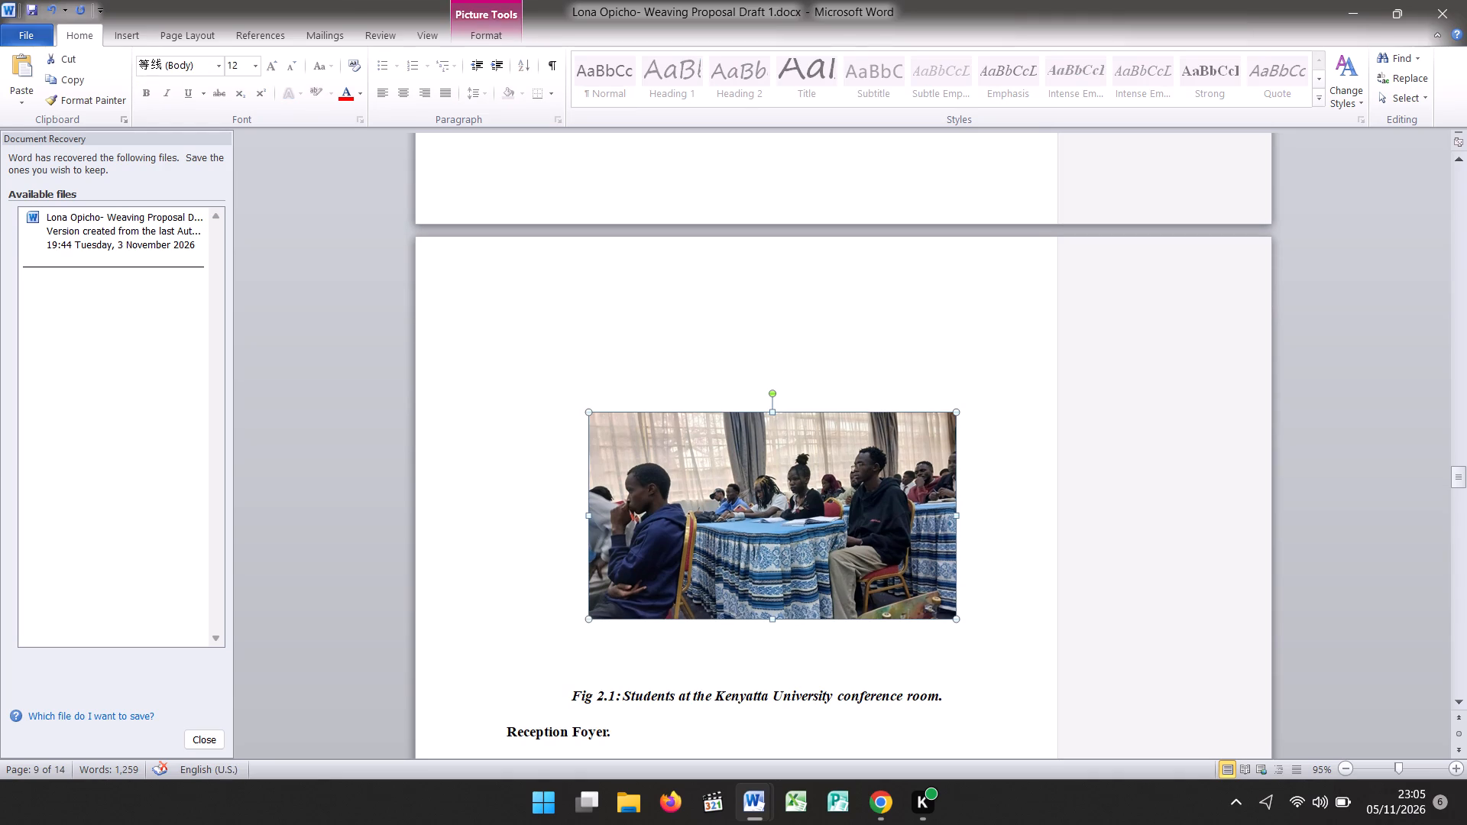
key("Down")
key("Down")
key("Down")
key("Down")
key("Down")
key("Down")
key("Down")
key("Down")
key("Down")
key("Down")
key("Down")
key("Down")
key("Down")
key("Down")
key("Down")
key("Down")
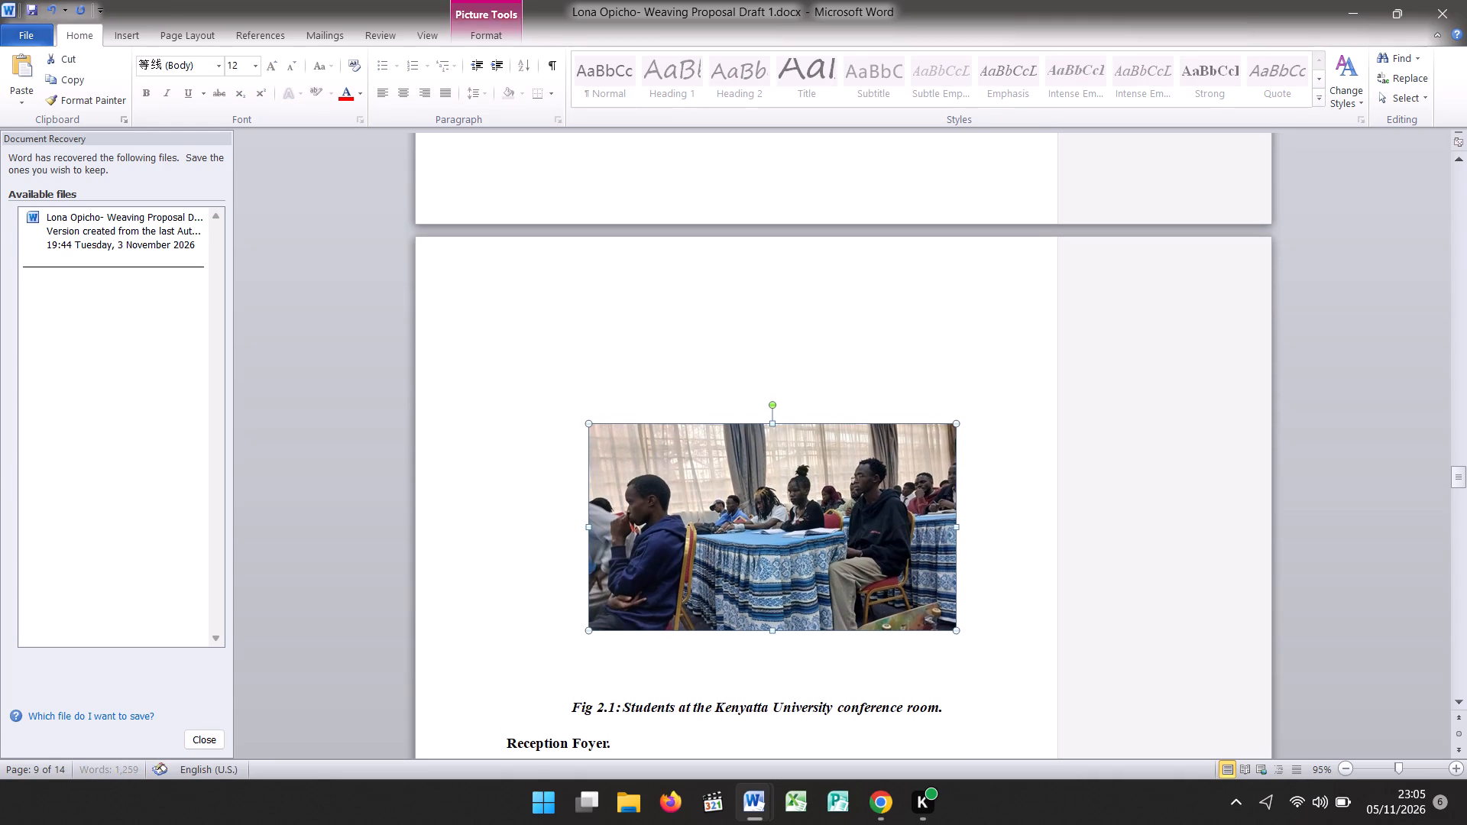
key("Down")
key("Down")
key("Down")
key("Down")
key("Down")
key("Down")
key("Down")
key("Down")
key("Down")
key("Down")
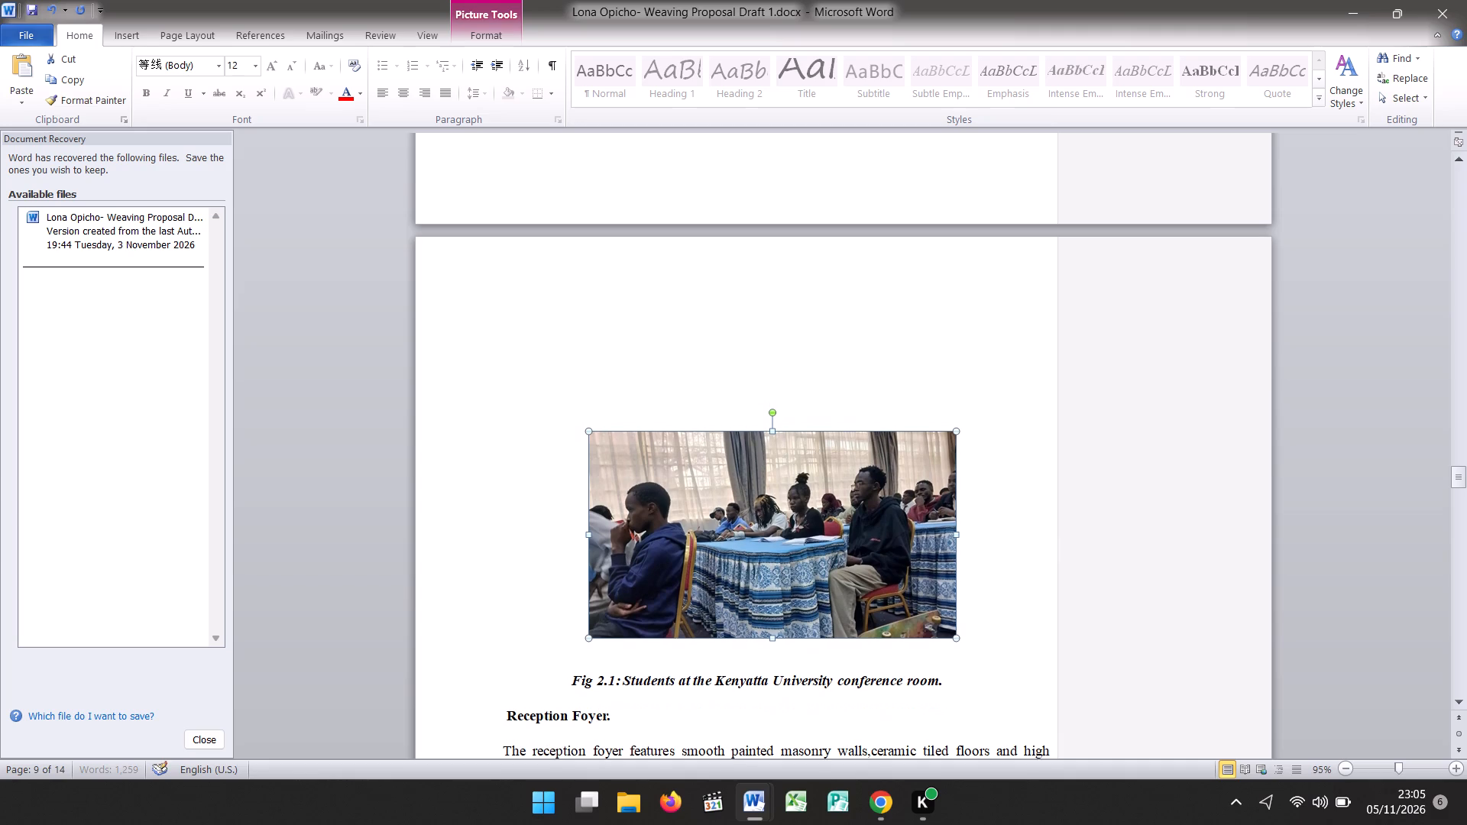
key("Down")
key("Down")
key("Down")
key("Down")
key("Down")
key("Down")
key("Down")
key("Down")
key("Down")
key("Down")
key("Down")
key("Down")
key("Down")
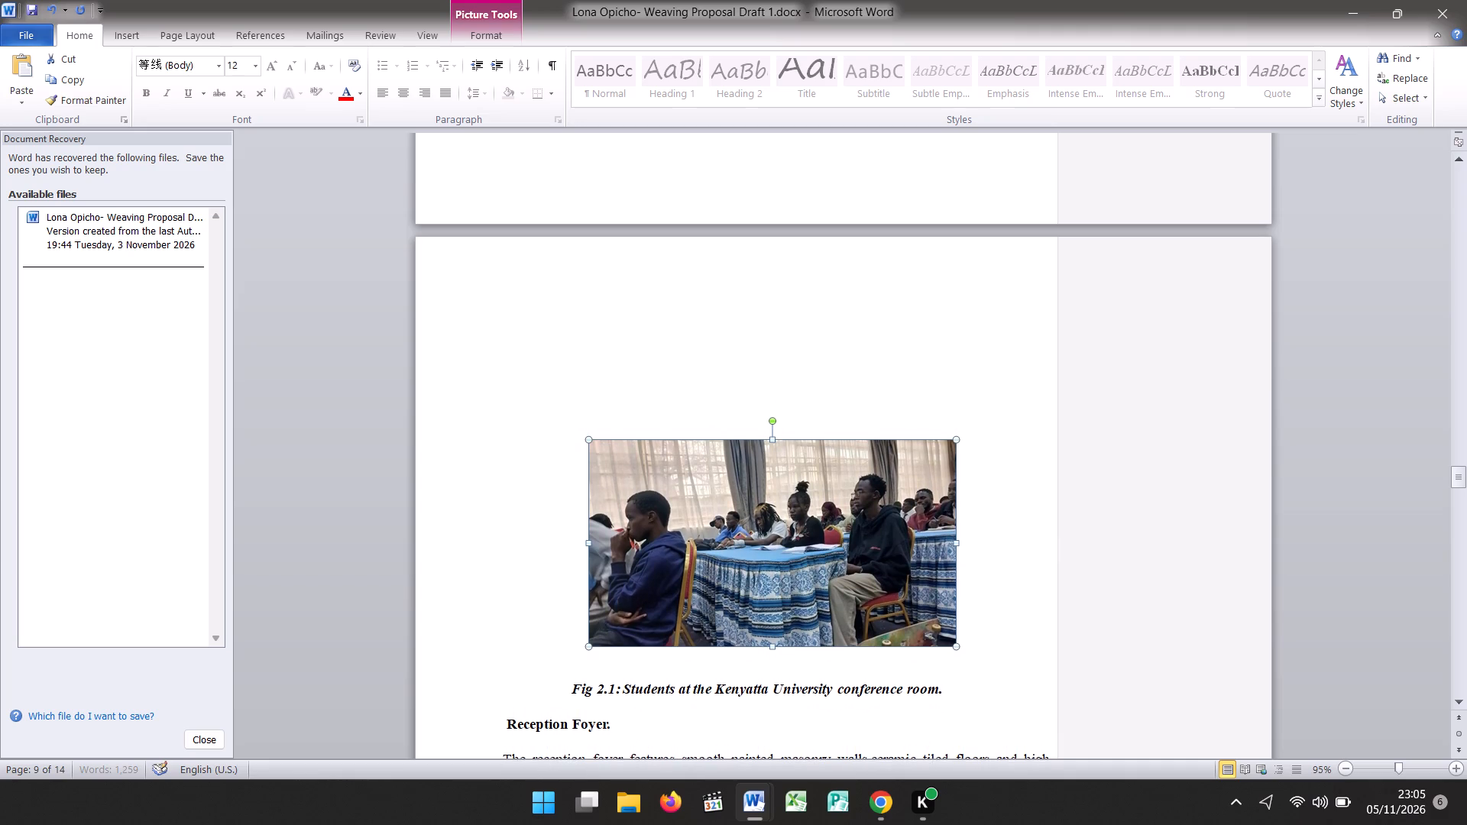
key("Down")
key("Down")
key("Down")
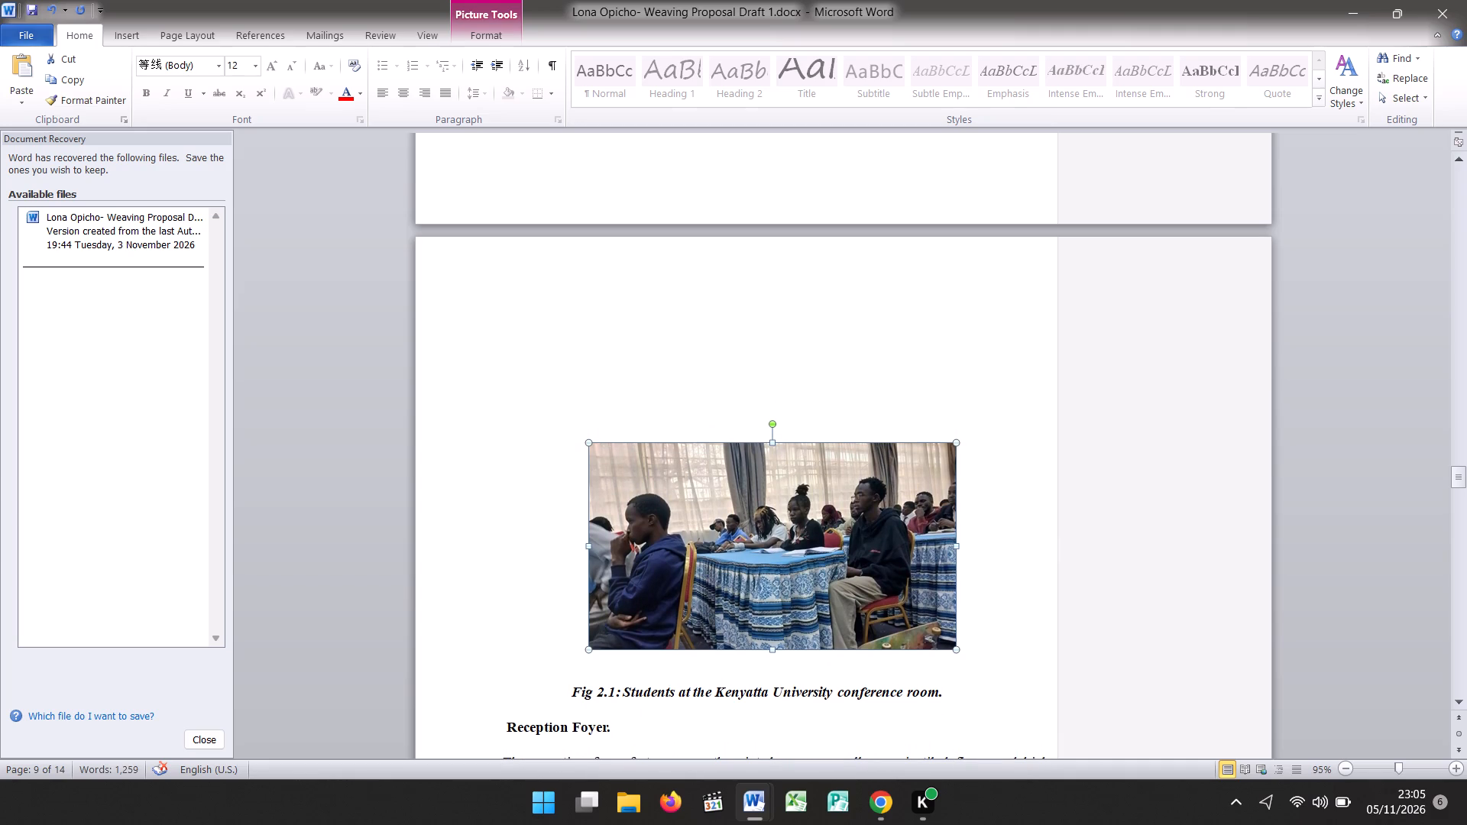
Nudge the students photo up to the top margin of page 9, above the Fig 2.1 caption.
key("Up")
key("Up")
key("Up")
key("Up")
key("Up")
key("Up")
key("Up")
key("Up")
key("Up")
key("Up")
key("Up")
key("Up")
key("Up")
key("Up")
key("Up")
key("Up")
key("Up")
key("Up")
key("Up")
key("Up")
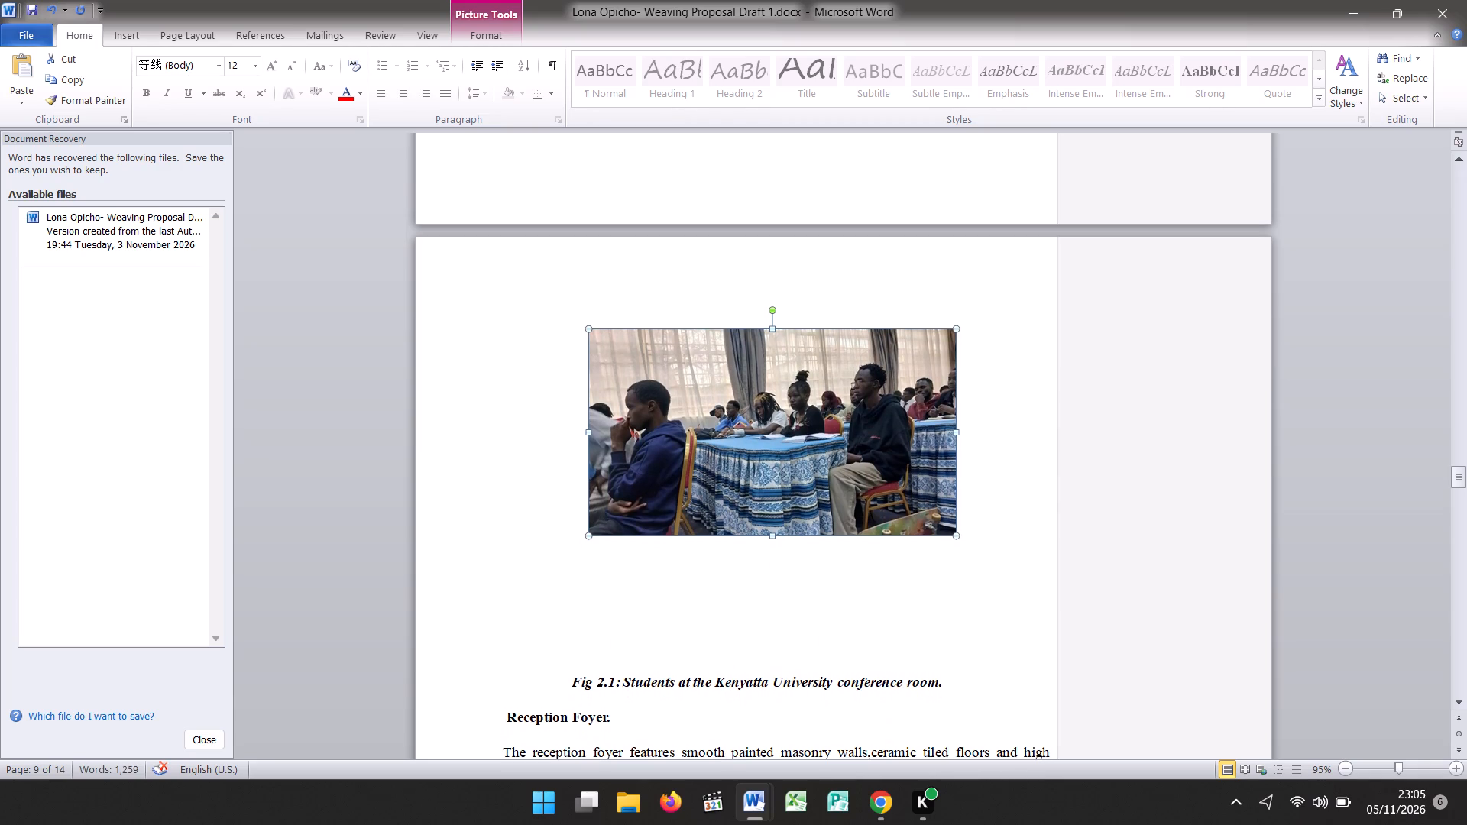
Review the Project Brief and Site Visit text on page 8 and its spacing before the students photo on page 9.
left_click(674, 573)
key("Up")
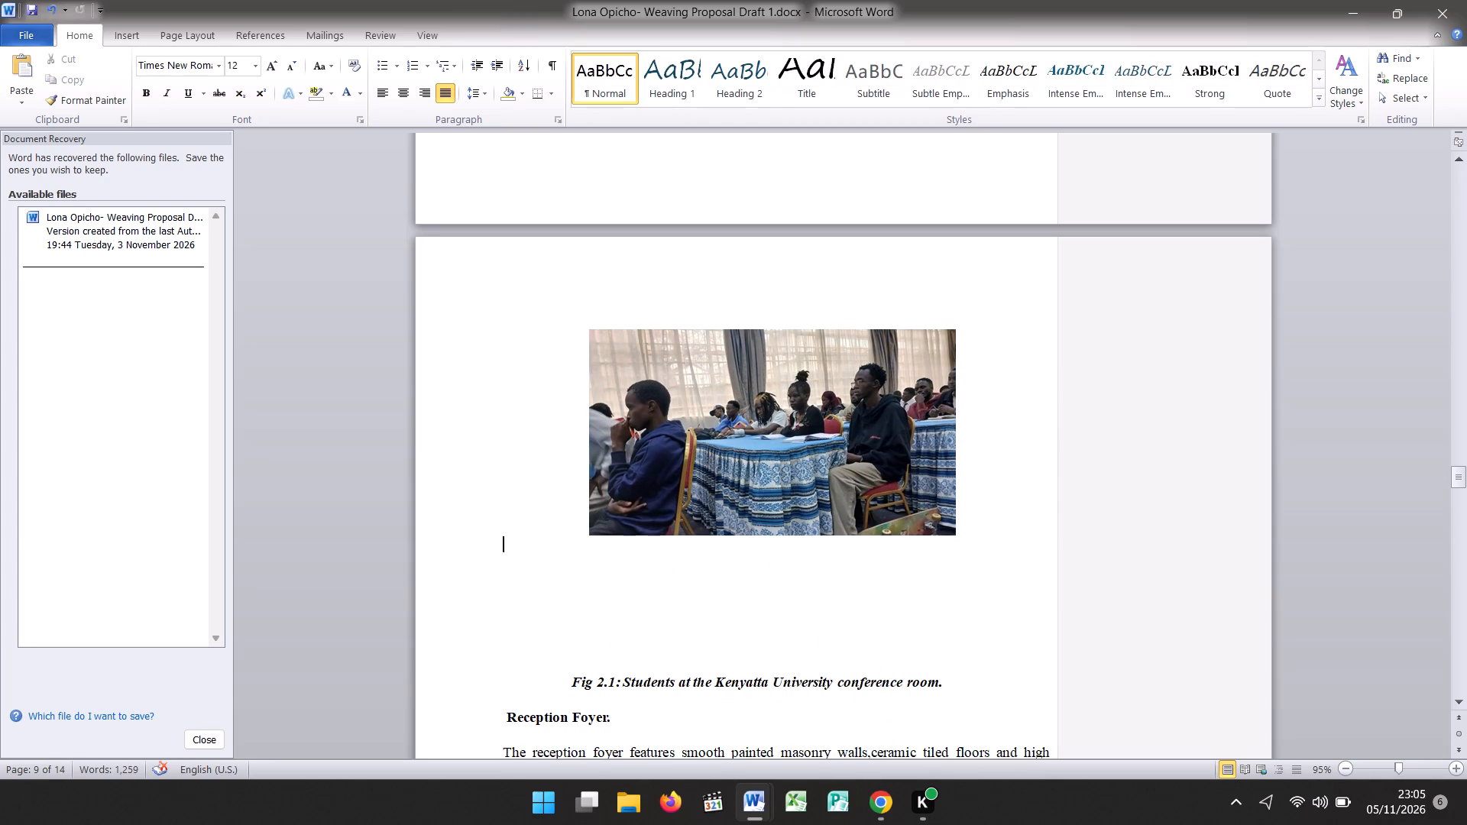
key("Up")
key("Up")
key("Up")
key("Up")
key("Up")
key("Up")
key("Up")
key("Up")
key("Up")
key("Up")
key("Up")
key("Up")
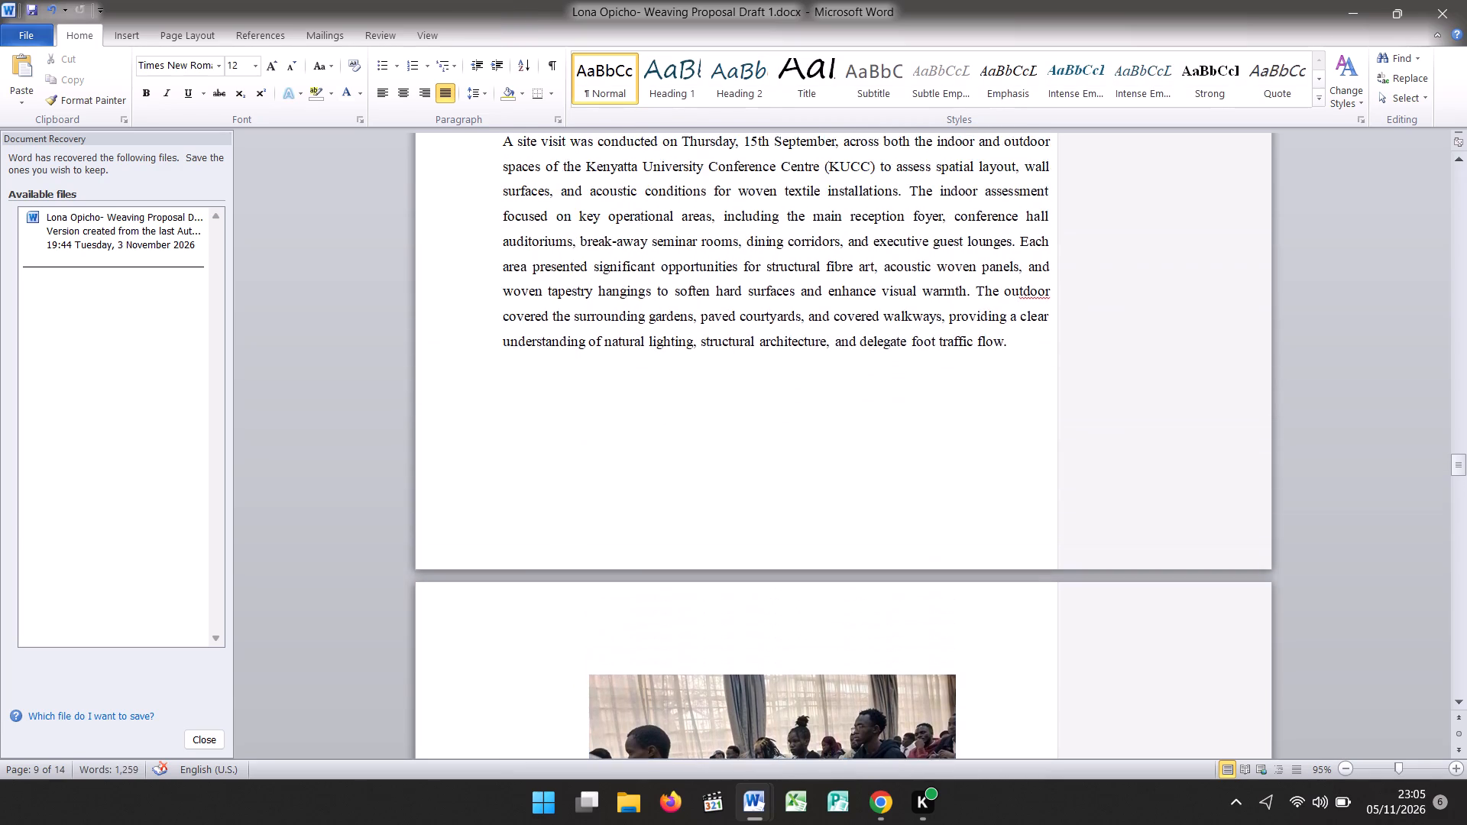
key("Up")
key("Up")
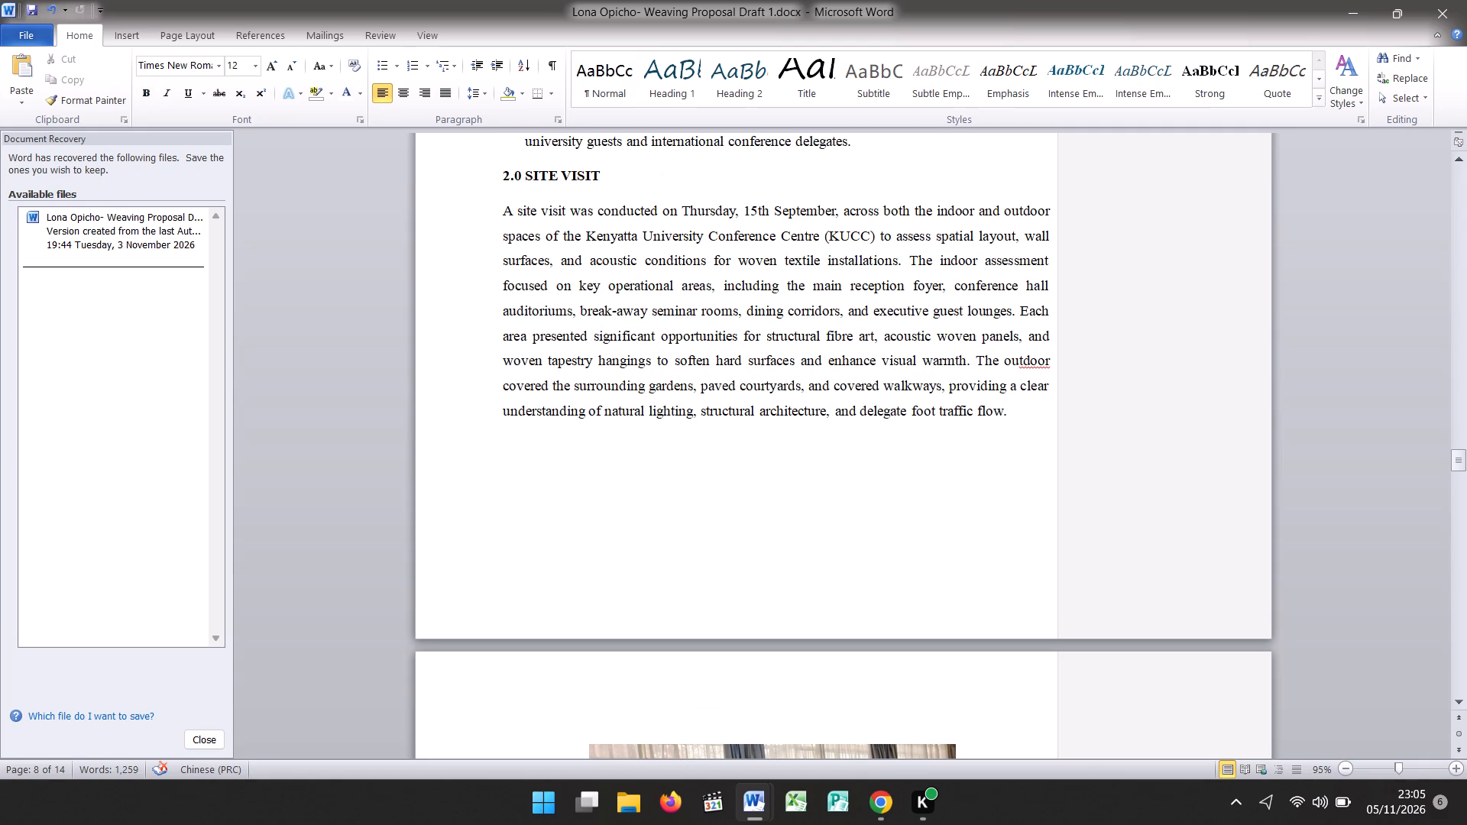
key("Up")
key("Up")
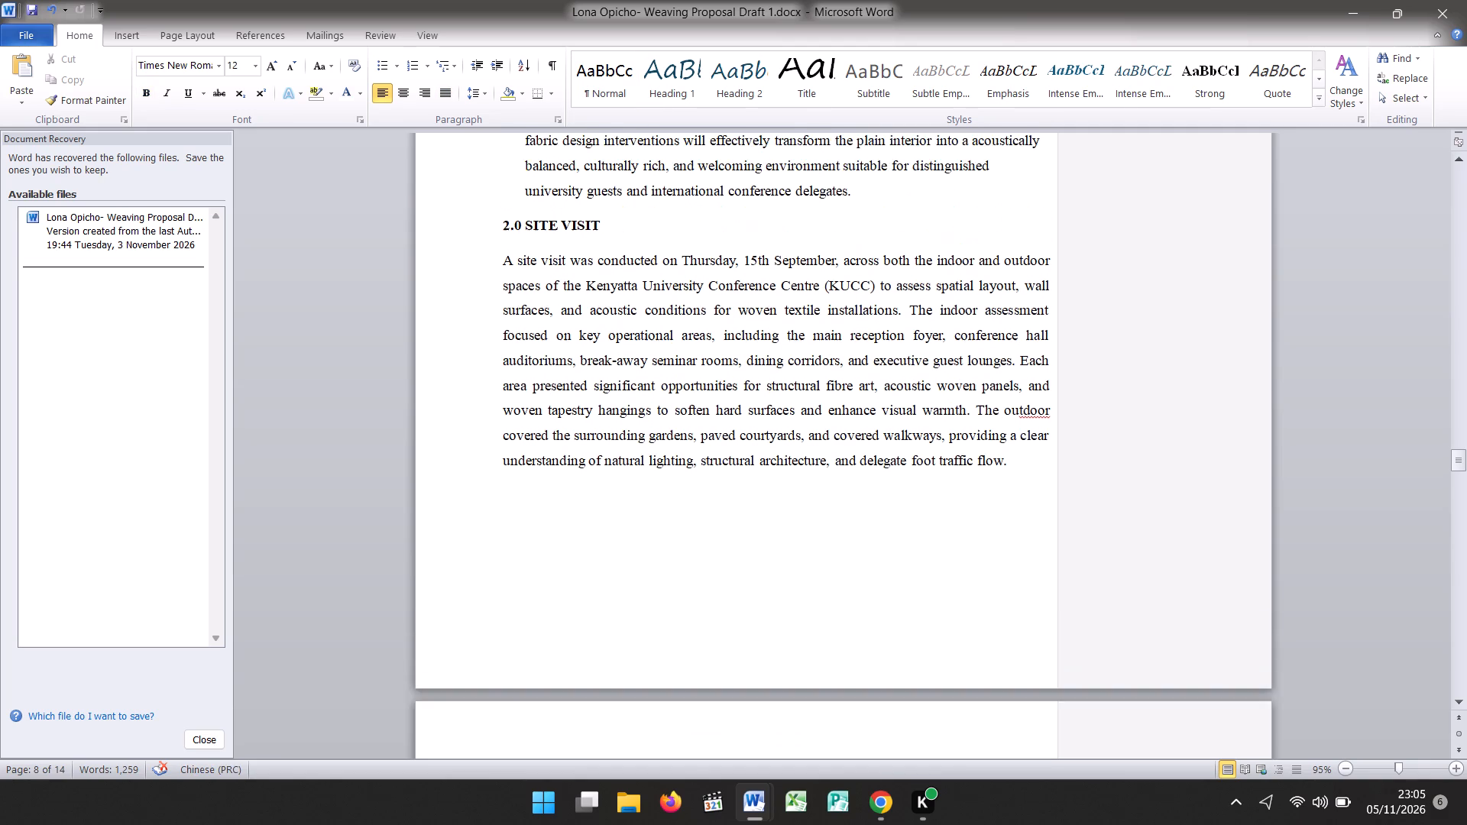
key("Up")
key("Up")
key("Up")
key("Up")
key("Up")
key("Up")
key("Up")
key("Up")
key("Up")
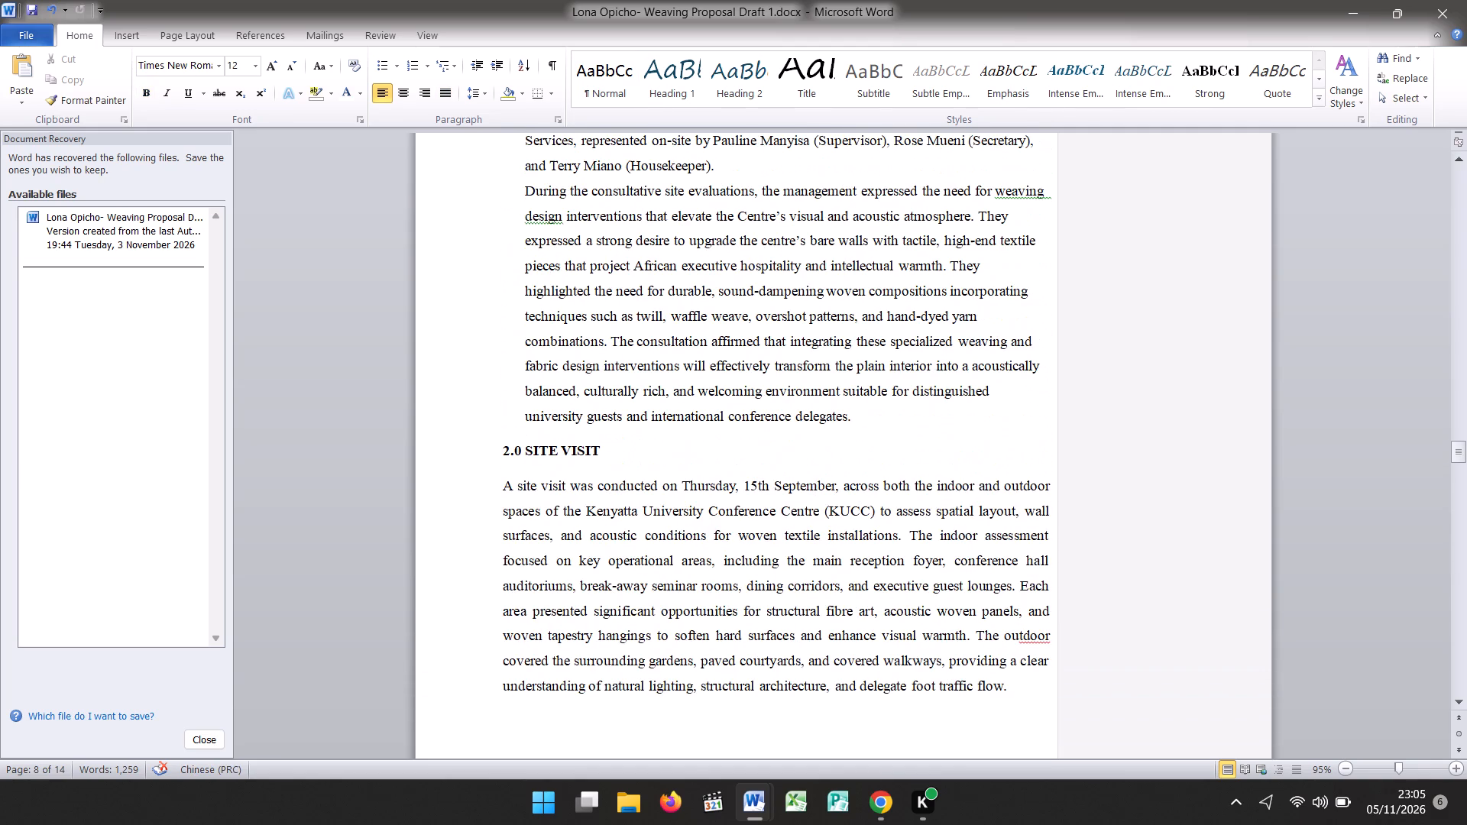
key("Up")
key("Up")
key("Up")
key("Up")
key("Up")
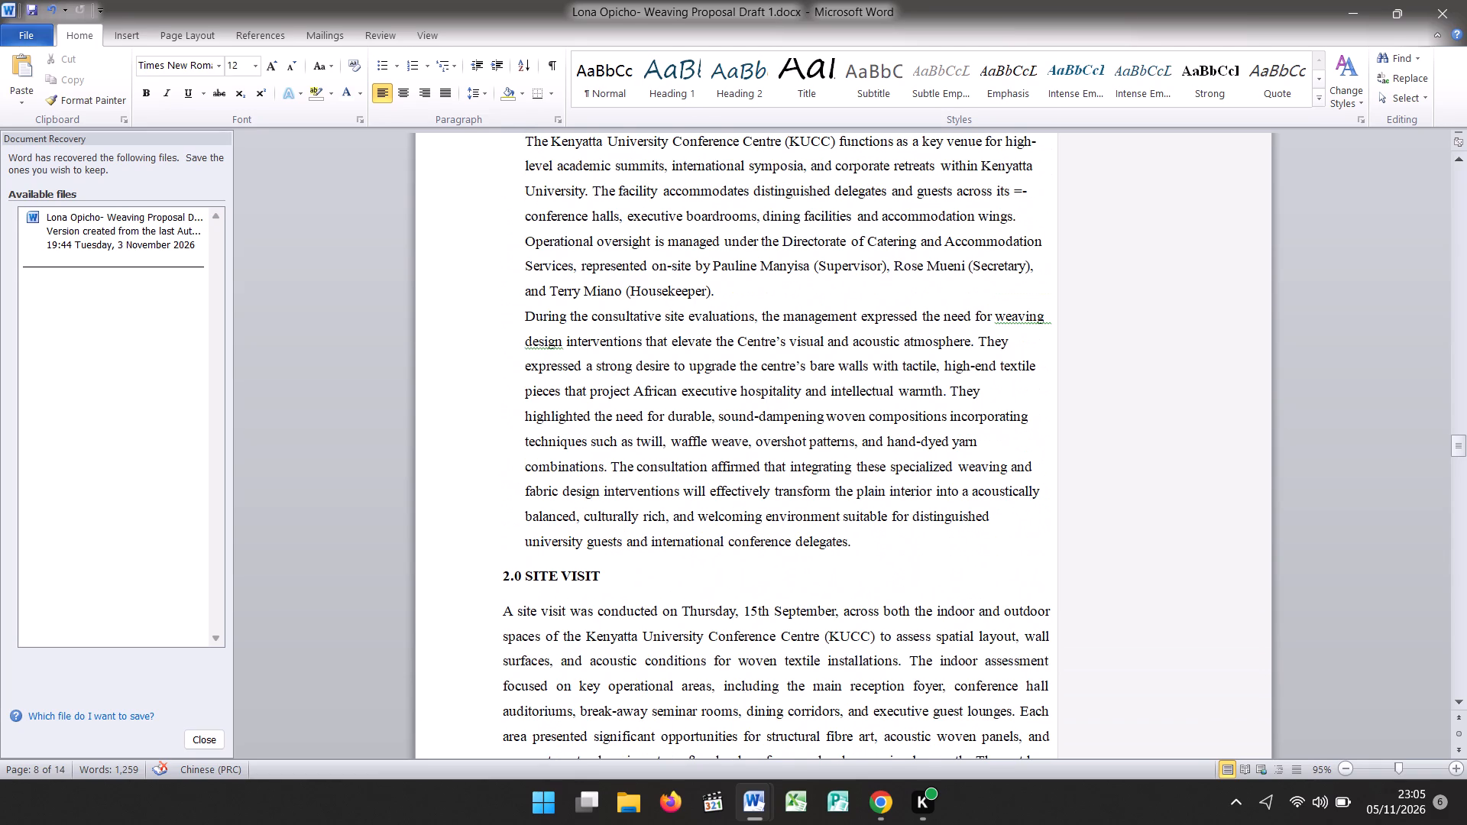
key("Up")
key("Up")
key("Up")
key("Down")
key("Down")
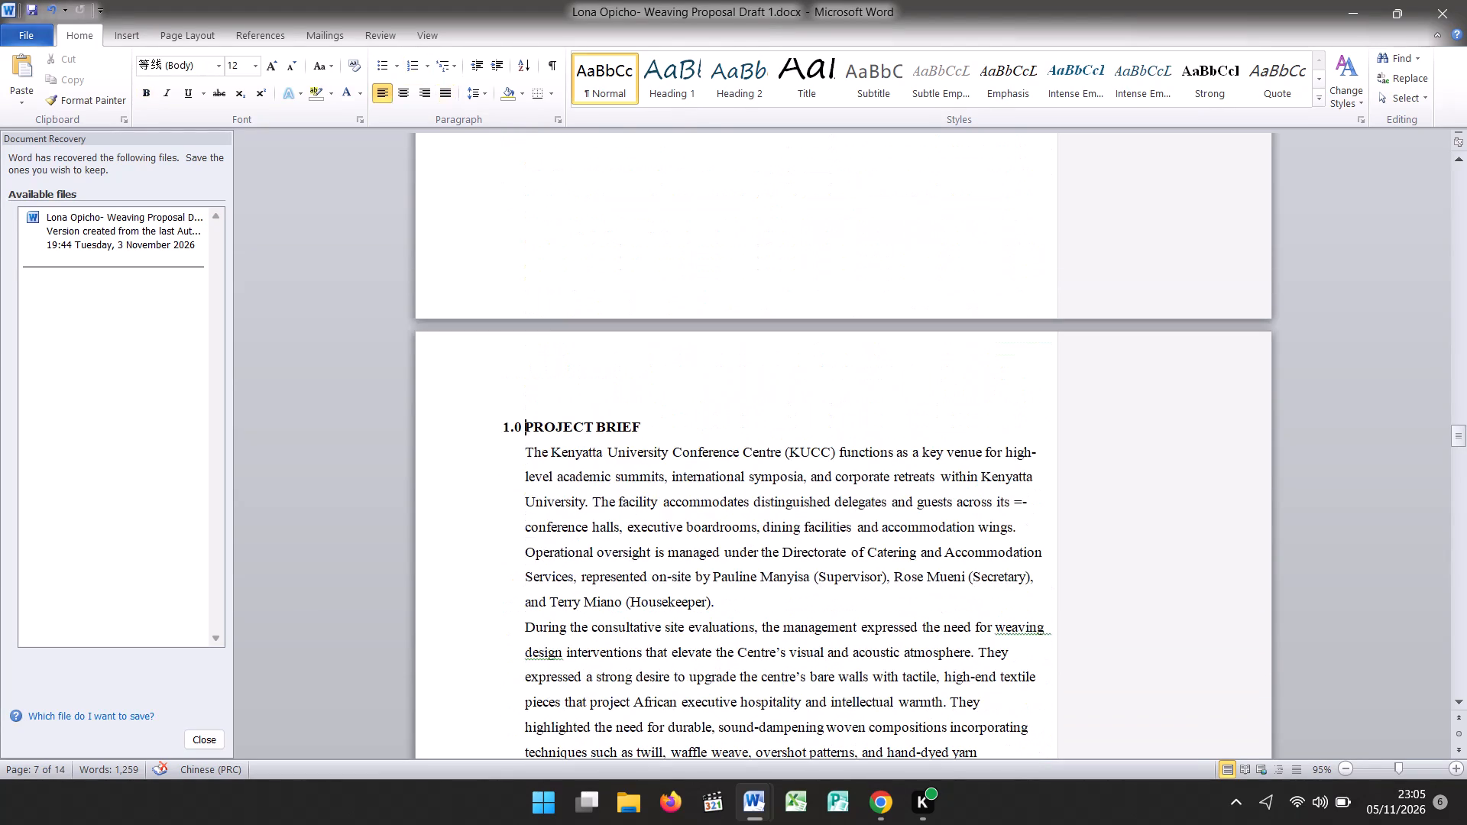
key("Down")
key("Down")
key("Down")
key("Down")
key("Down")
key("Down")
key("Down")
key("Down")
key("Down")
key("Down")
key("Down")
key("Down")
key("Down")
key("Down")
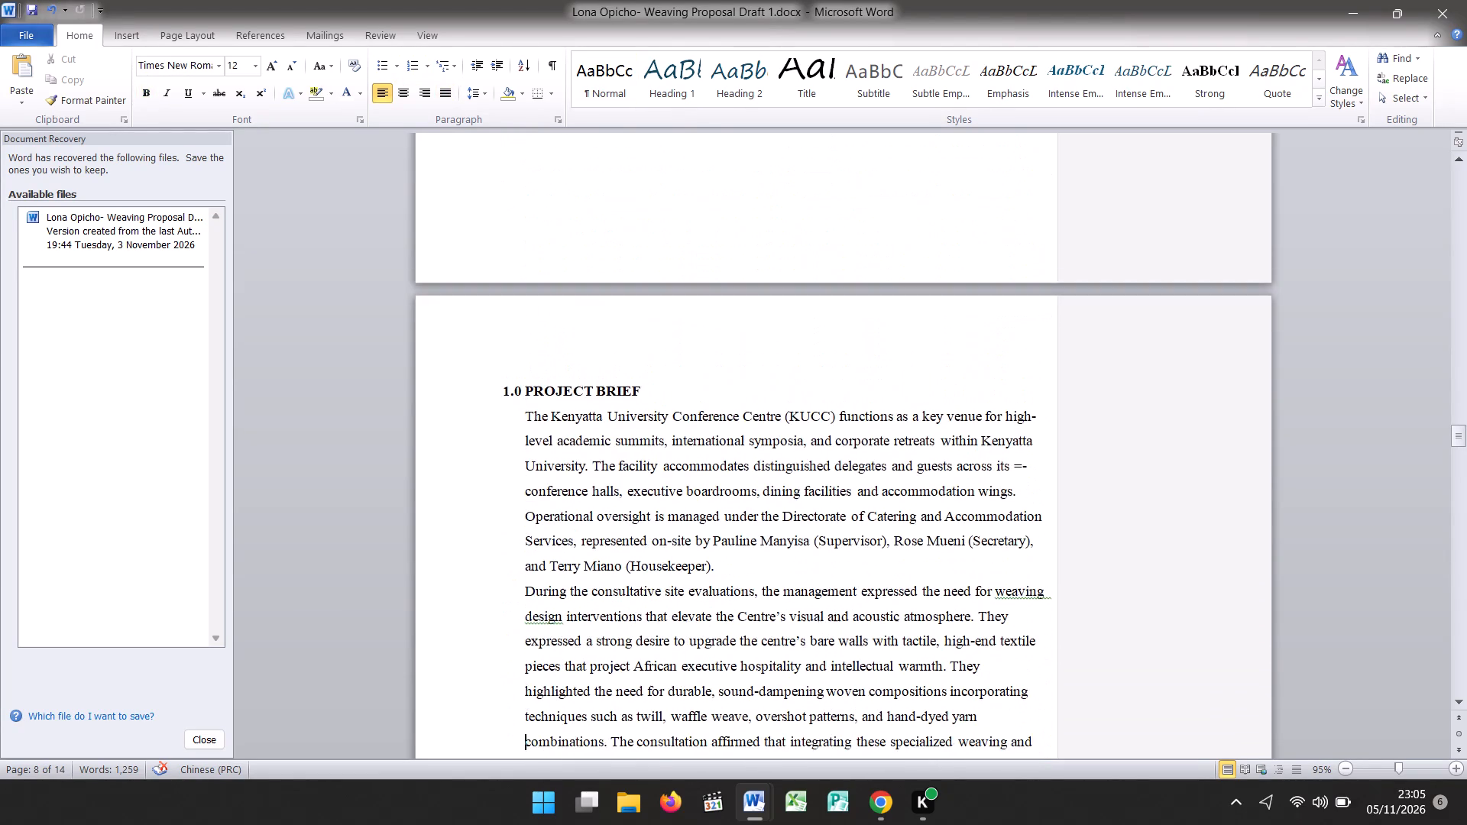
key("Down")
key("Down")
key("Down")
key("Down")
key("Down")
key("Down")
key("Down")
key("Down")
key("Down")
key("Down")
key("Down")
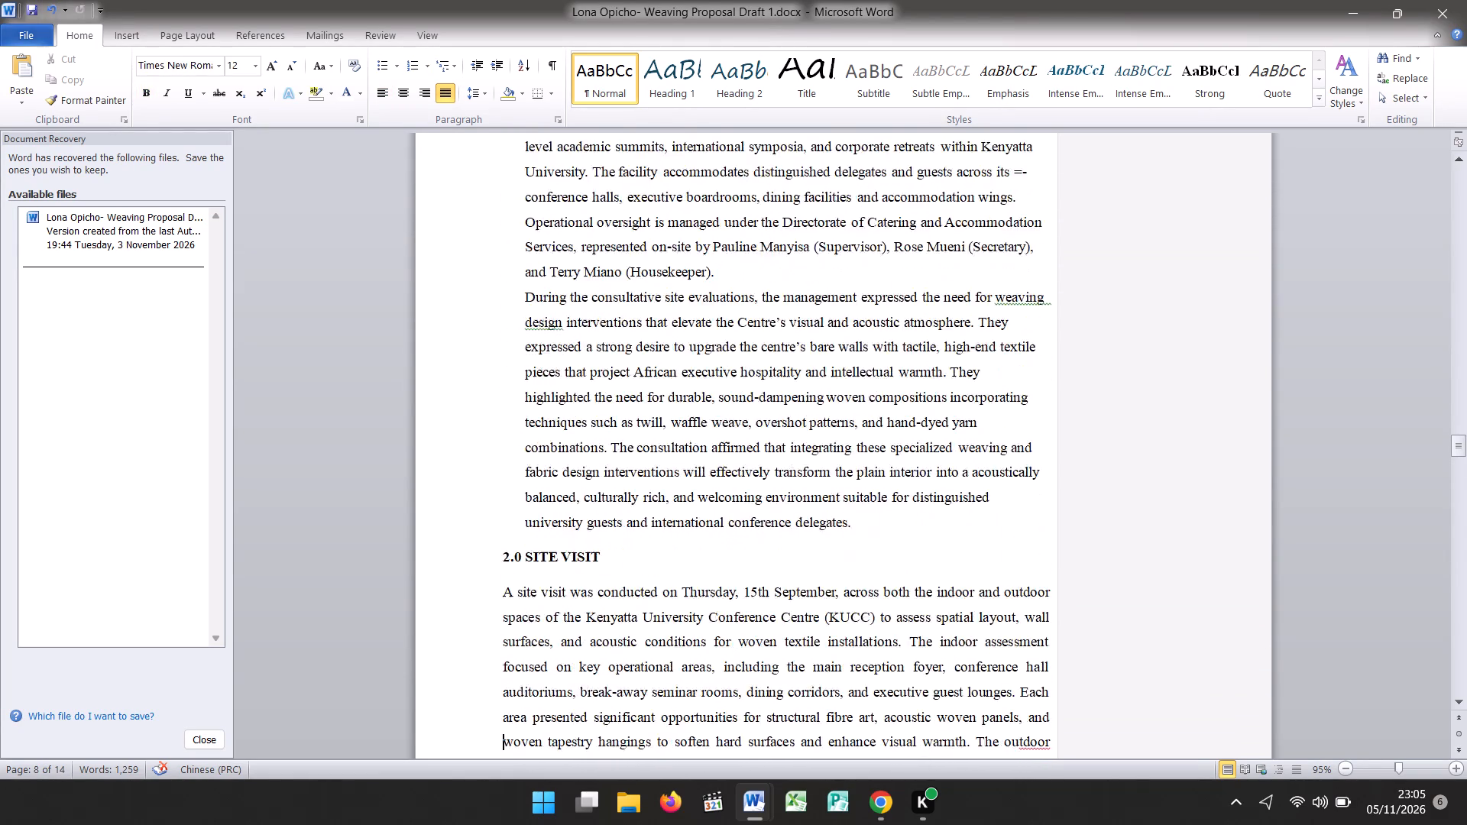
key("Down")
key("Down")
key("Down")
key("Down")
key("Down")
key("Down")
key("Down")
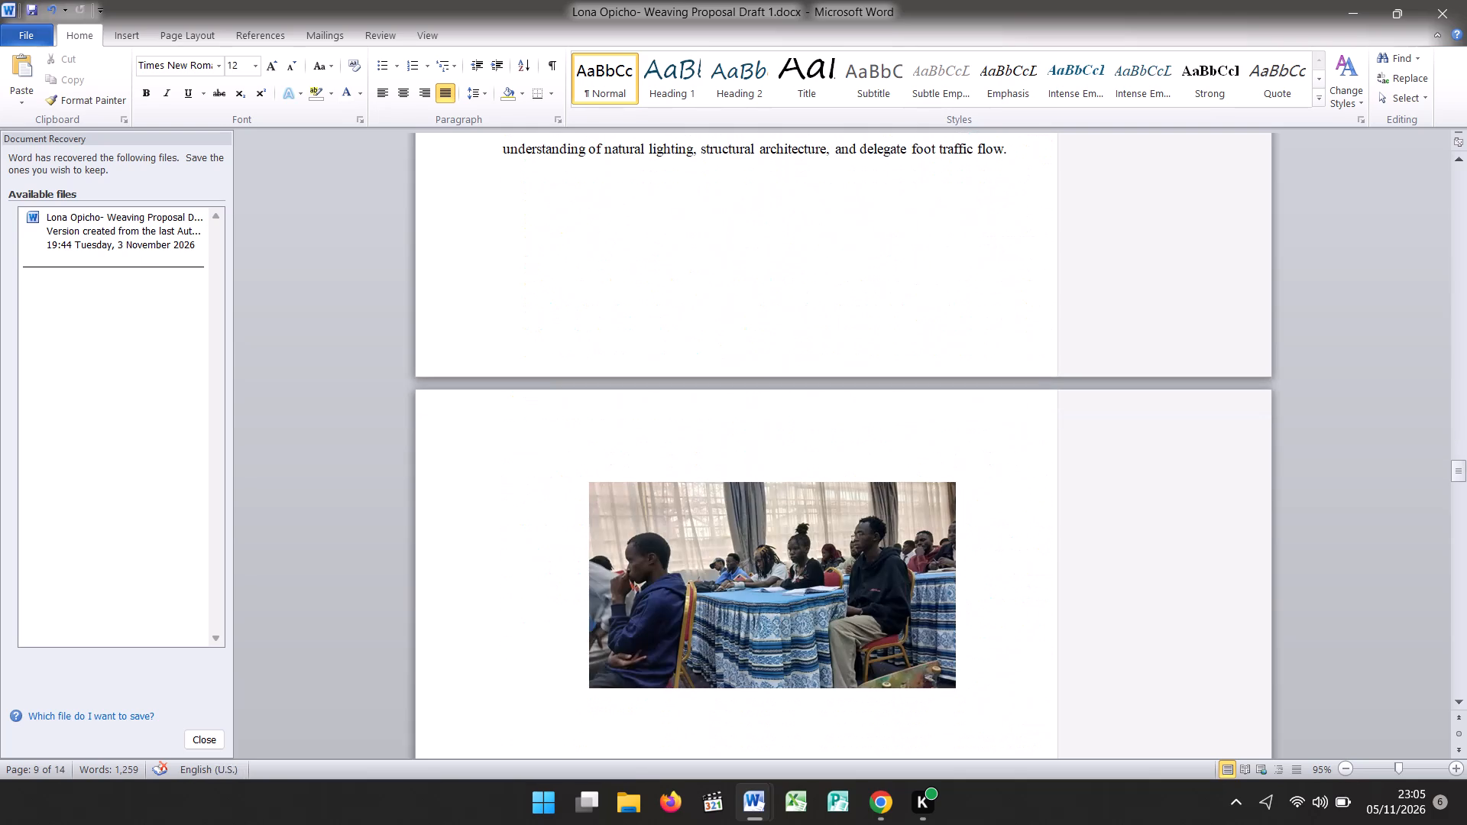
Nudge the students photo slightly up page 9, toward the top margin.
left_click(876, 518)
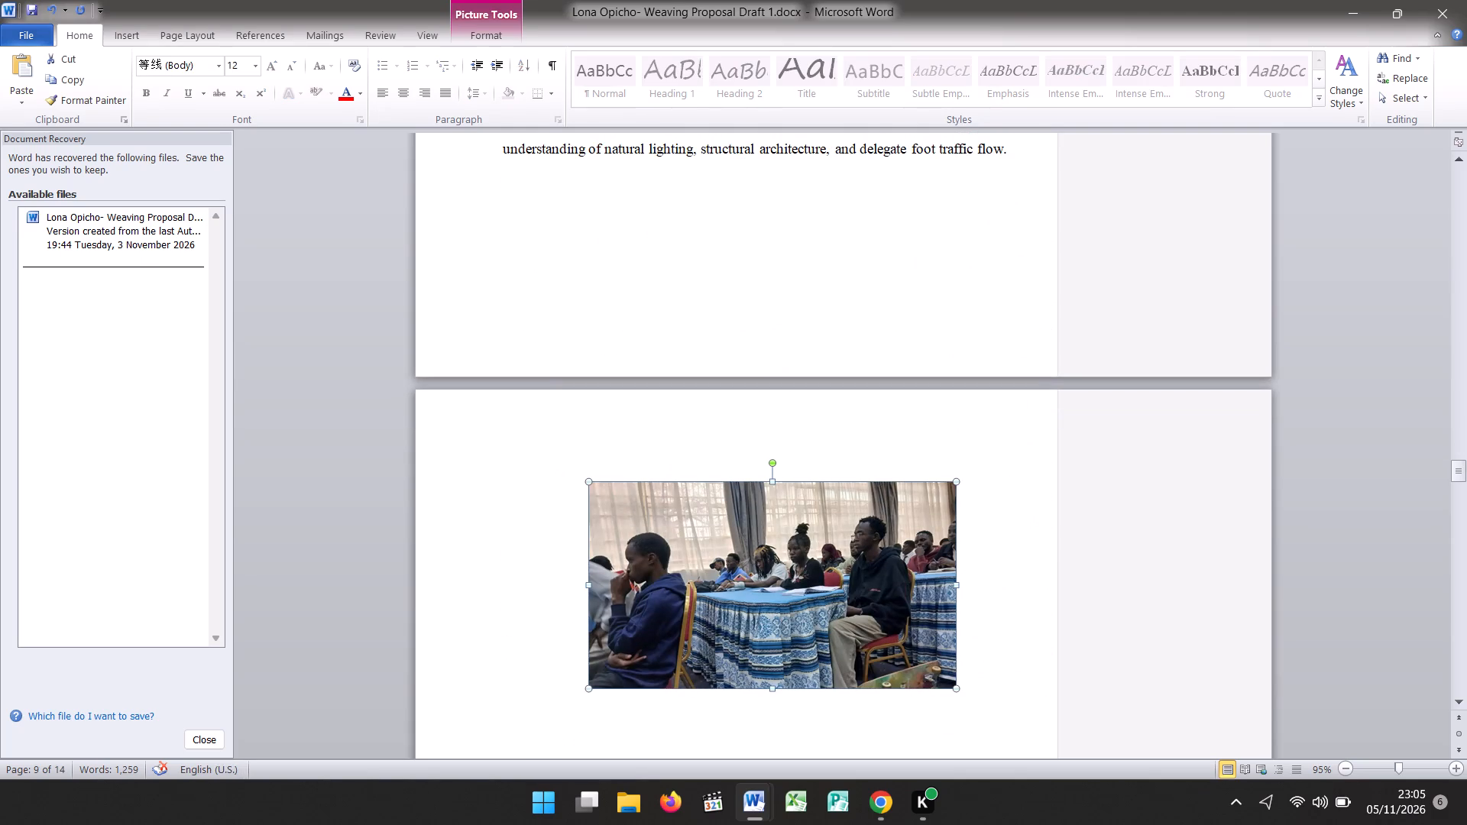
key("Up")
key("Up")
key("Up")
key("Up")
key("Up")
key("Up")
key("Up")
key("Up")
key("Up")
key("Up")
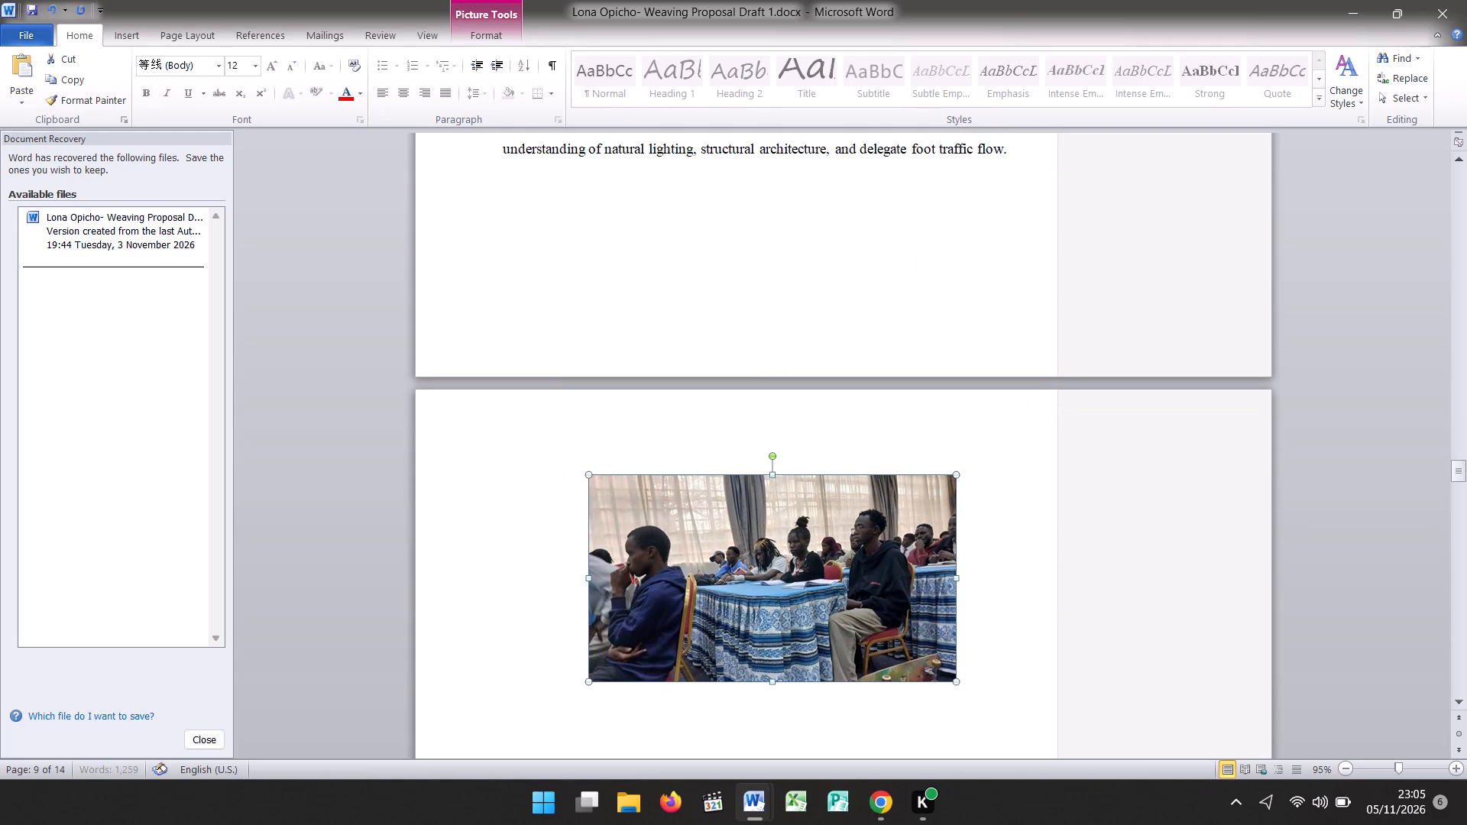
key("Up")
key("Up")
key("Up")
key("Up")
key("Up")
key("Up")
Nudge the students photo left on page 9 so it sits more centrally between the text margins.
key("Left")
key("Left")
key("Left")
key("Left")
key("Left")
key("Left")
key("Left")
key("Left")
key("Left")
key("Left")
key("Left")
key("Left")
key("Left")
key("Left")
key("Left")
key("Left")
key("Left")
key("Left")
key("Left")
key("Left")
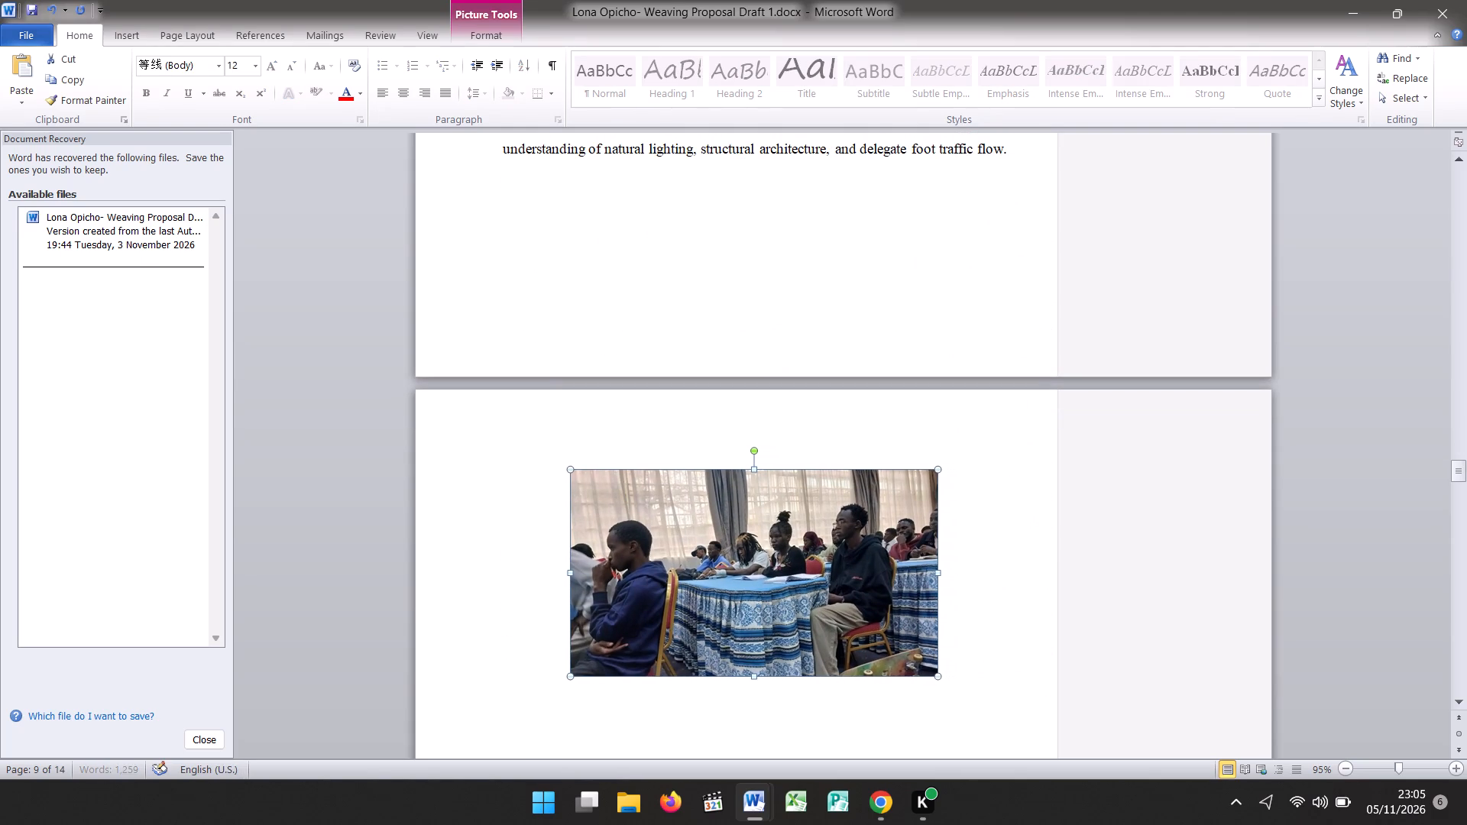
Nudge the students photo further up page 9, well into the top margin.
key("Up")
key("Up")
key("Up")
key("Up")
key("Up")
key("Up")
key("Up")
key("Up")
key("Up")
key("Up")
key("Up")
key("Up")
key("Up")
key("Up")
key("Up")
key("Up")
key("Up")
key("Up")
key("Up")
key("Up")
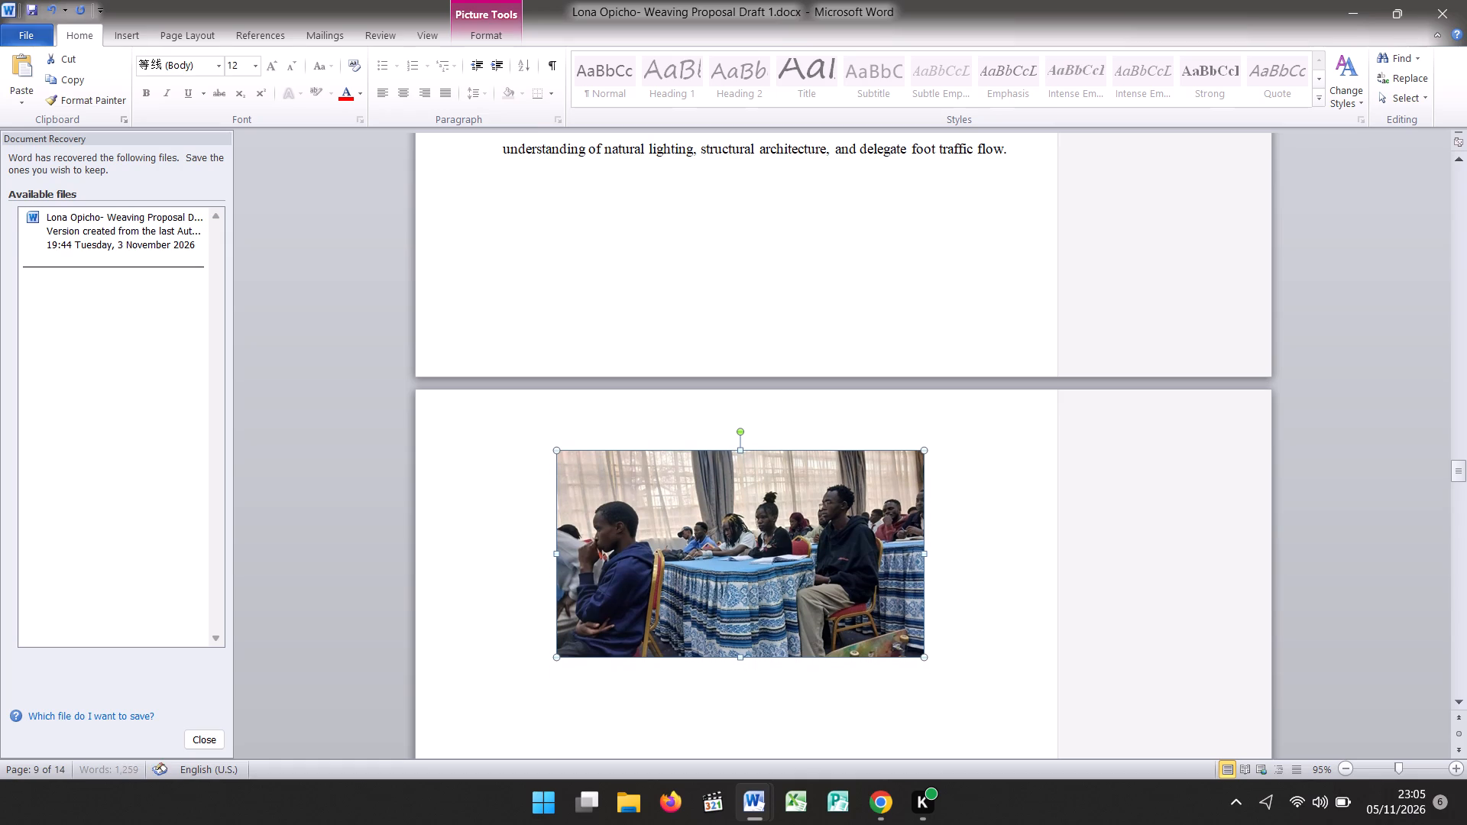
key("Up")
key("Up")
key("Up")
key("Up")
key("Up")
key("Up")
key("Up")
key("Up")
key("Up")
key("Up")
key("Up")
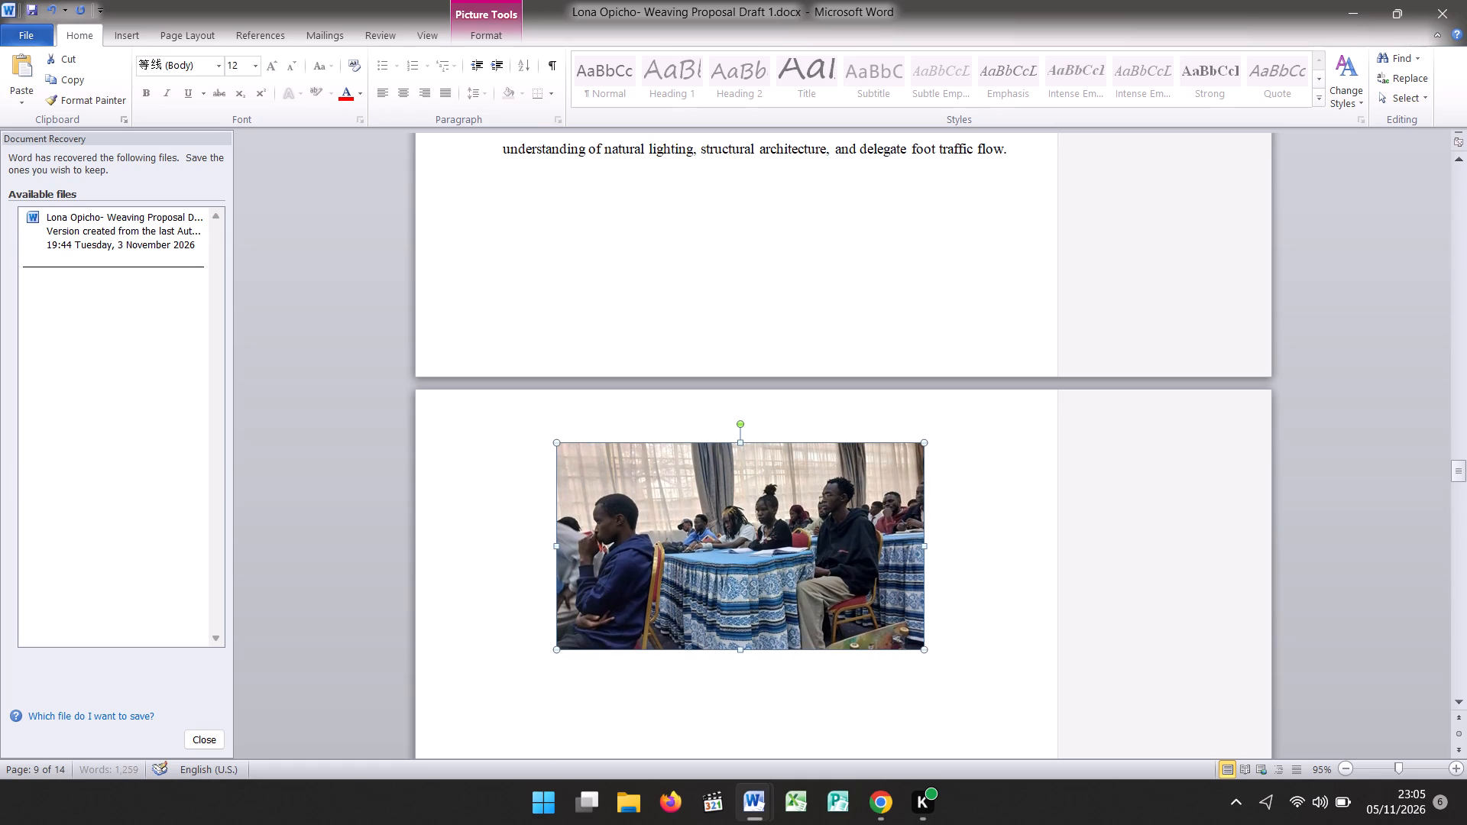
key("Up")
key("Up")
key("Up")
key("Up")
key("Up")
key("Up")
key("Up")
key("Up")
key("Up")
key("Up")
key("Up")
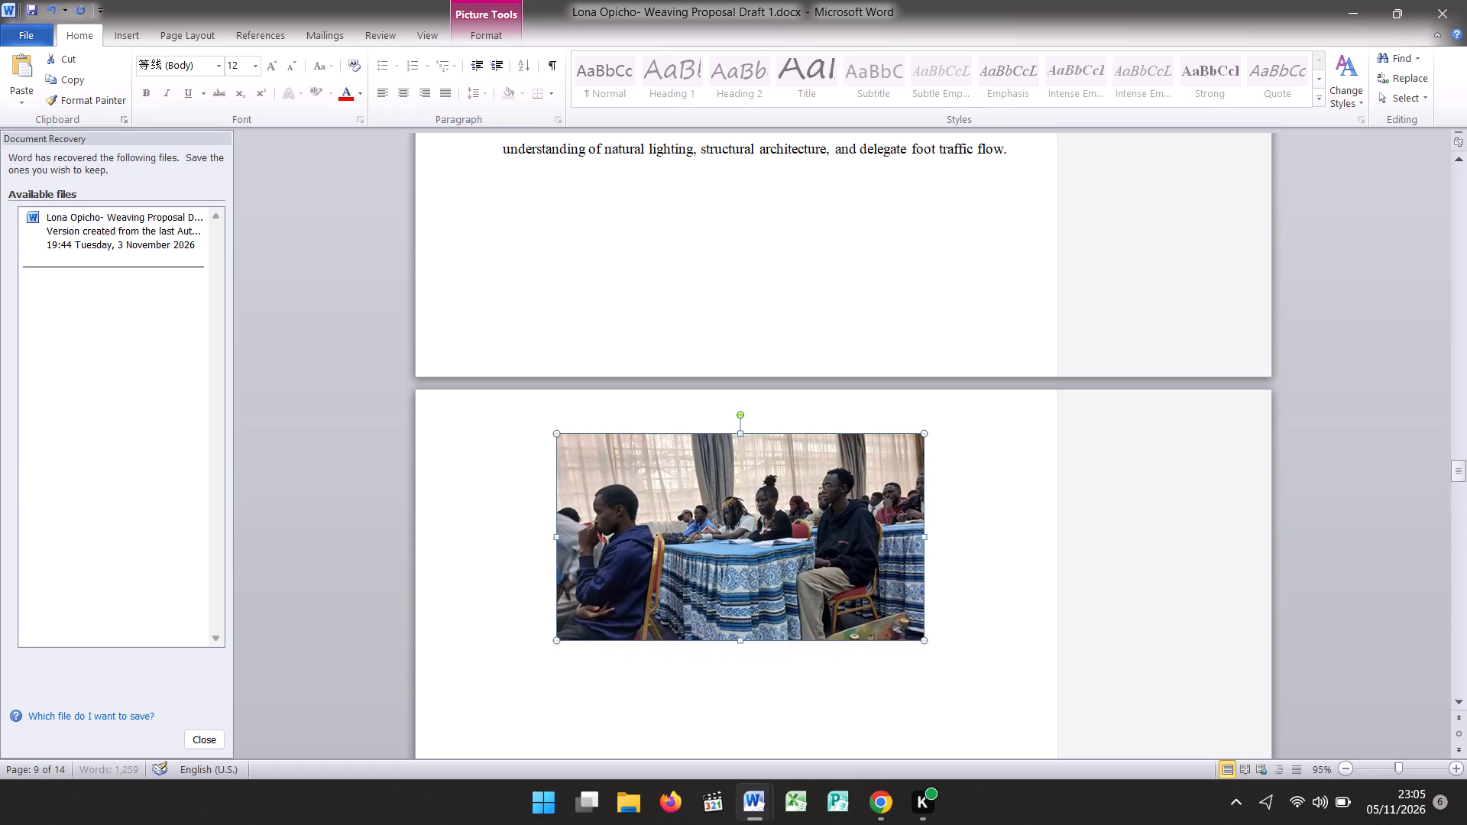
key("Up")
key("Up")
key("Up")
key("Up")
key("Up")
key("Up")
key("Up")
key("Up")
key("Up")
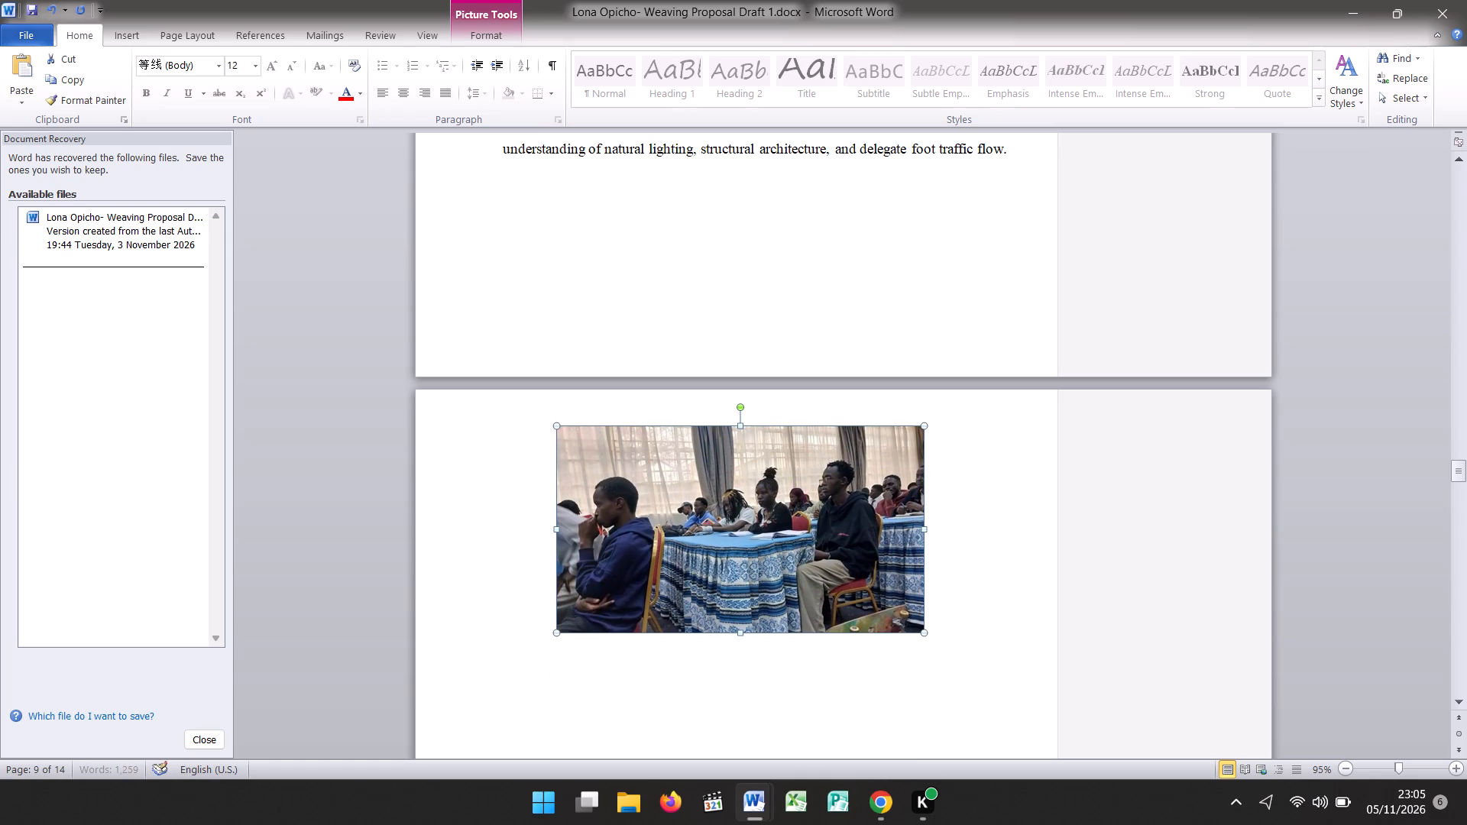
Delete the block of blank lines between the students photo and the Fig 2.1 caption.
left_click(916, 667)
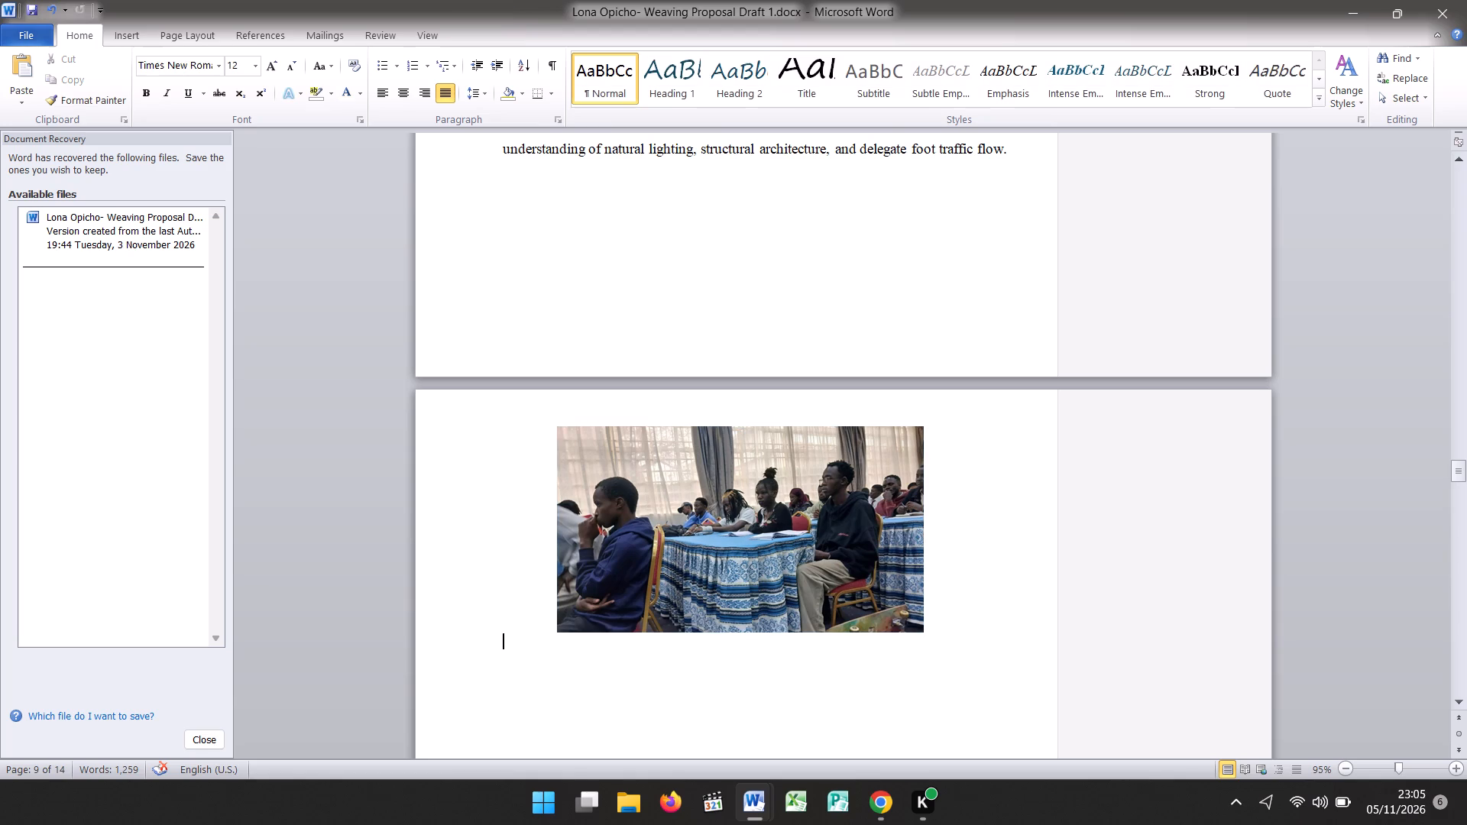
key("Down")
key("Down")
key("Down")
key("Down")
key("Down")
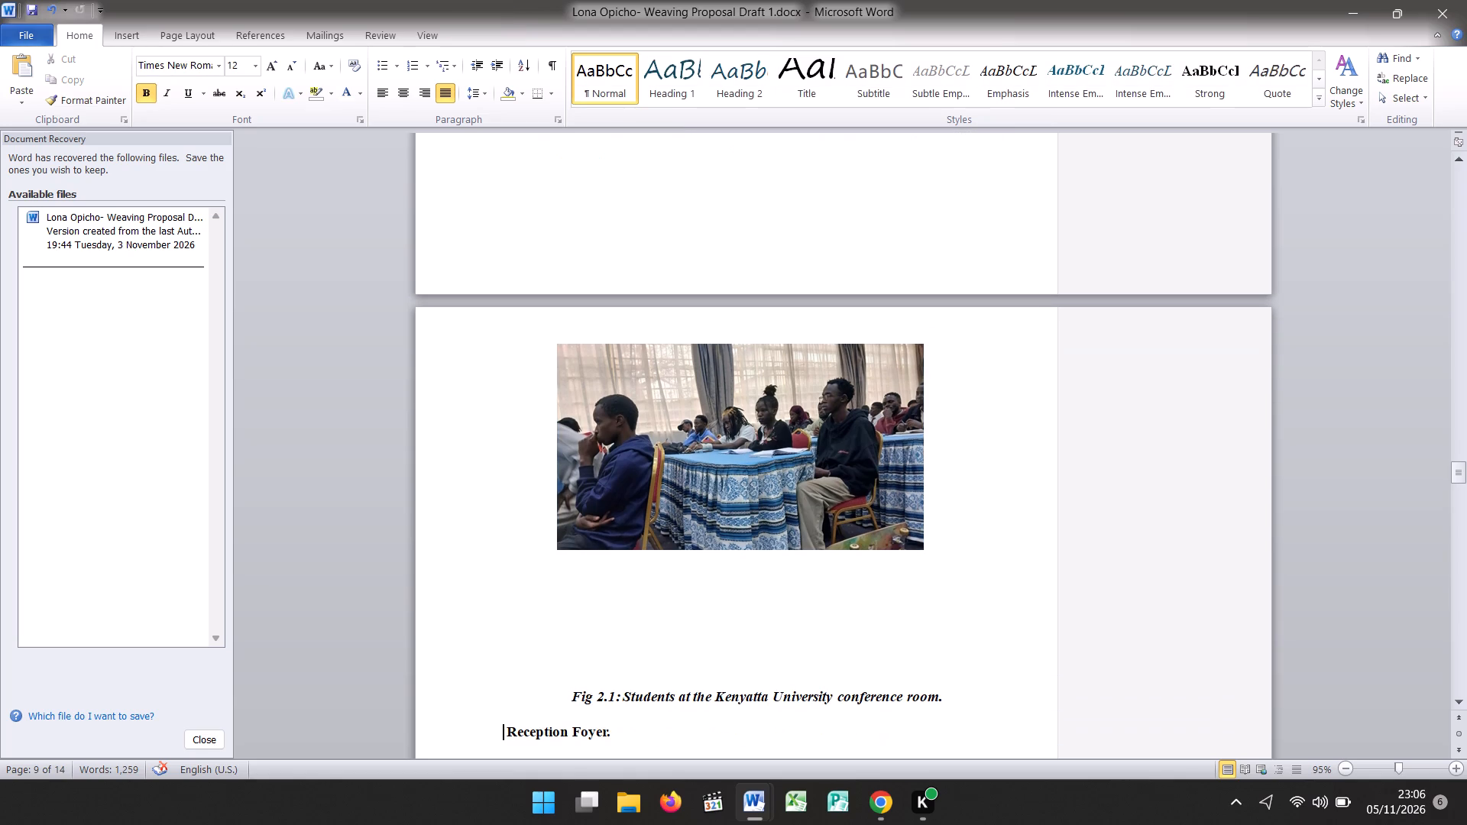
double_click(572, 581)
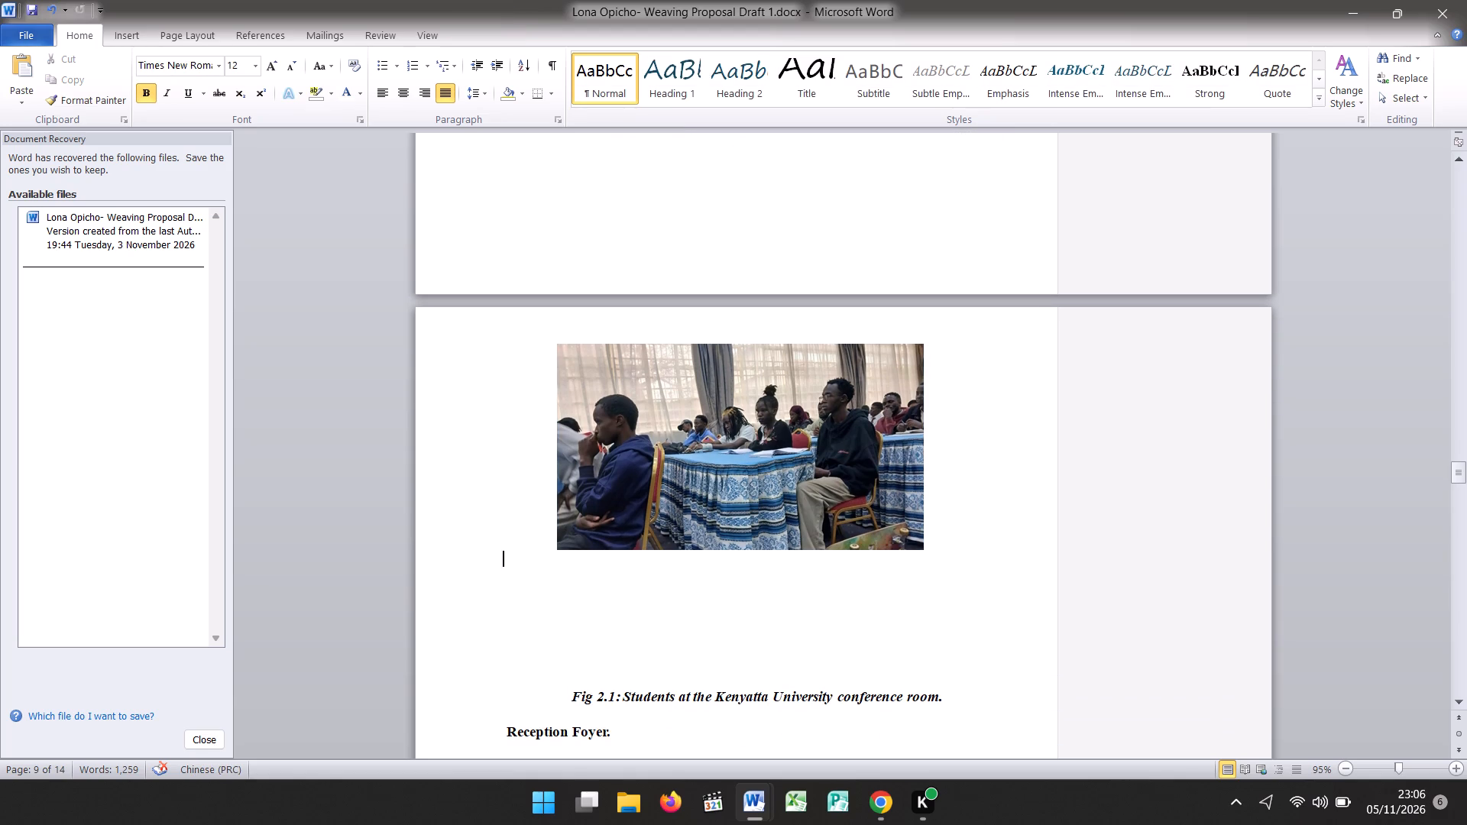
left_click(574, 597)
left_click_drag(579, 580, 582, 633)
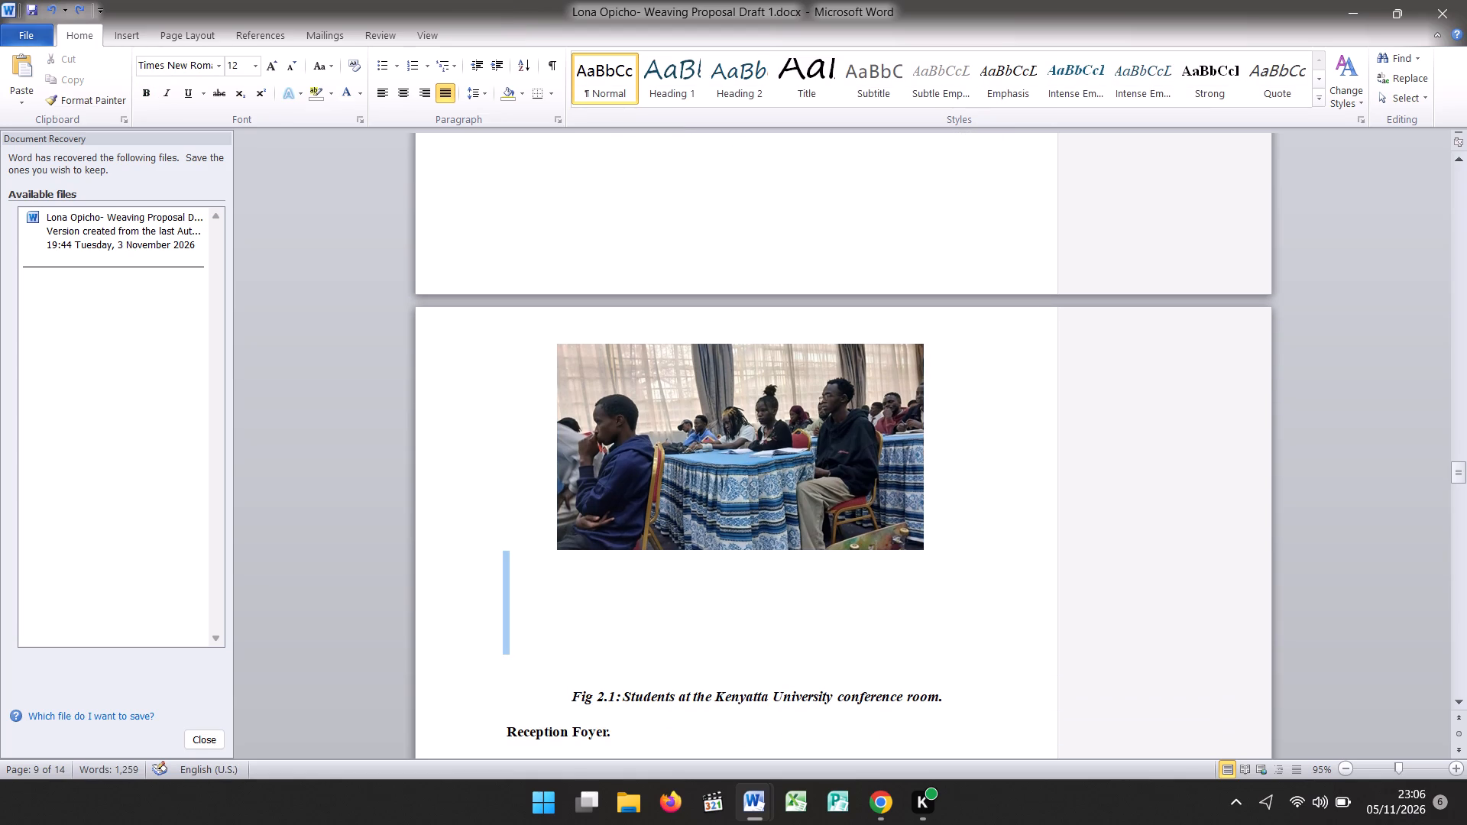
left_click_drag(582, 633, 586, 649)
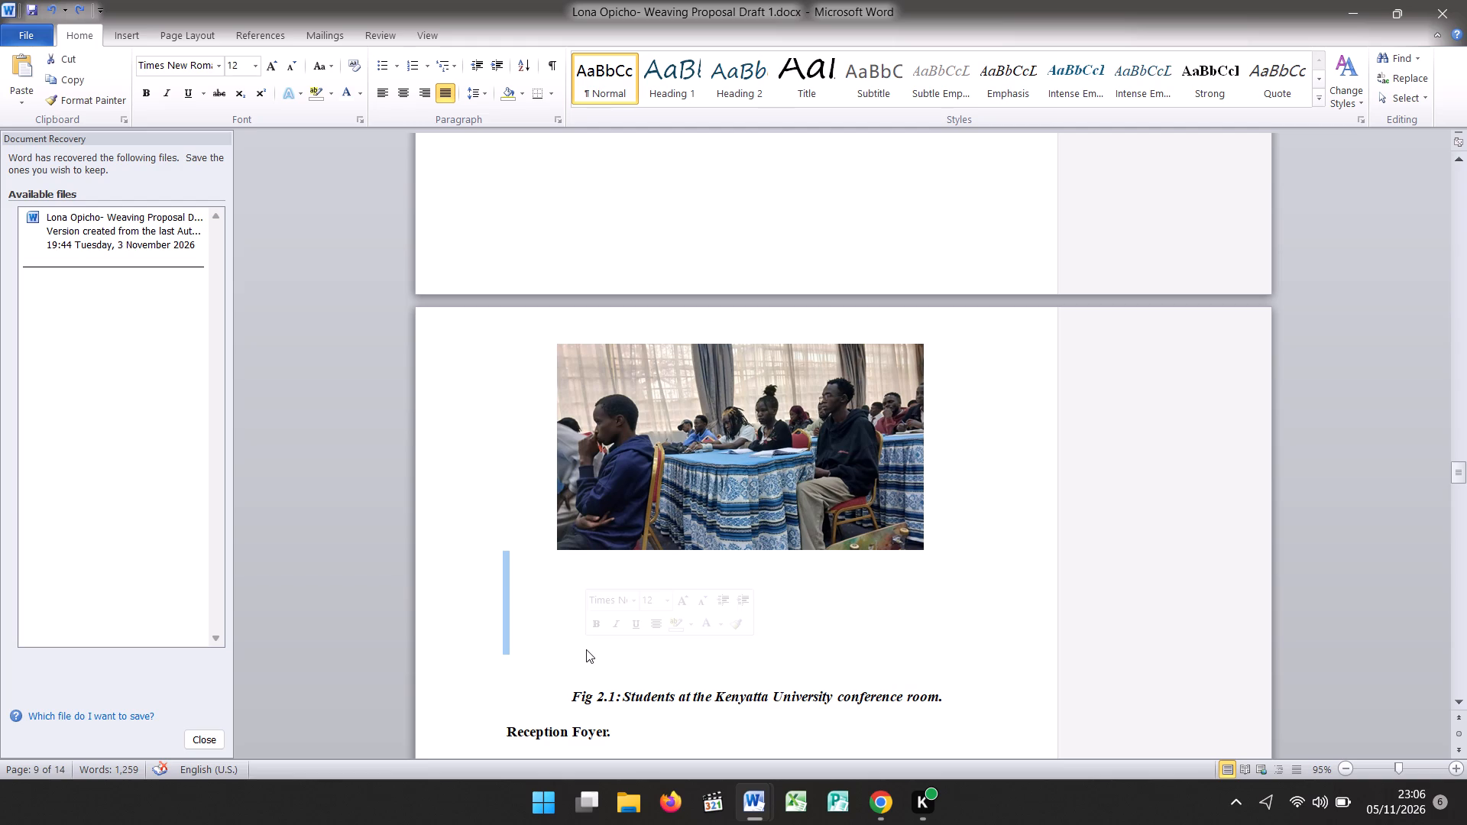
key("BackSpace")
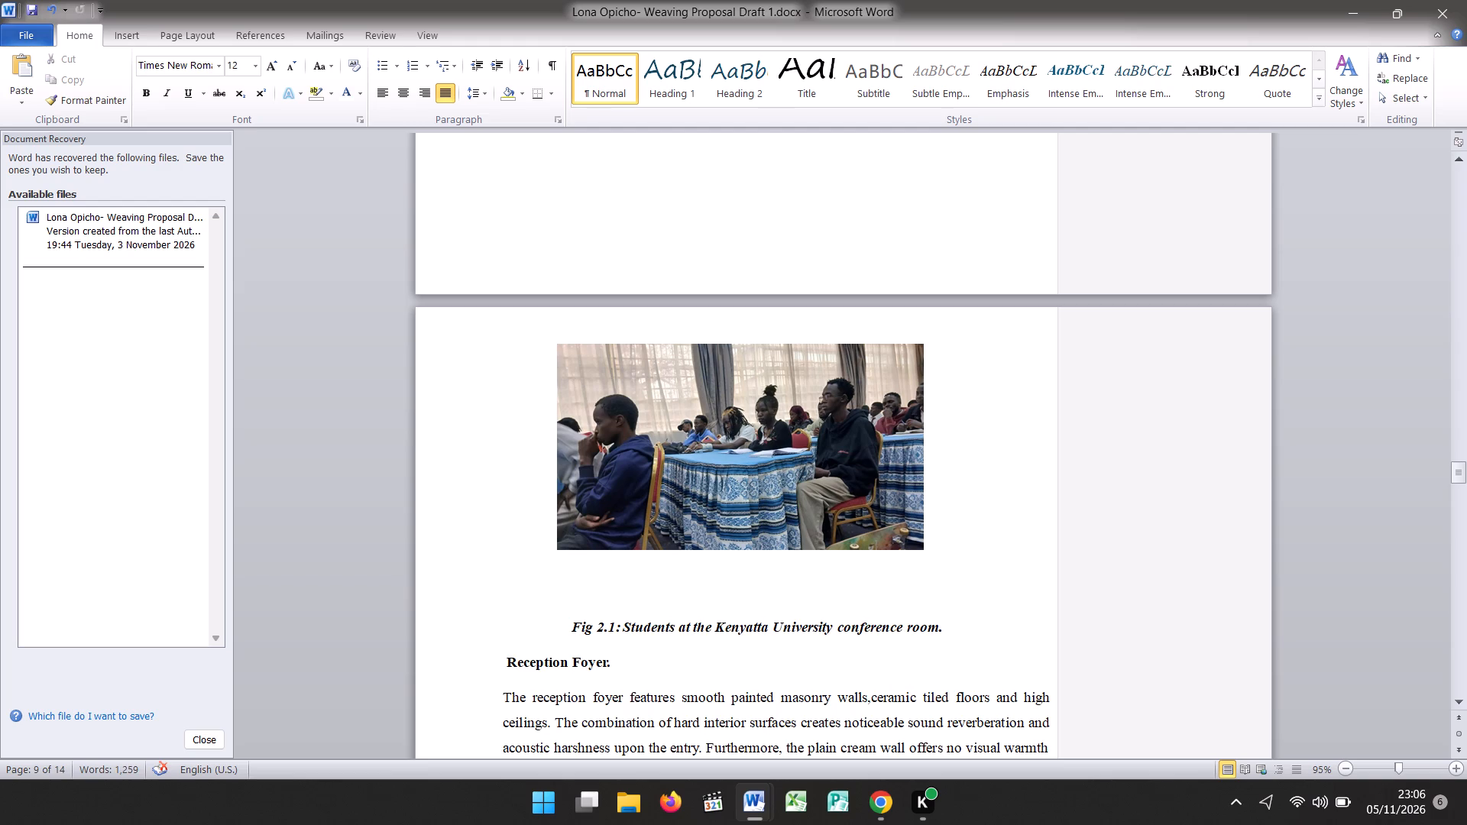
Remove the leading spaces and remaining blank lines before the Fig 2.1 caption, bringing it directly beneath the students photo.
left_click(565, 632)
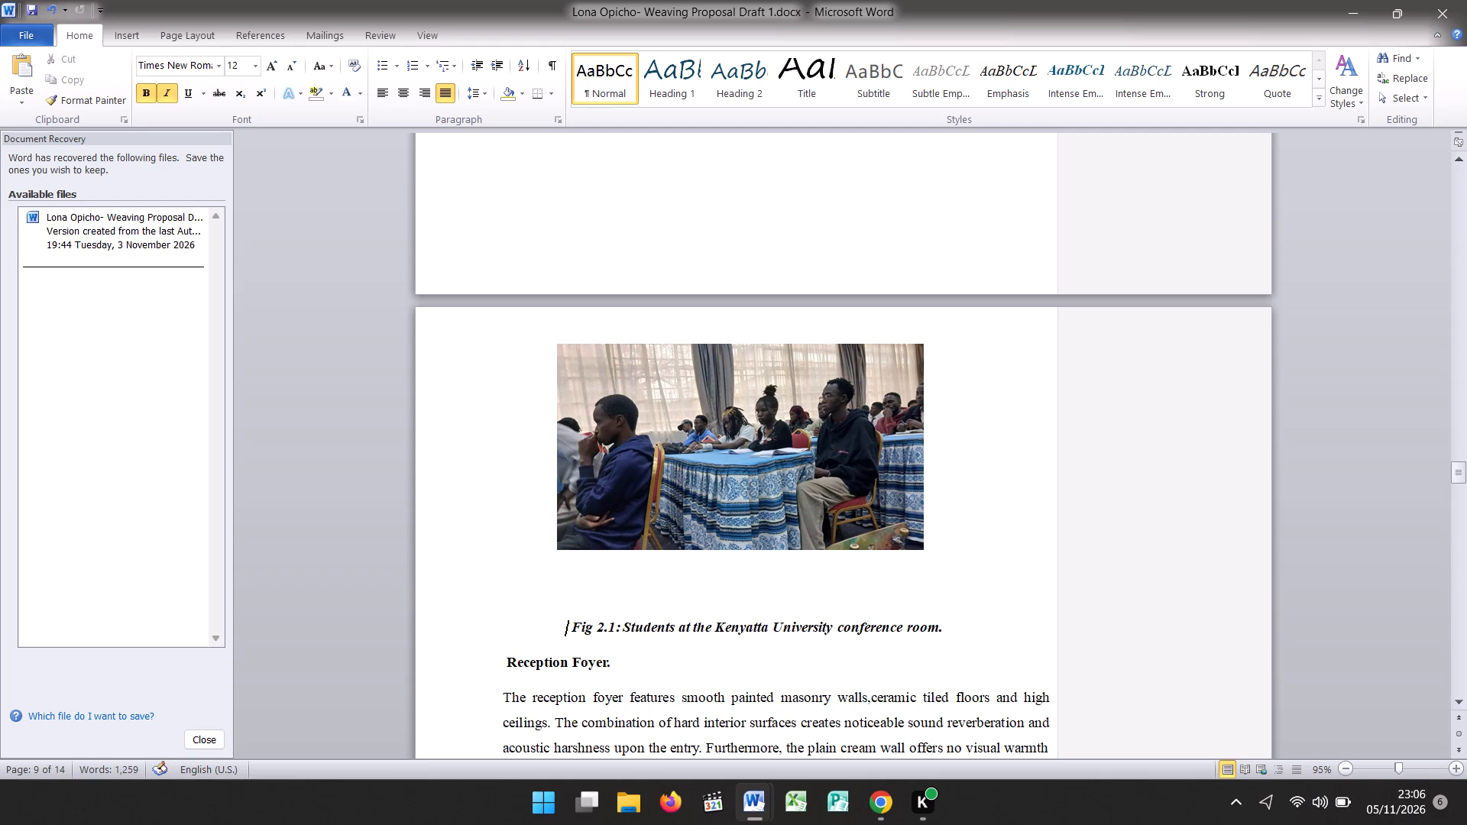
key("BackSpace")
key("BackSpace")
key("BackSpace")
key("BackSpace")
key("BackSpace")
key("BackSpace")
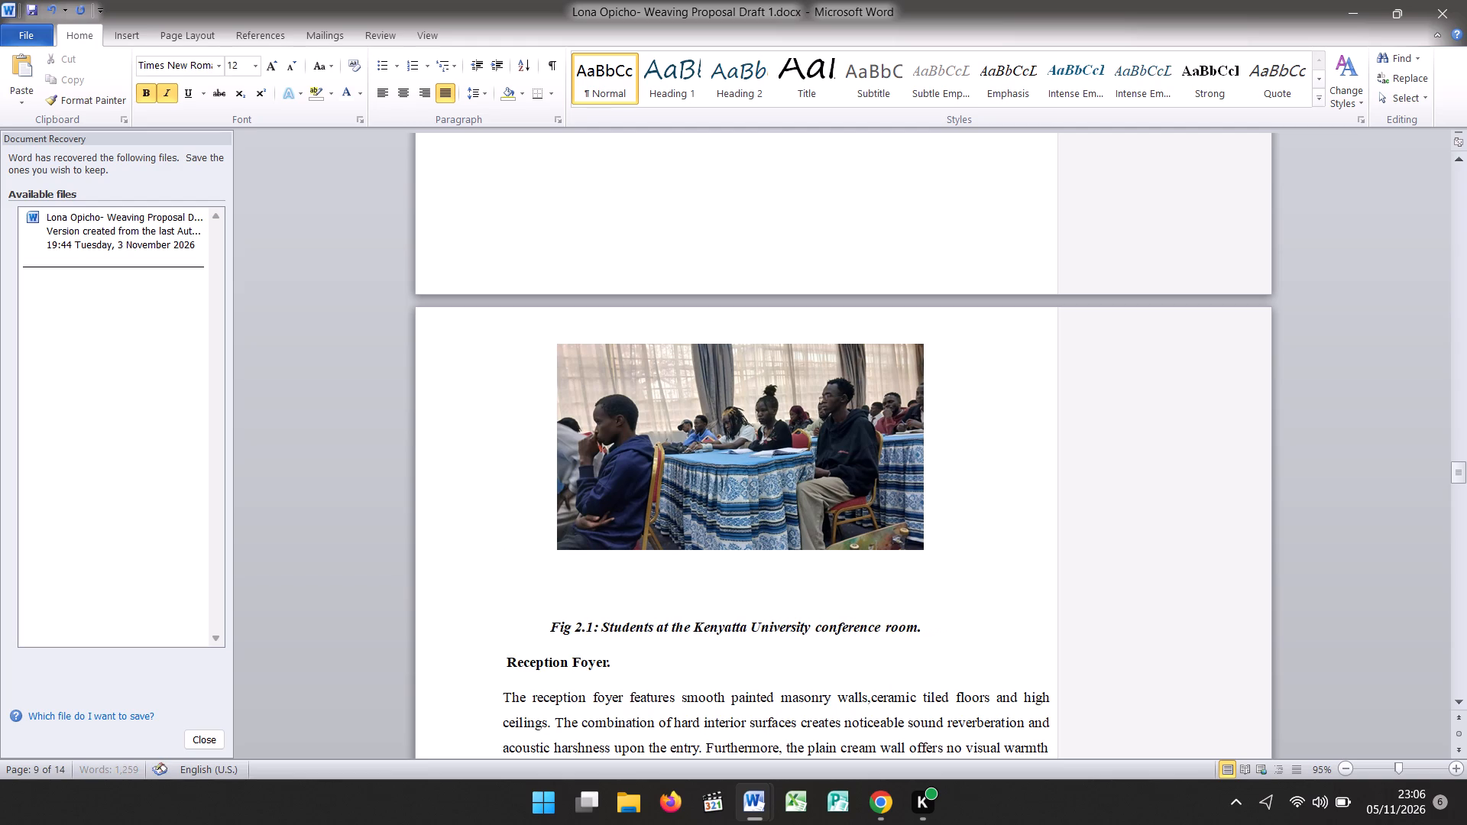
key("BackSpace")
key("BackSpace")
key("BackSpace")
key("BackSpace")
key("BackSpace")
key("BackSpace")
key("BackSpace")
key("BackSpace")
key("BackSpace")
key("BackSpace")
key("BackSpace")
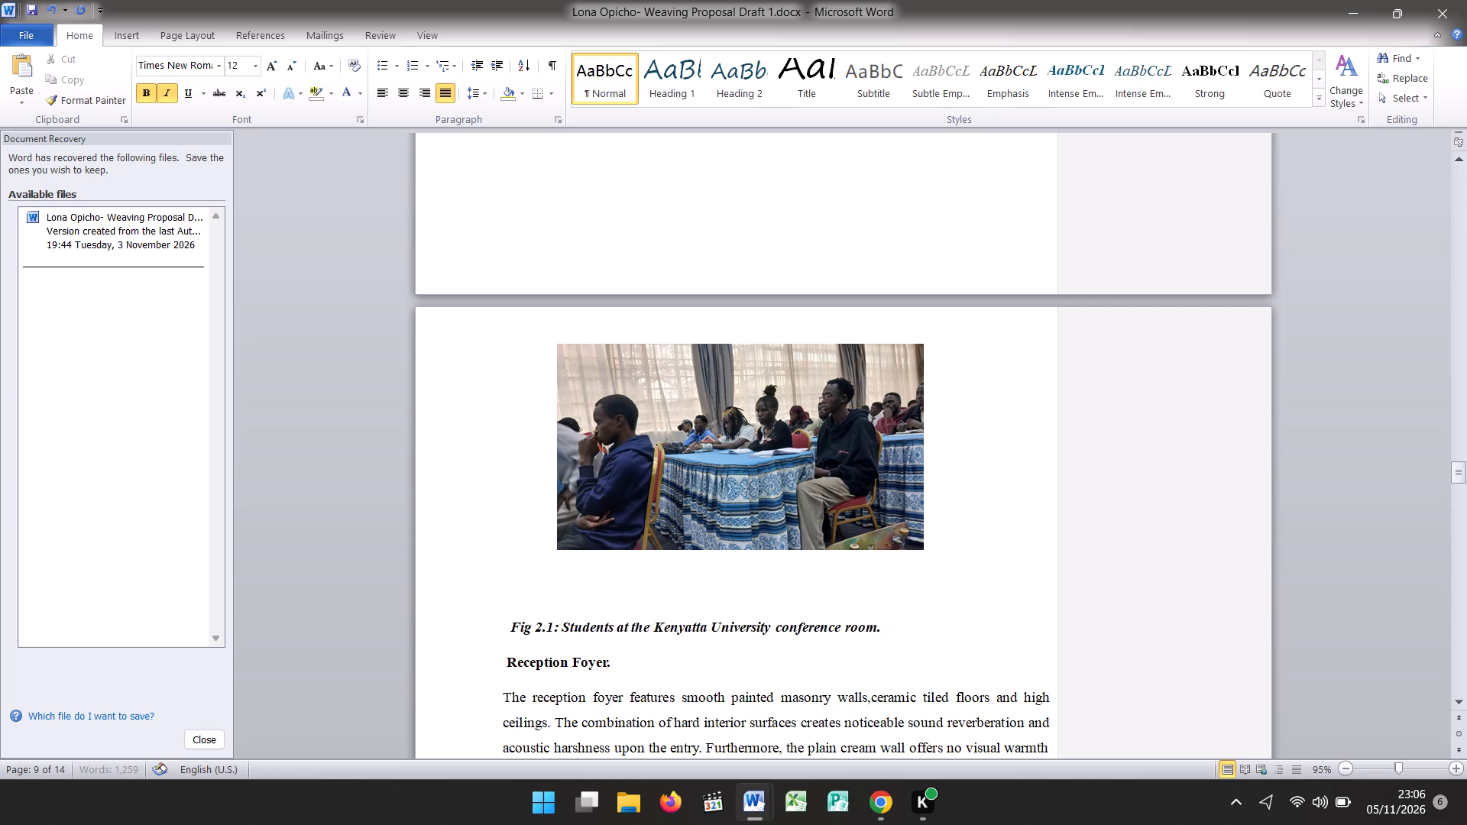
key("BackSpace")
key("BackSpace")
key("BackSpace")
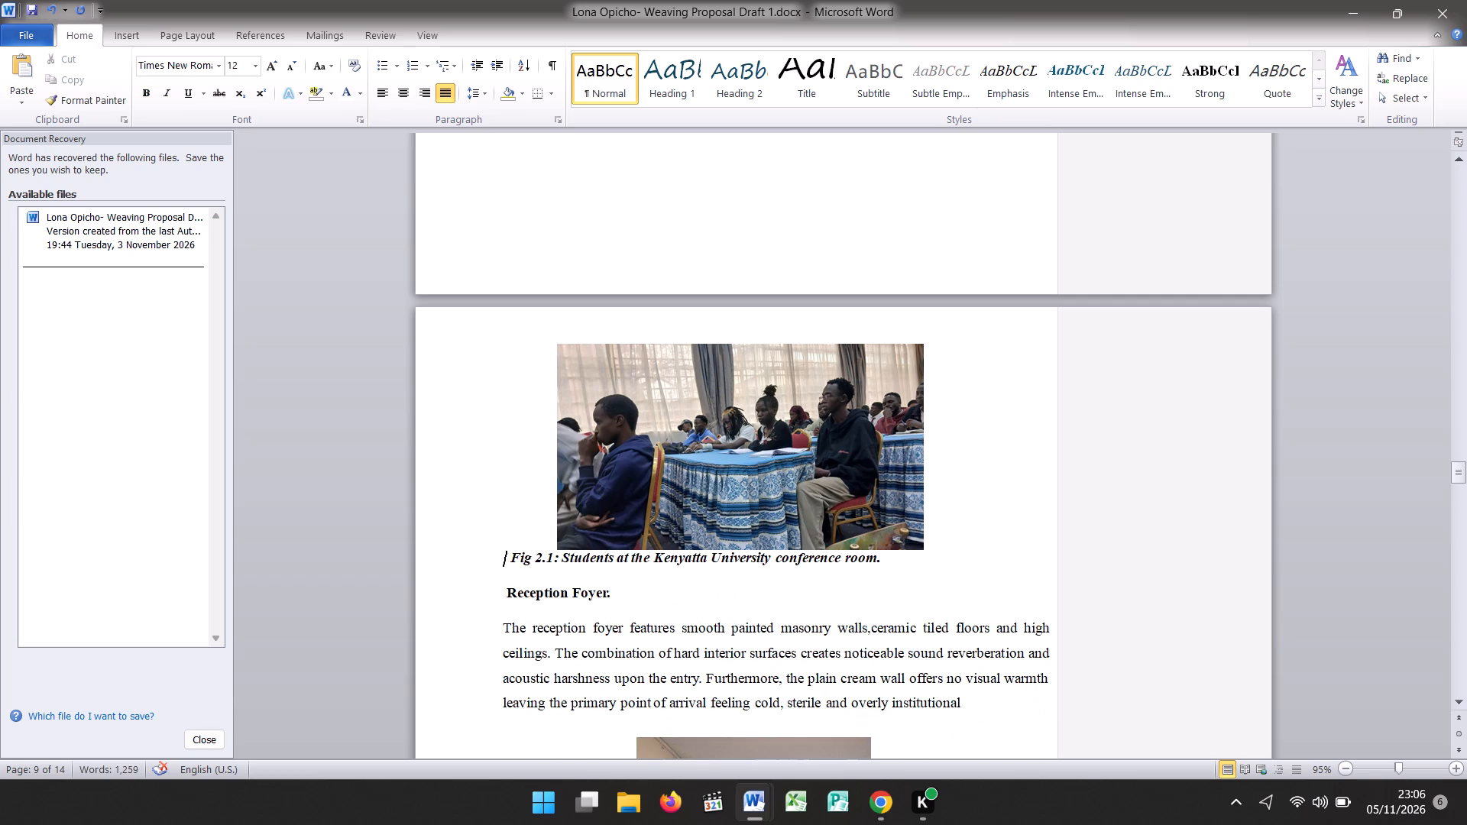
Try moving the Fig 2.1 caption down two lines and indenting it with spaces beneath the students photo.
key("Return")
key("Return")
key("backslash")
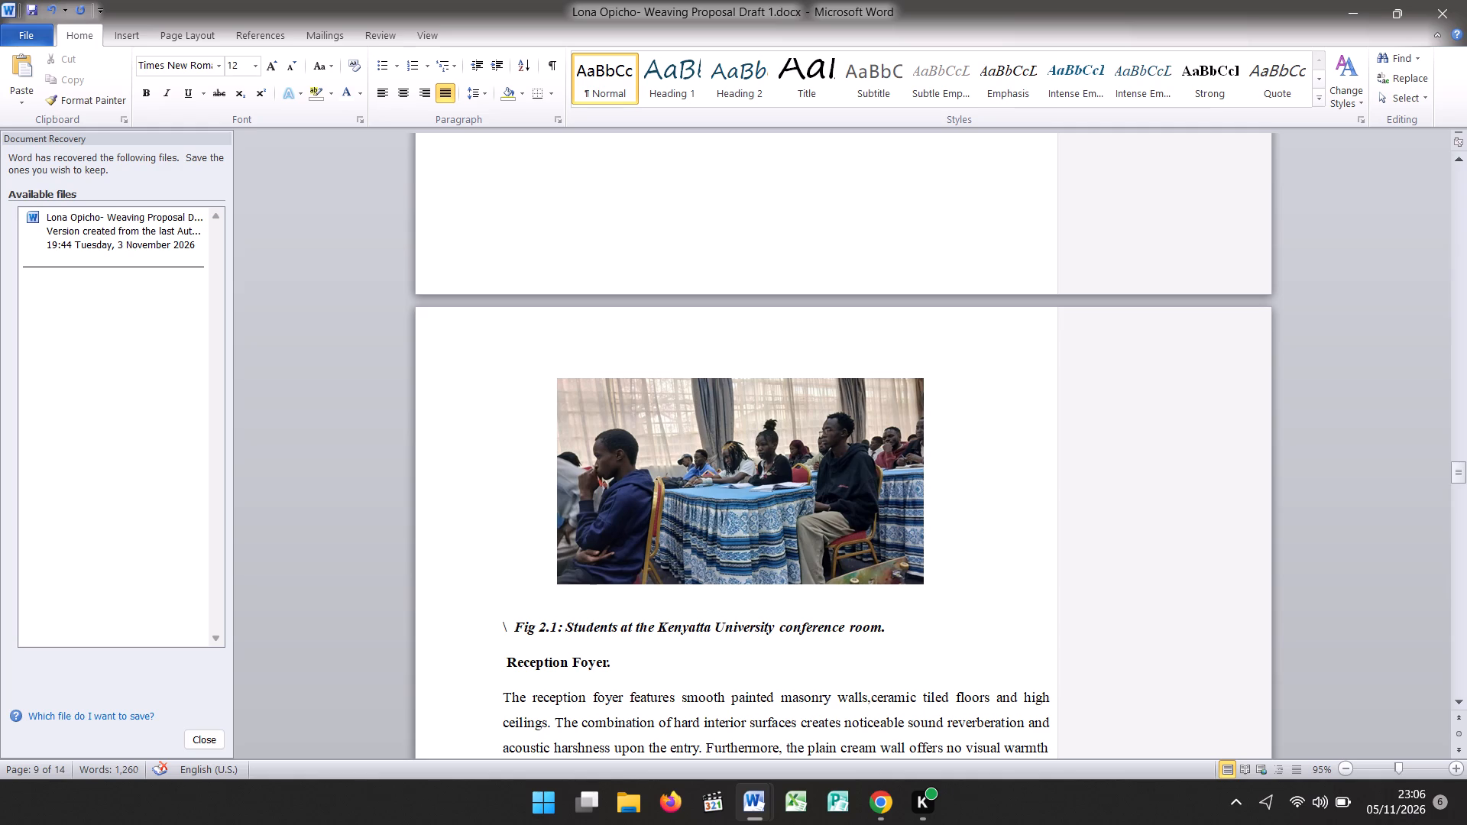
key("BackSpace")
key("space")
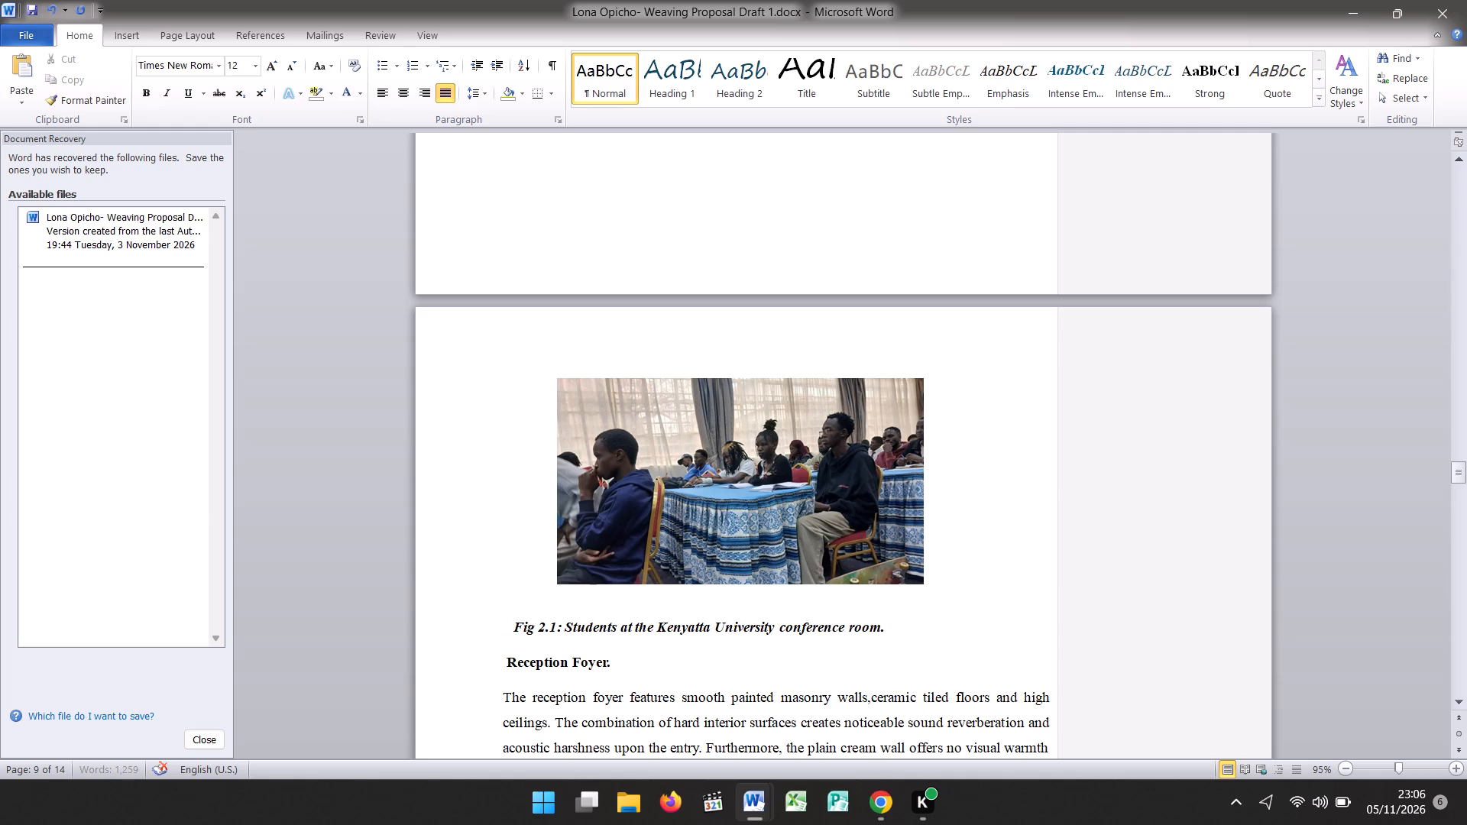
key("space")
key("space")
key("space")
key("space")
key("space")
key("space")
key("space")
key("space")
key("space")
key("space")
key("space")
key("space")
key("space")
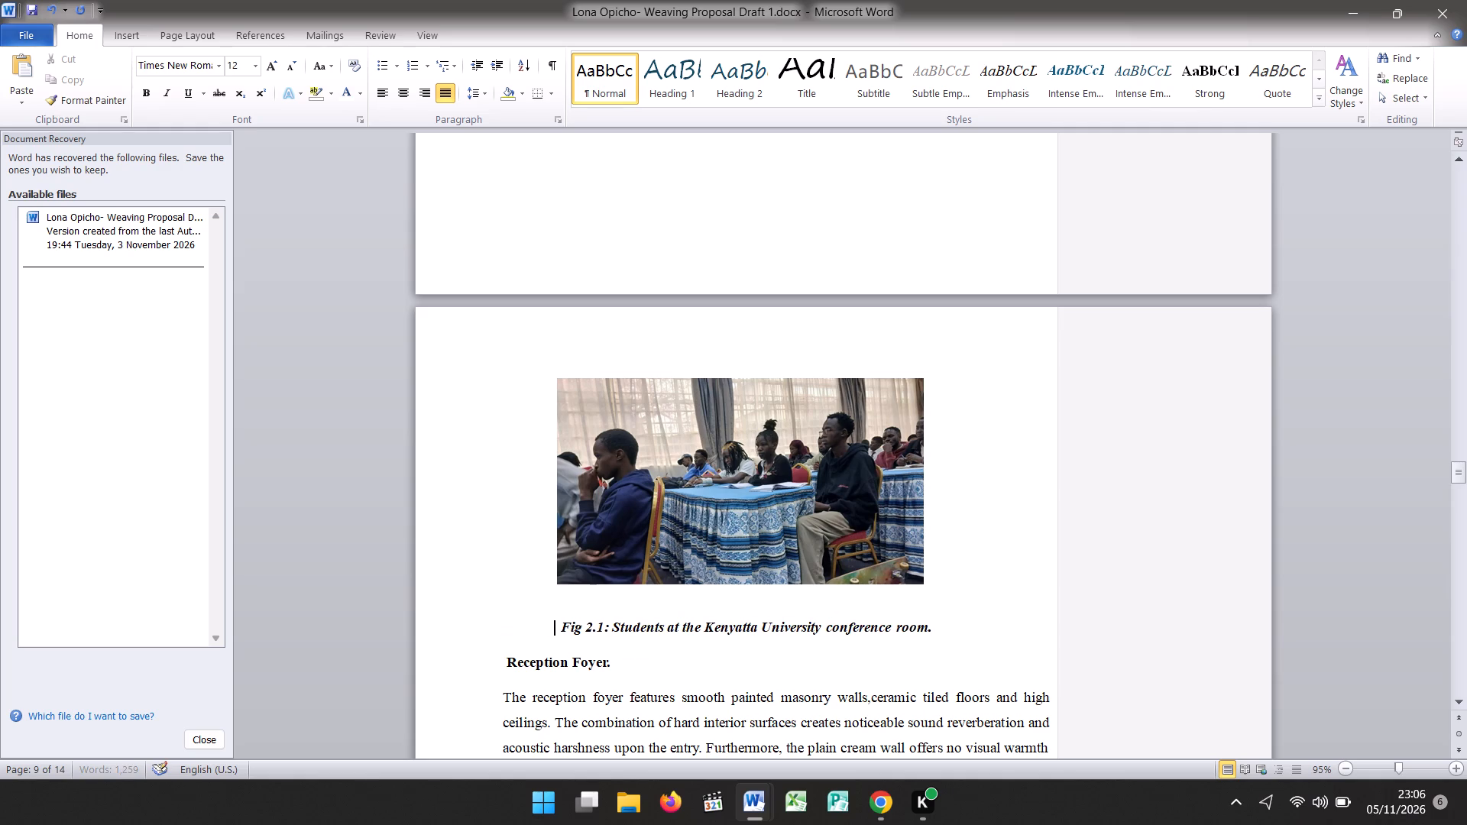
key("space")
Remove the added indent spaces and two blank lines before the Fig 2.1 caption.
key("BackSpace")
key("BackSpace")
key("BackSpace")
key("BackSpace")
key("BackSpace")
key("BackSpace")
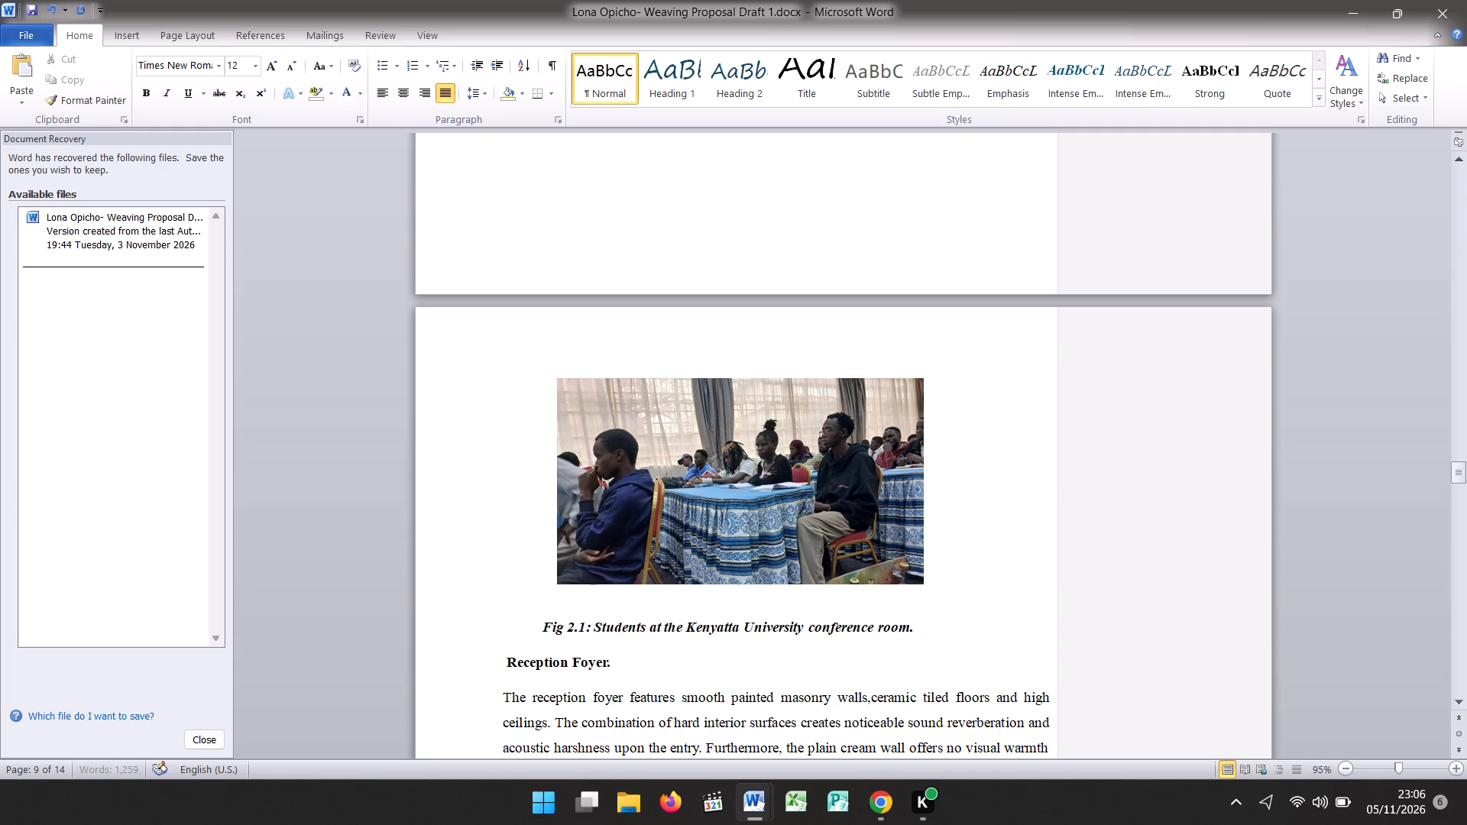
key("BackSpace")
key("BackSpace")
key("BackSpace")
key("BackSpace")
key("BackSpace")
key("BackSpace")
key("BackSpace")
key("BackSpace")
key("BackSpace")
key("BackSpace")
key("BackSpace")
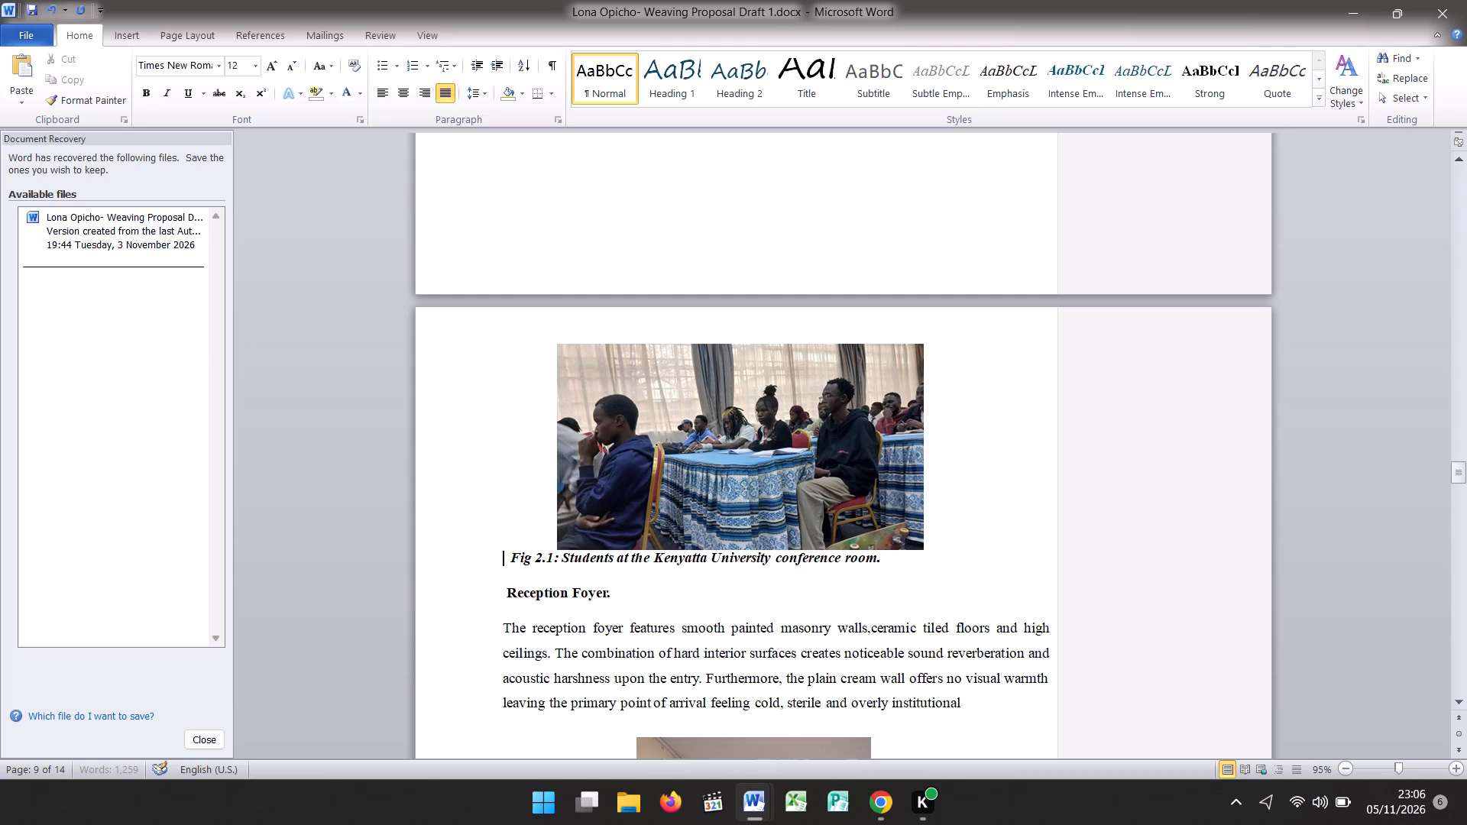
Indent the Fig 2.1 caption with leading spaces so it sits centred beneath the students photo.
key("space")
key("space")
key("space")
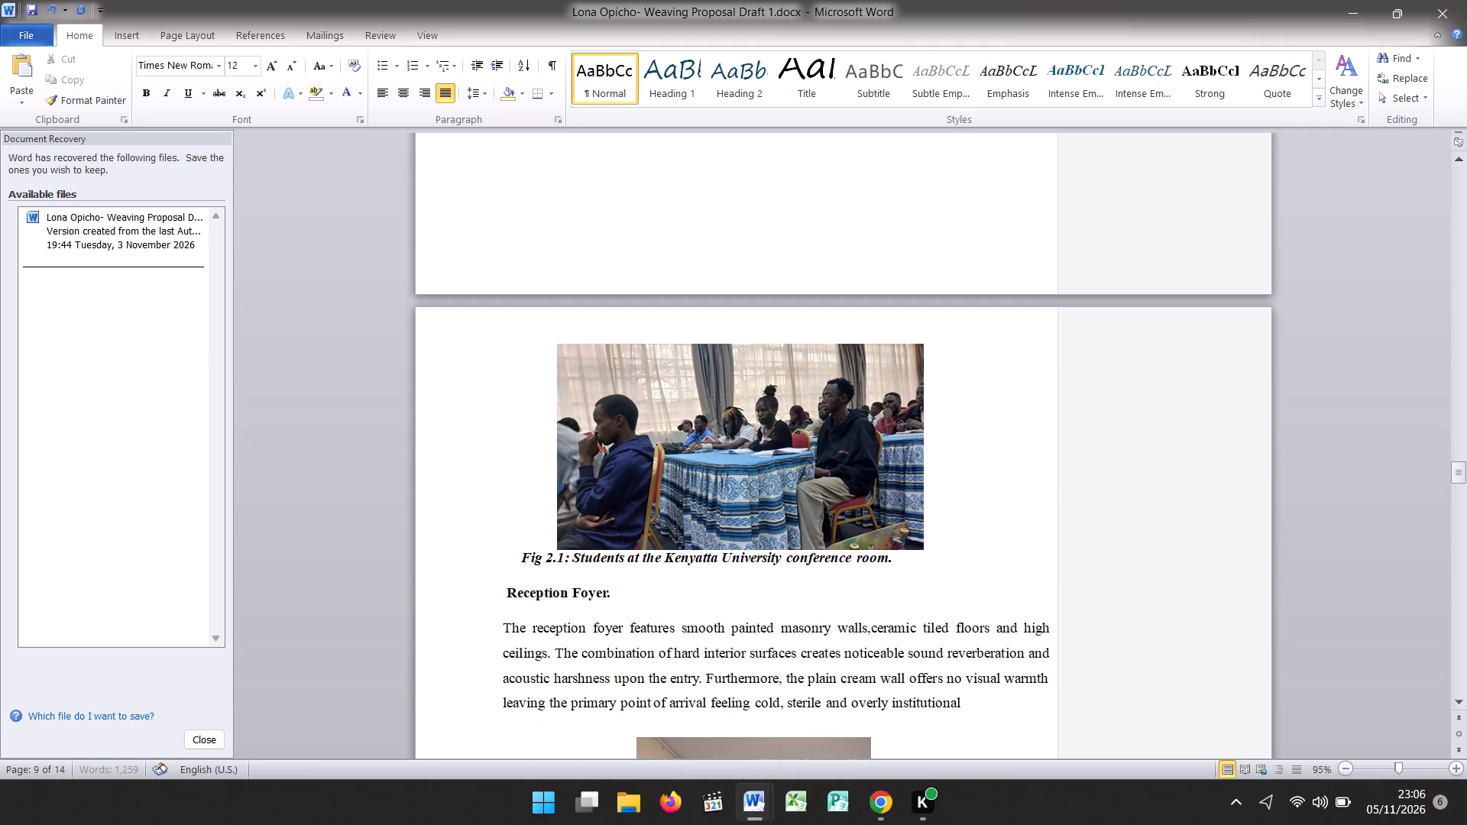
key("space")
key("space")
key("space")
key("space")
key("space")
key("space")
key("space")
key("space")
key("space")
key("space")
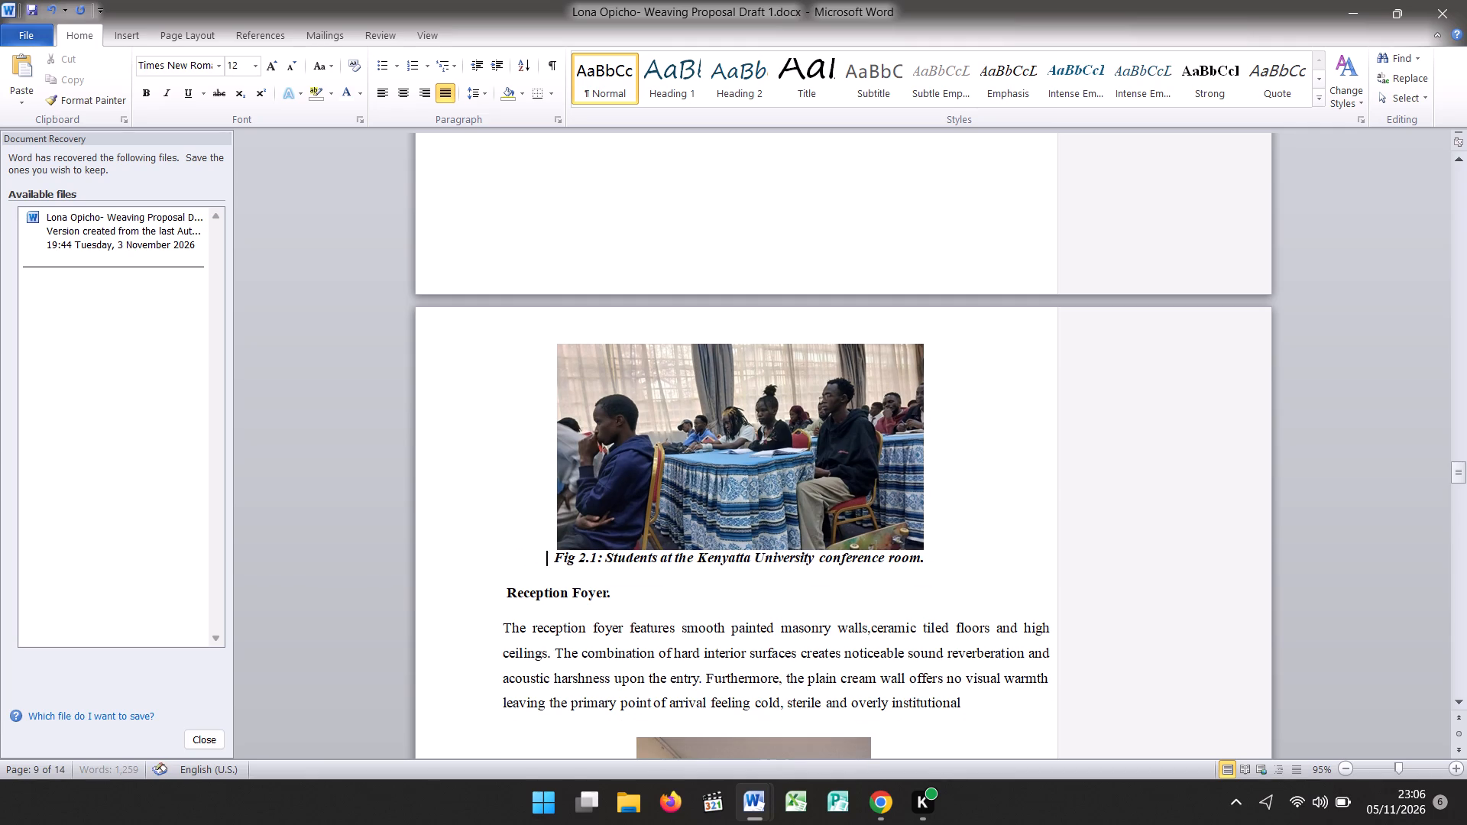
key("space")
key("space")
key("space")
key("space")
key("space")
key("space")
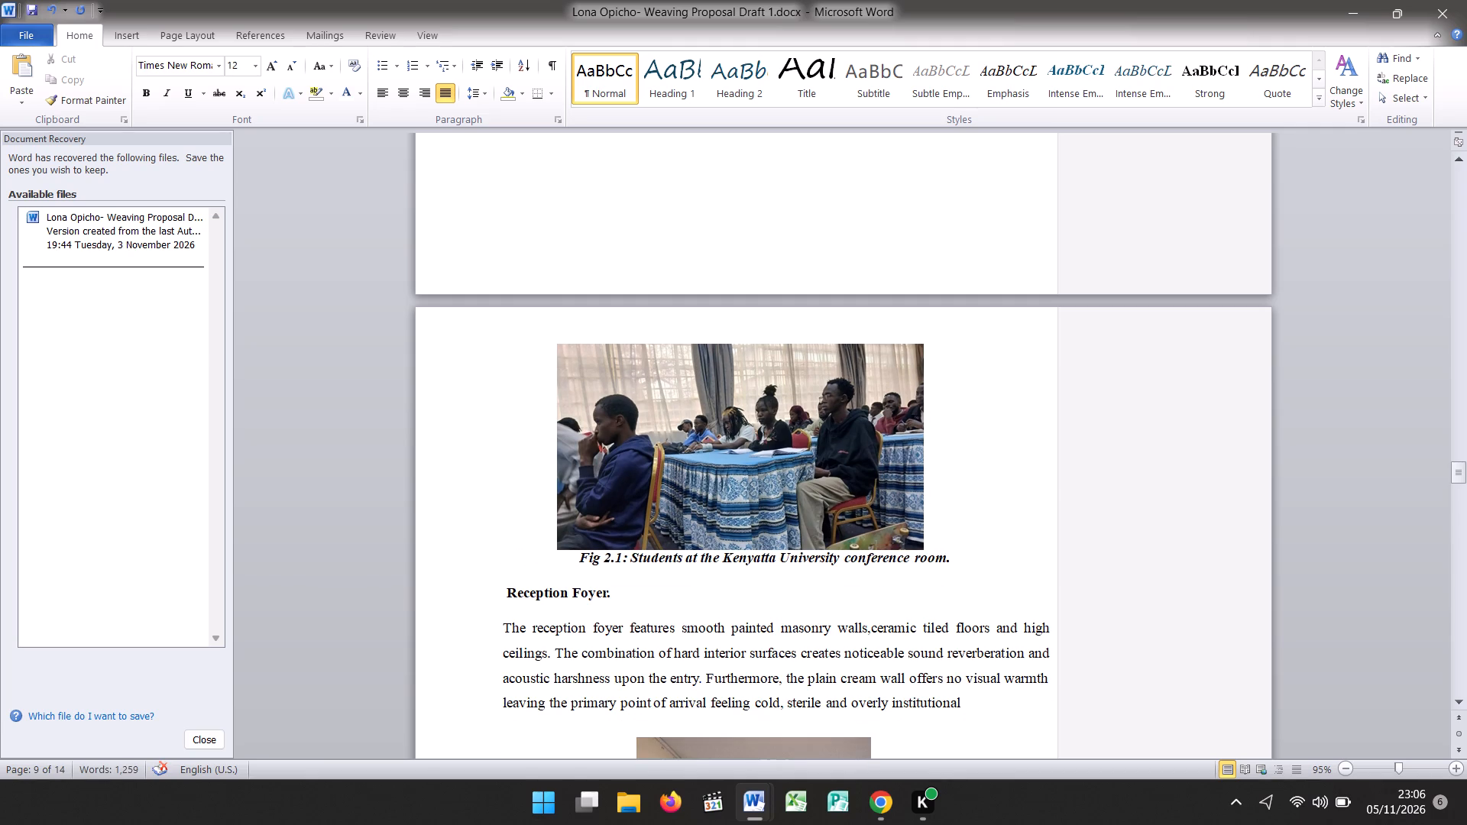
Delete the duplicate students photos covering the reception photo in the Reception Foyer section.
key("Down")
key("Down")
key("Down")
key("Down")
key("Down")
key("Down")
key("Down")
key("Up")
key("Up")
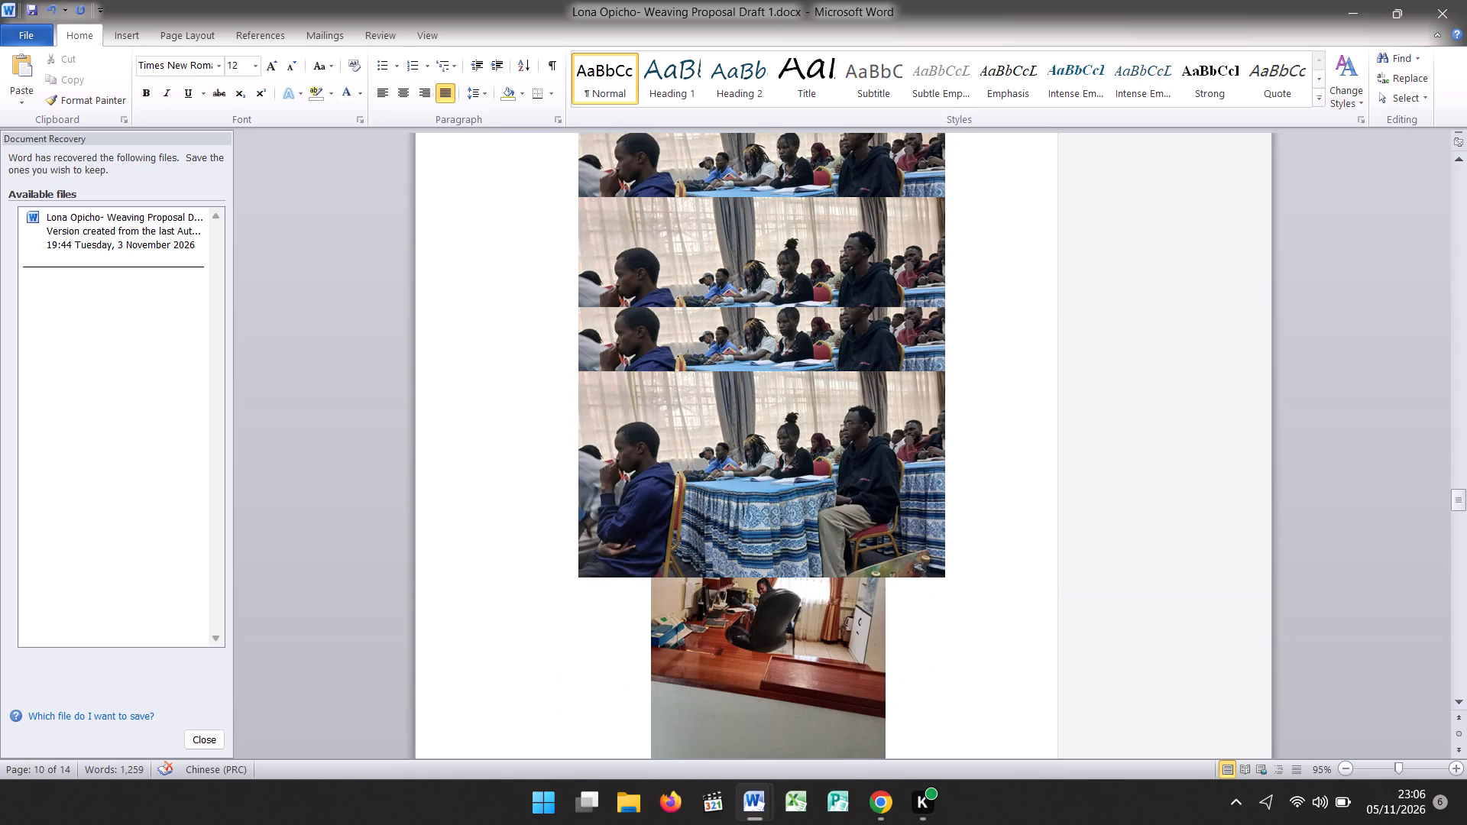
key("Up")
left_click(600, 518)
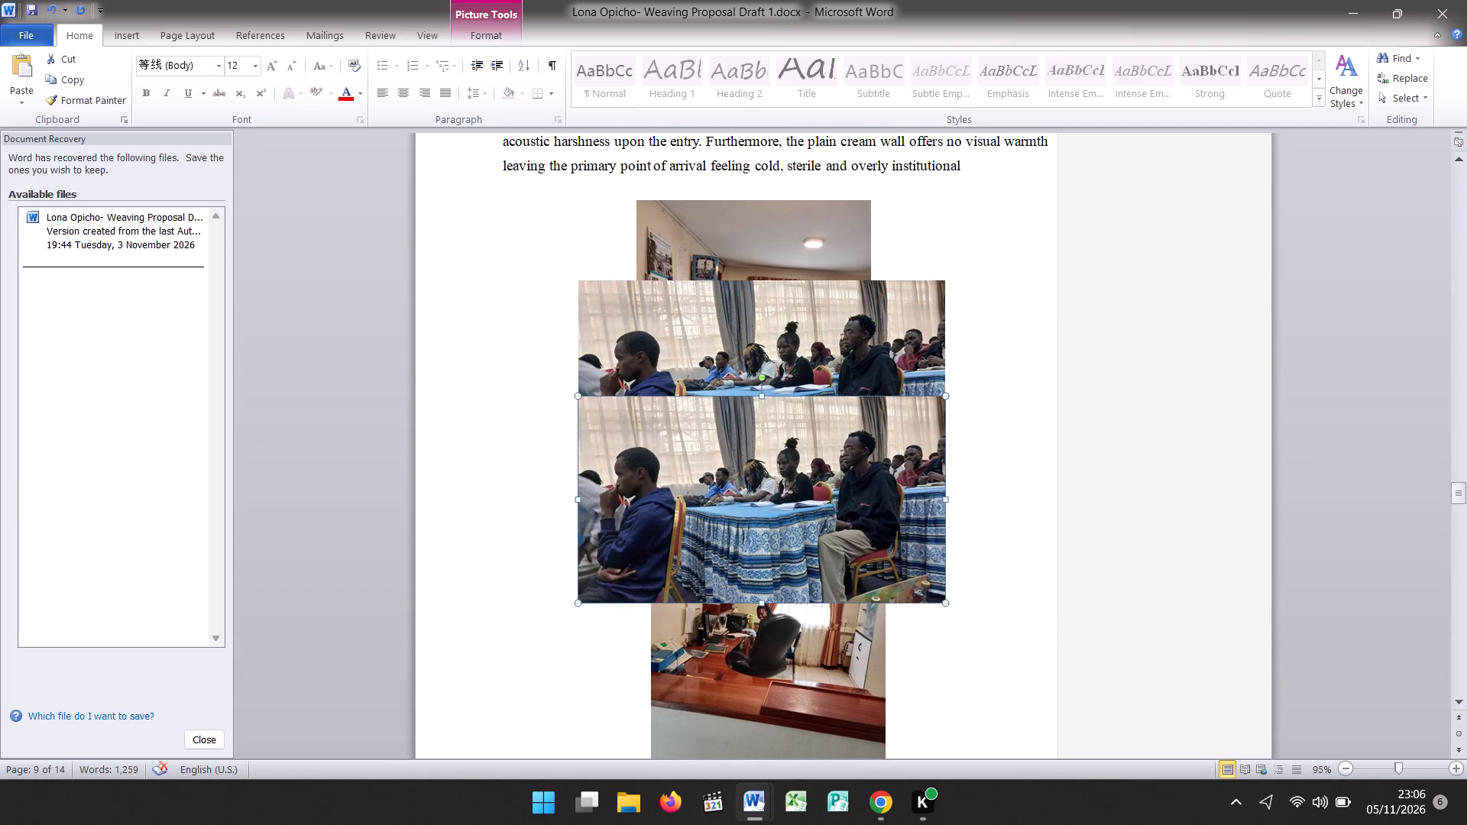
double_click(600, 518)
key("BackSpace")
left_click(639, 506)
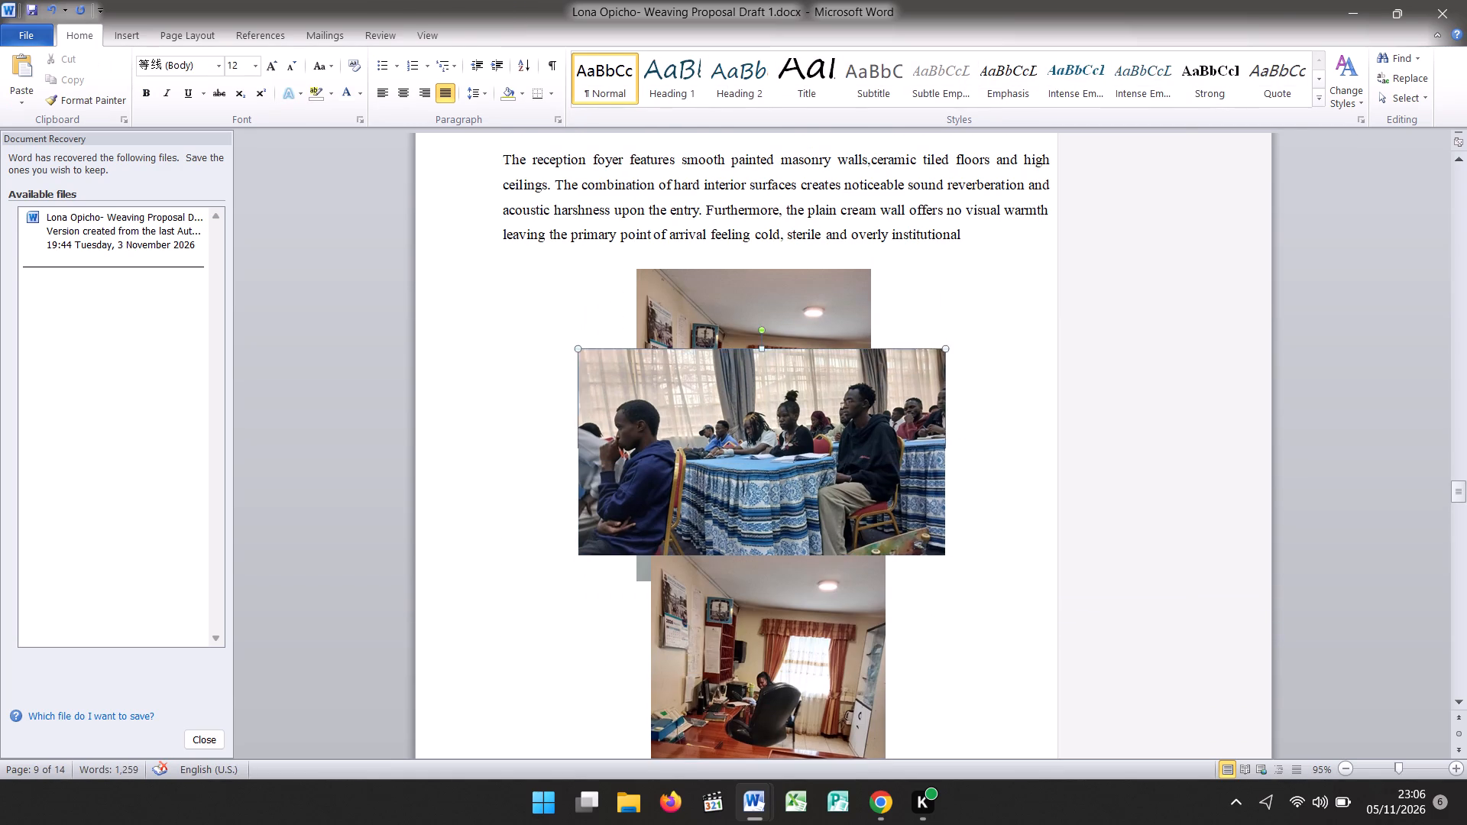
key("BackSpace")
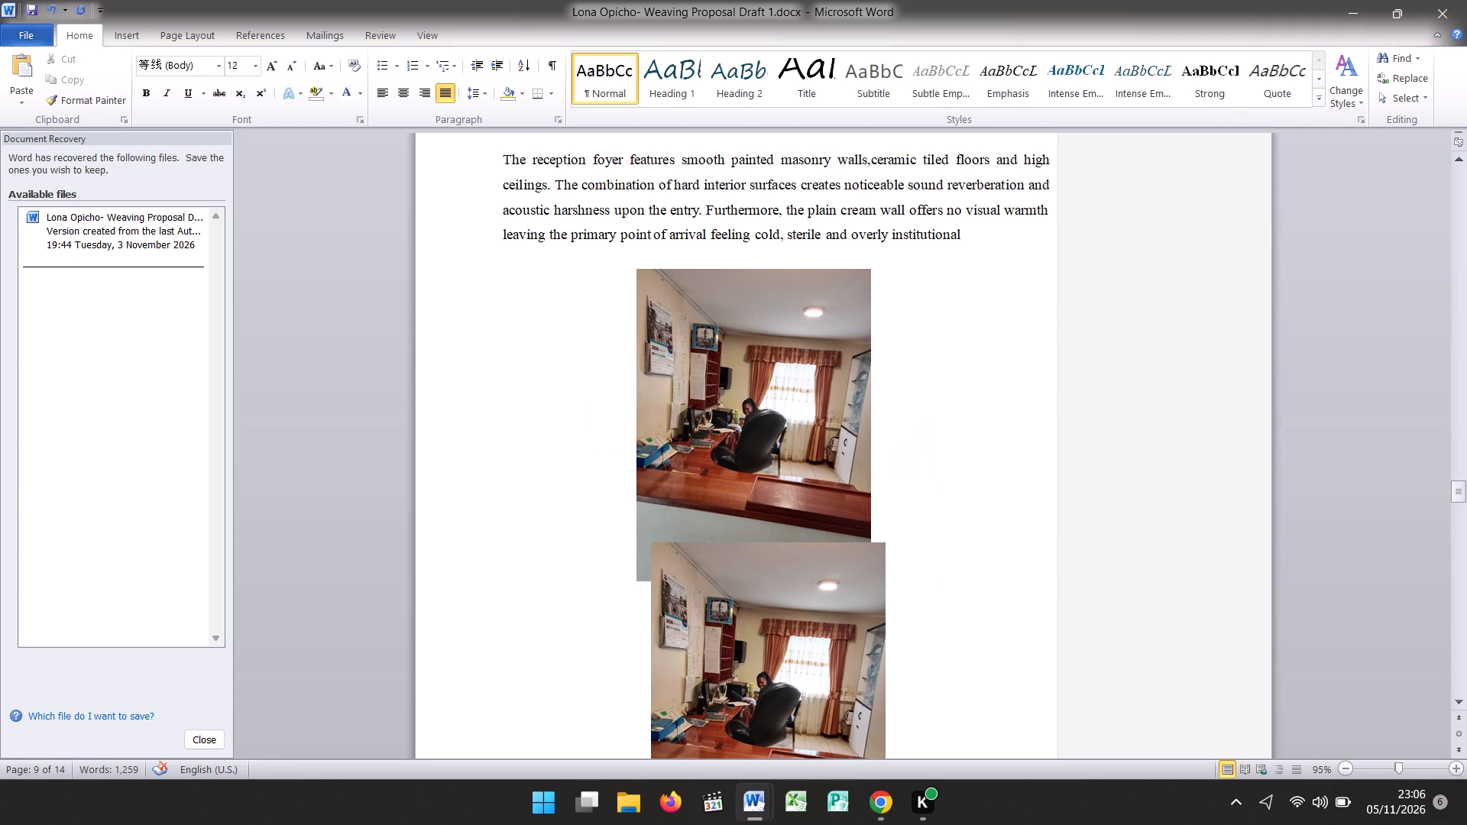
Delete the duplicate reception photo that covers the Fig 2.2 caption.
left_click(733, 595)
key("BackSpace")
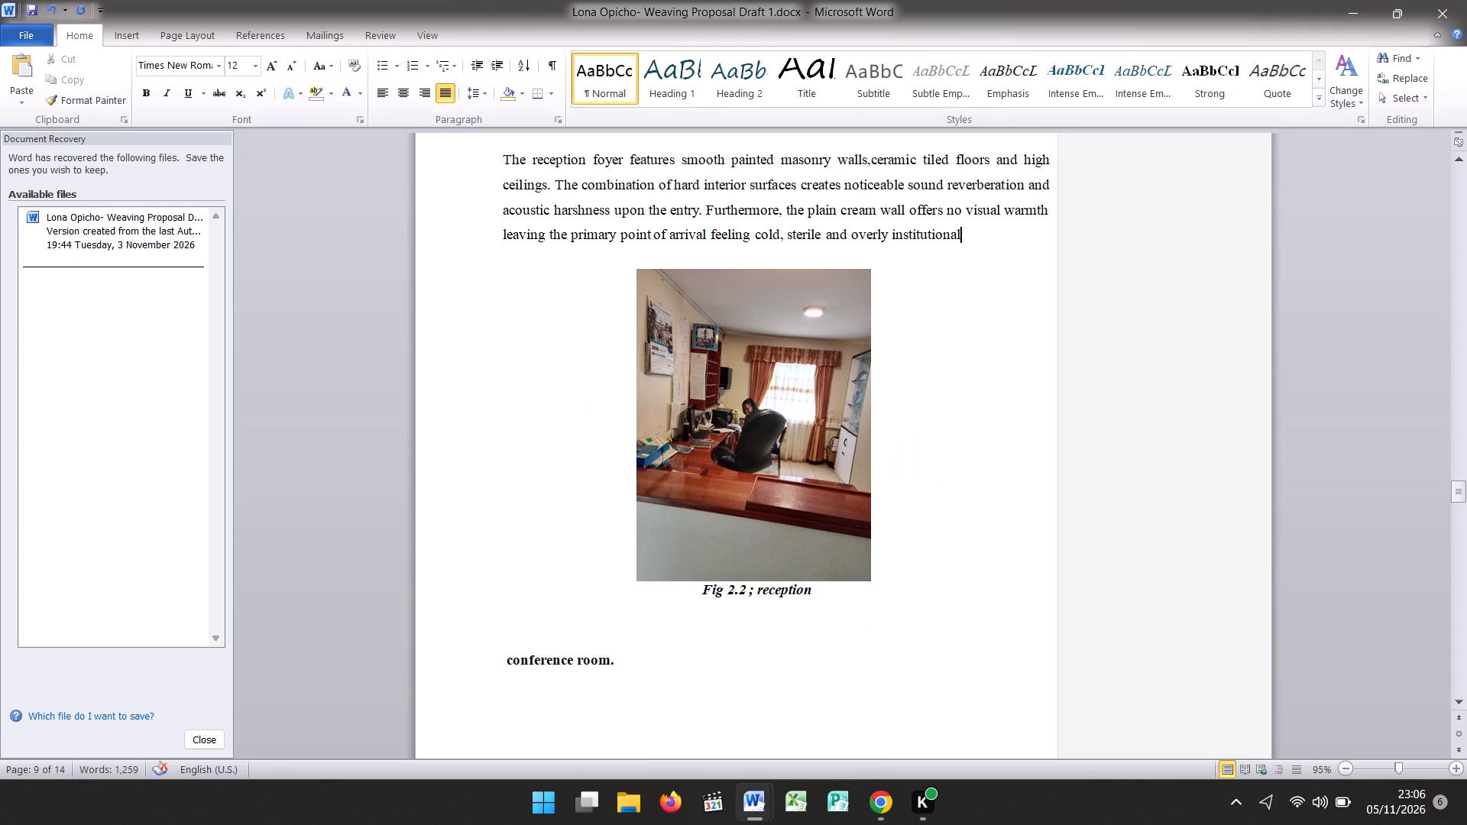
Copy the misplaced corridor photo that sits below the Fig 2.5 guest room caption.
key("Down")
key("Down")
key("Down")
key("Down")
key("Down")
key("Down")
key("Down")
key("Down")
key("Down")
key("Down")
key("Down")
key("Down")
key("Down")
key("Down")
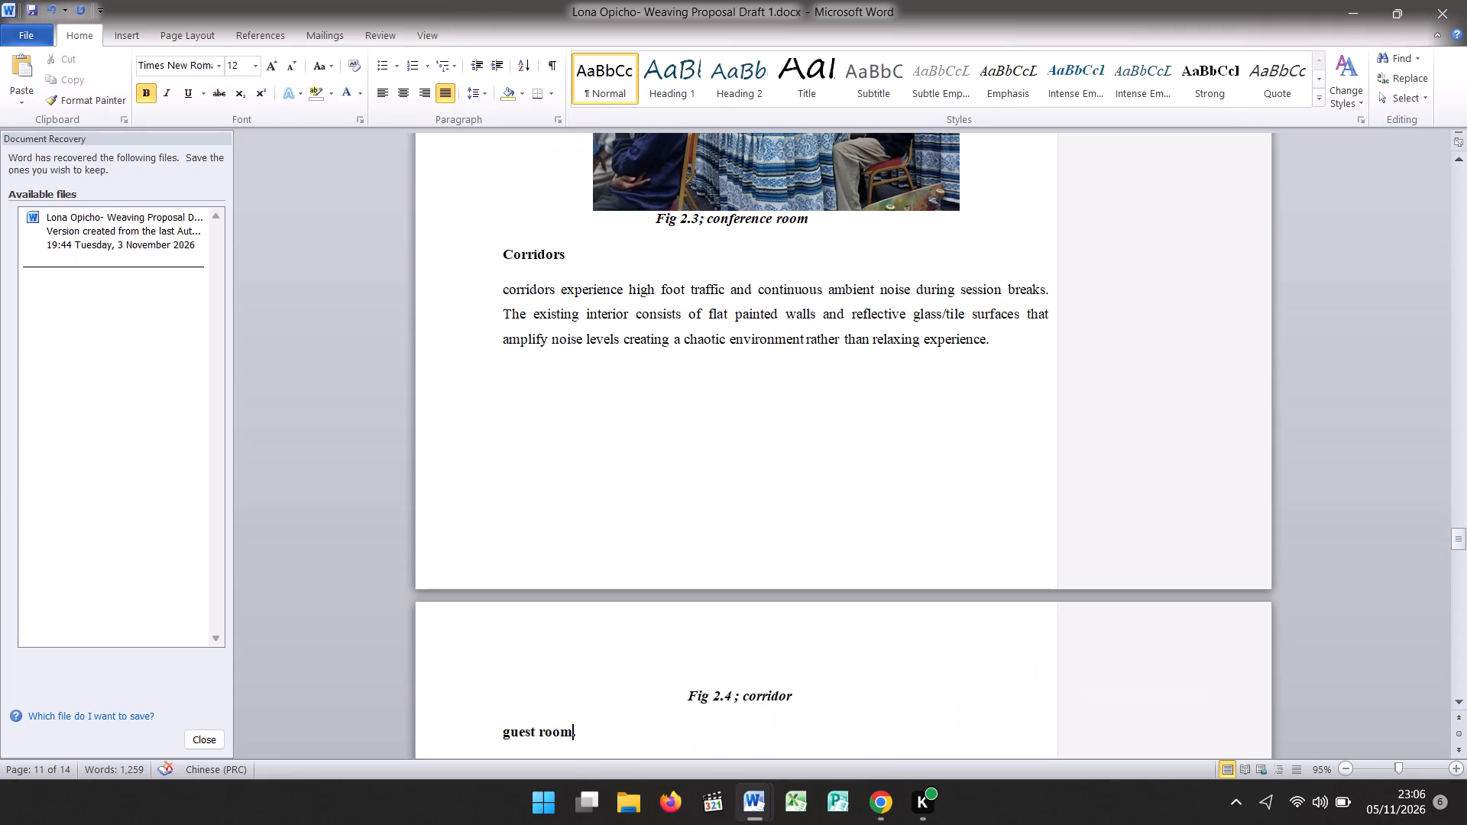
key("Down")
key("Down")
key("Down")
key("Down")
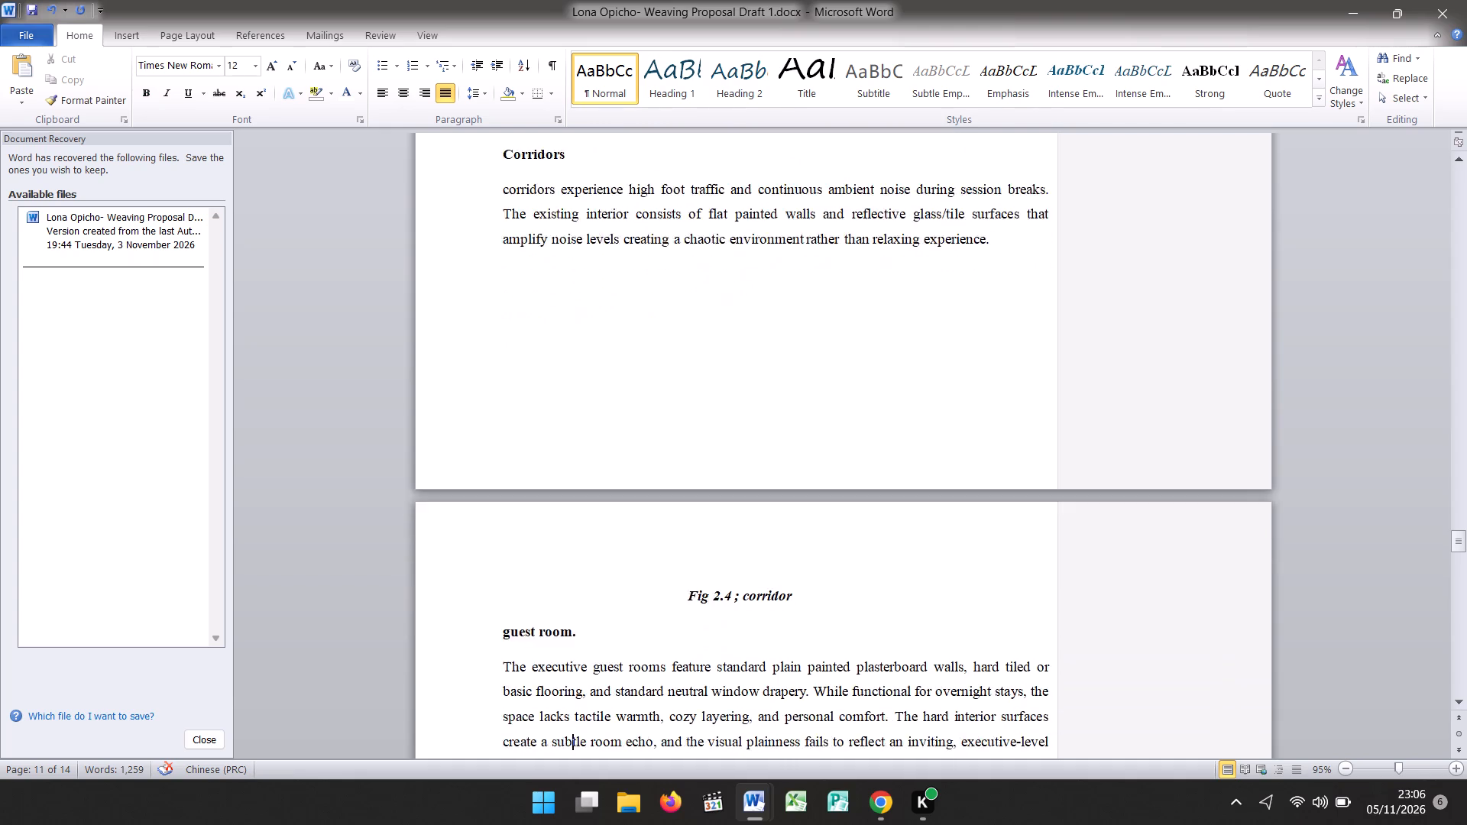
key("Down")
key("Down")
key("Down")
key("Down")
key("Down")
key("Down")
key("Down")
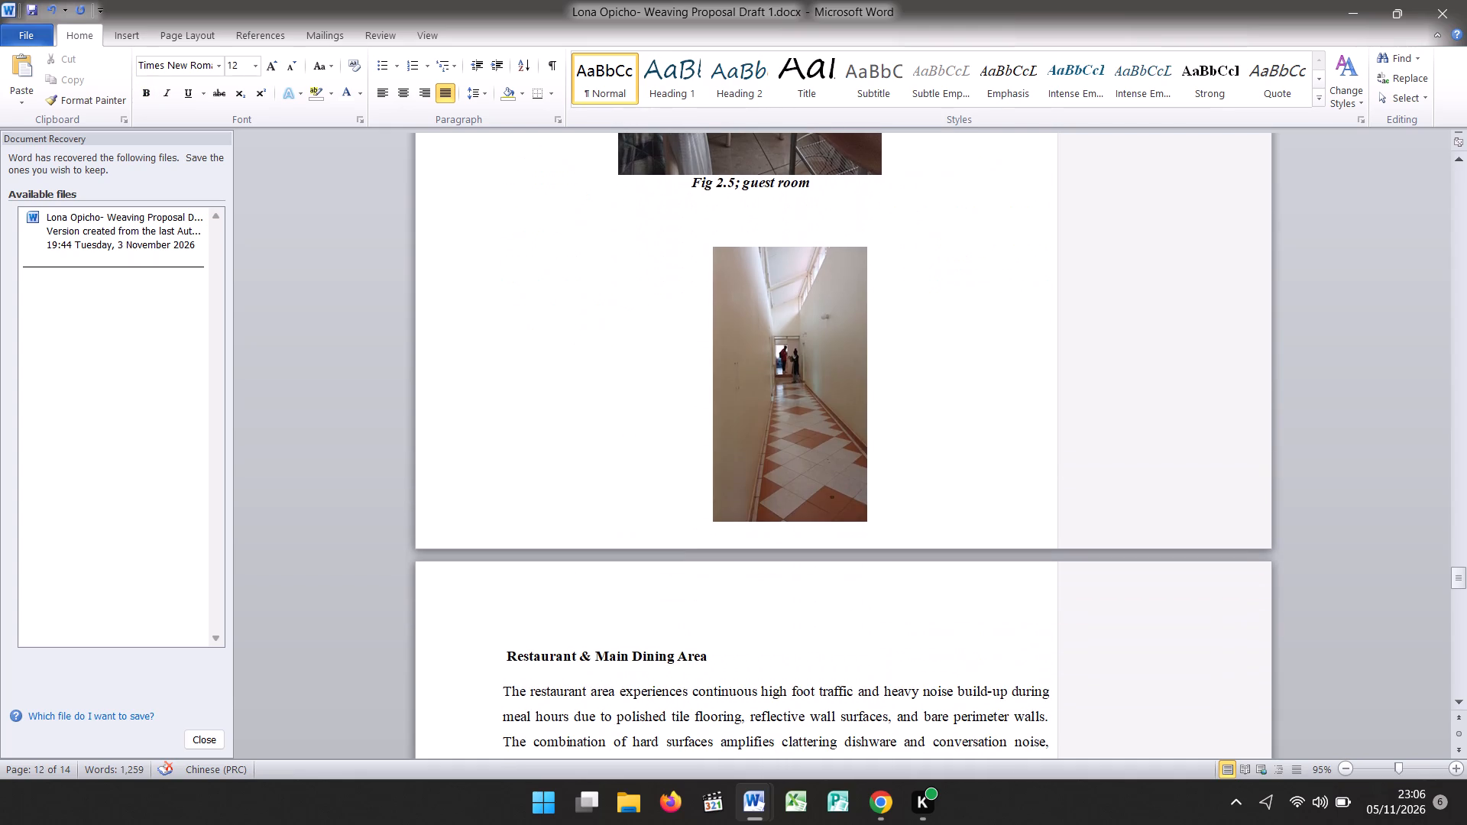
left_click(835, 467)
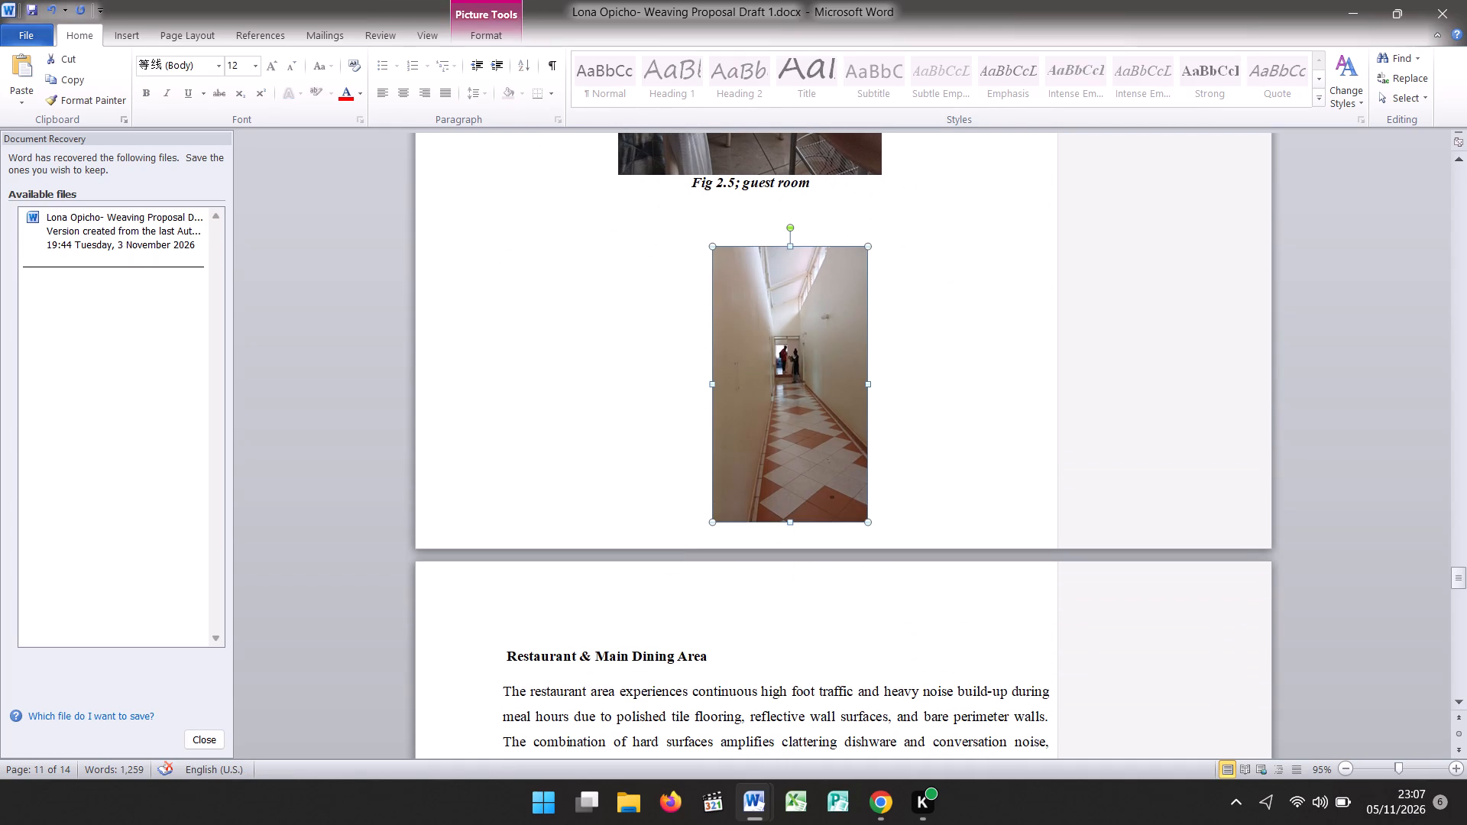
key("ctrl+c")
Insert eleven blank lines before the Fig 2.4 corridor caption to make room for its photo.
left_click(653, 454)
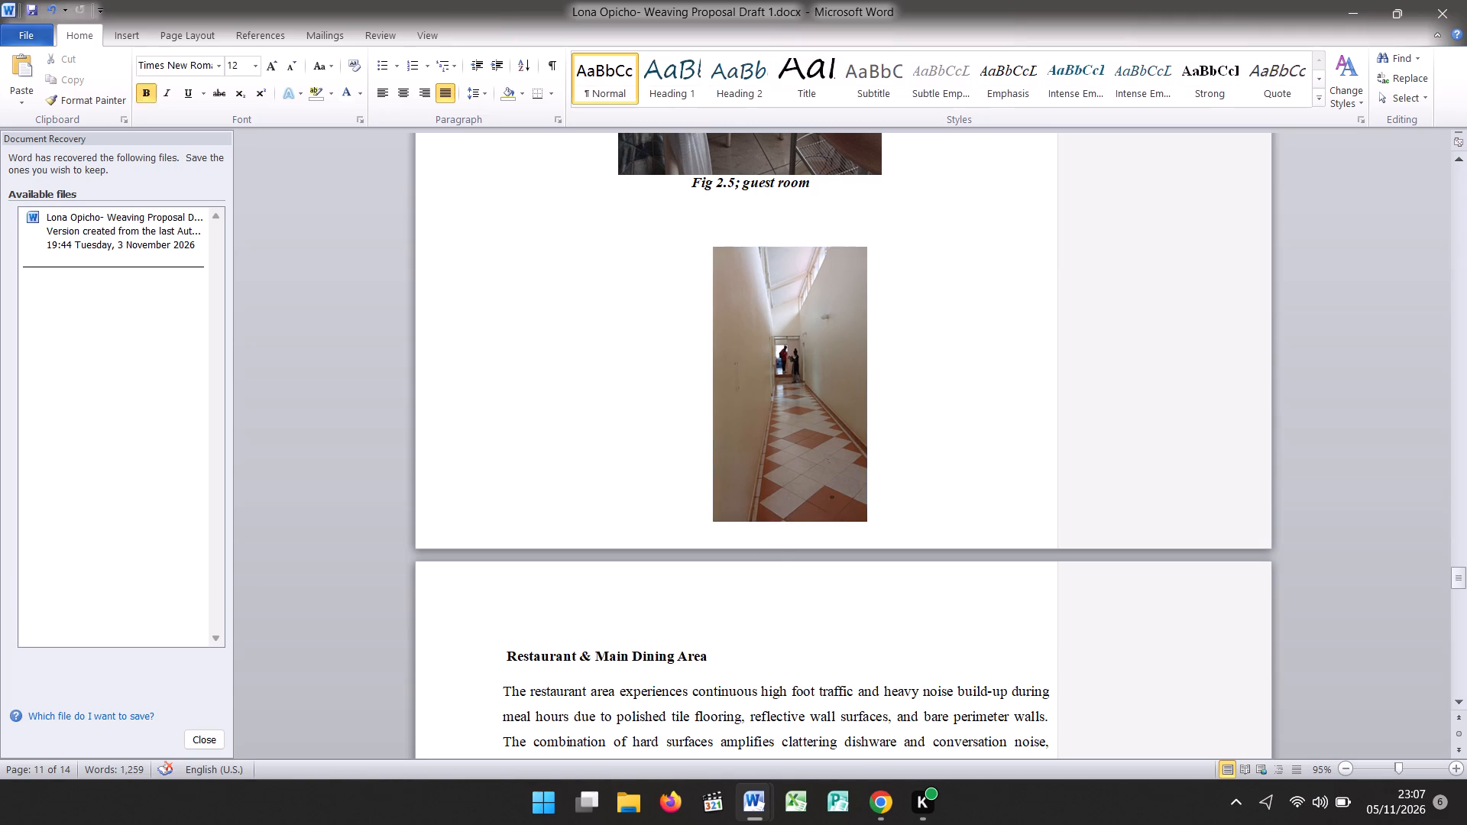
key("Up")
key("Up")
key("Up")
key("Up")
key("Up")
key("Up")
key("Up")
key("Up")
key("Up")
key("Up")
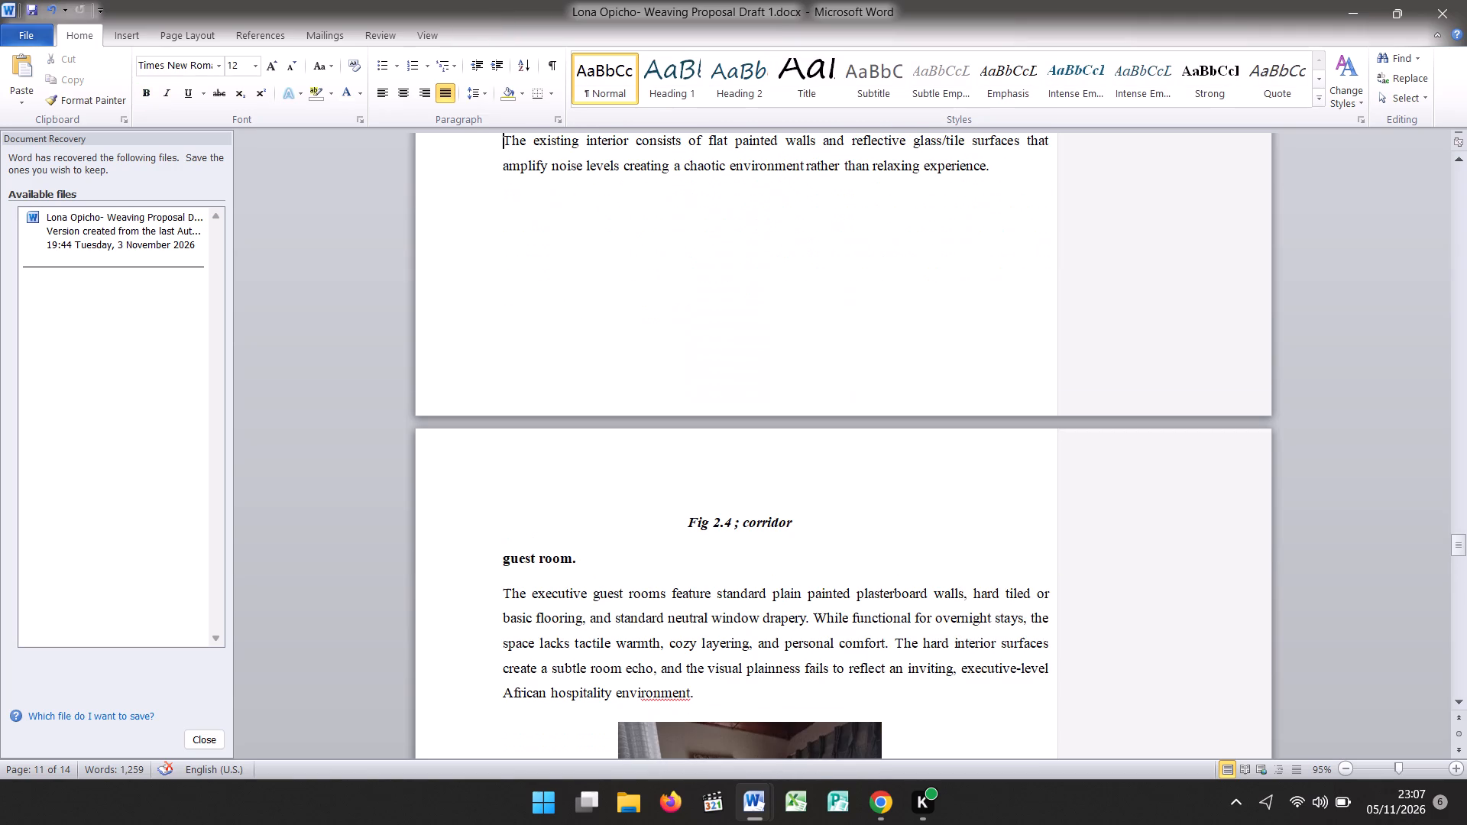
left_click(702, 499)
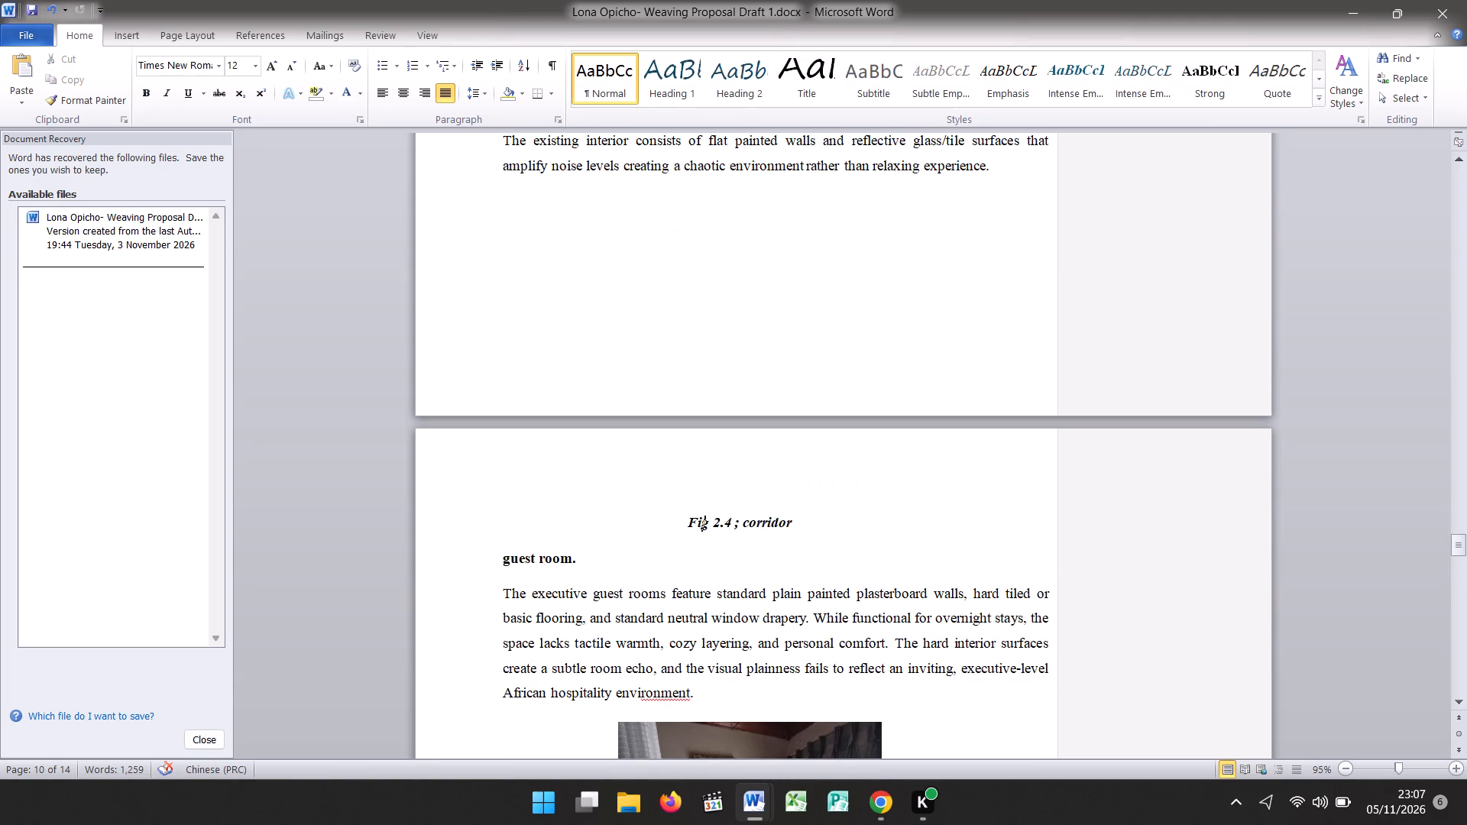
left_click(702, 499)
left_click(682, 515)
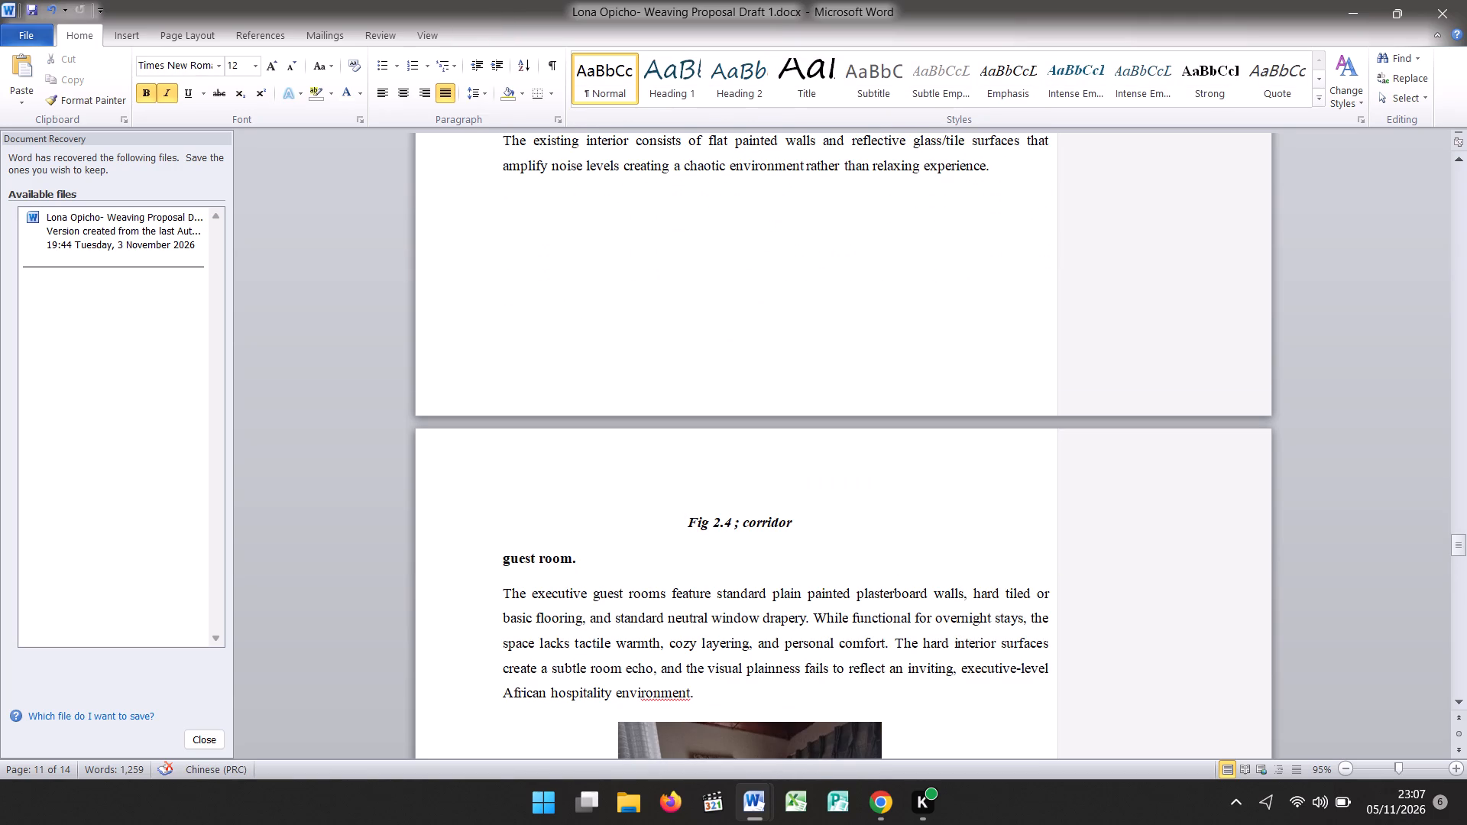
key("Return")
key("Return")
key("Return")
key("Return")
key("Return")
key("Return")
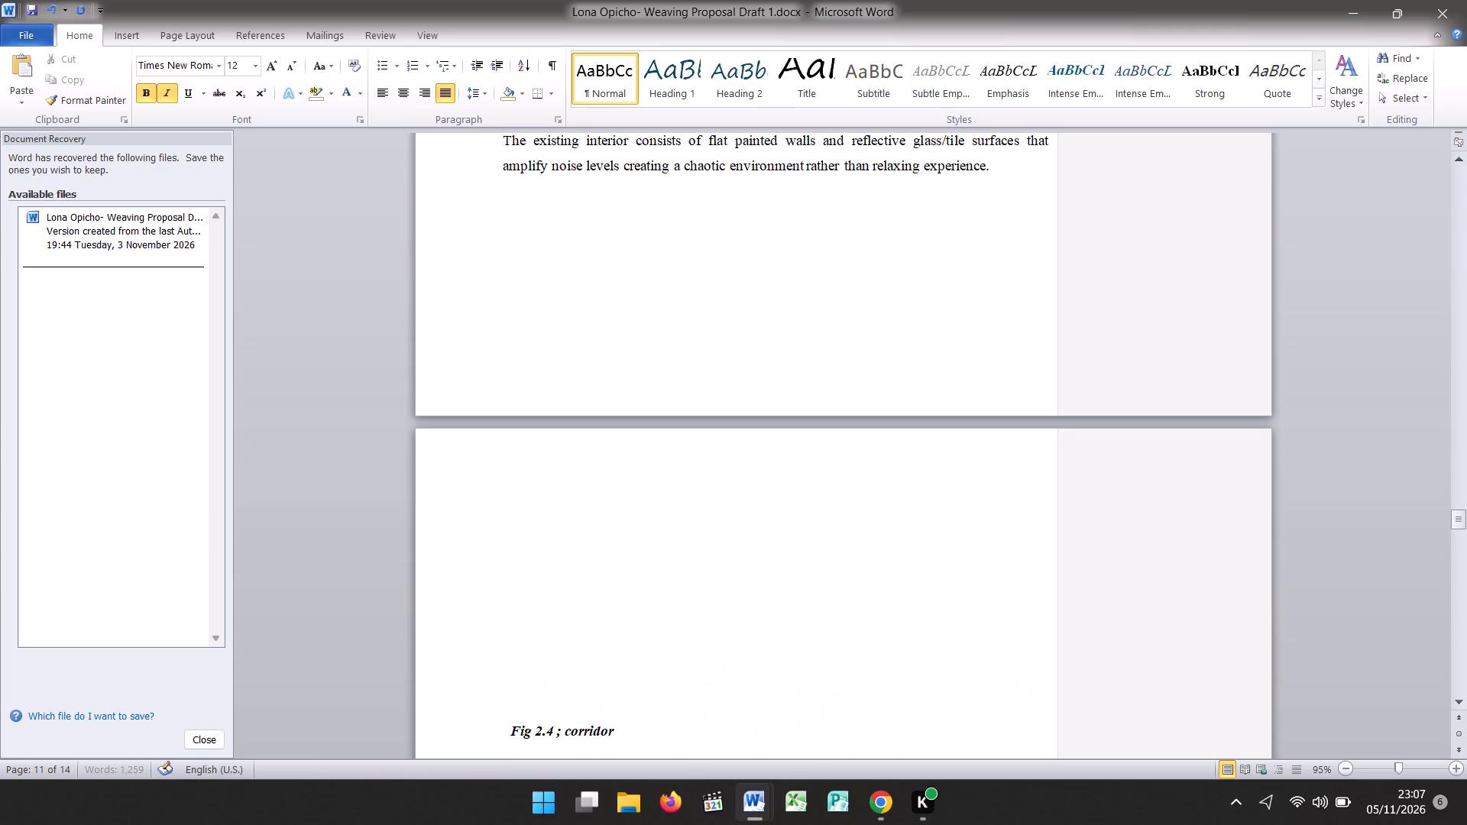
key("Return")
key("Return")
key("Return")
key("Return")
key("Return")
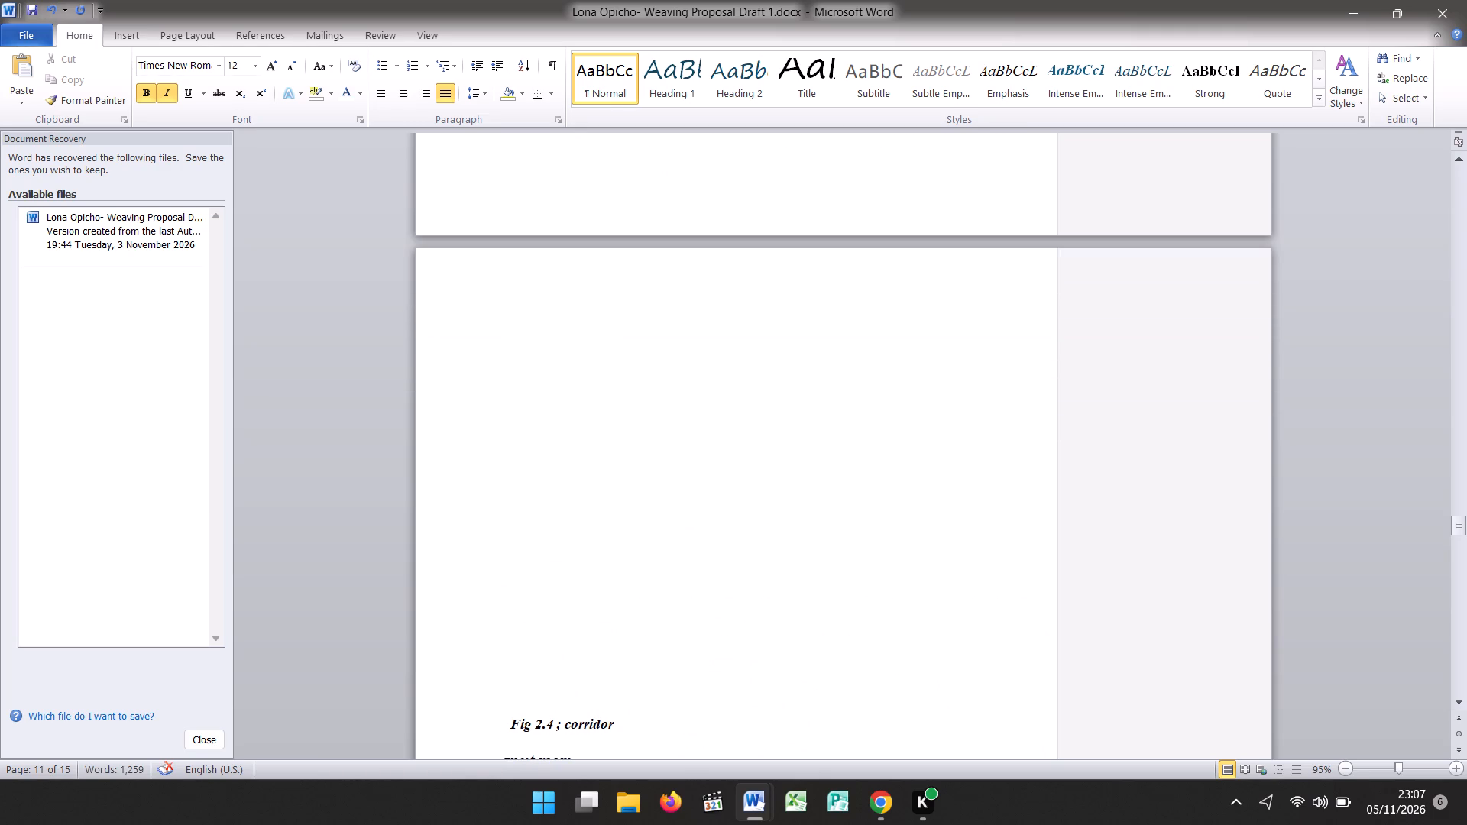
Paste the copied corridor photo into the blank space above the Fig 2.4 caption.
double_click(657, 457)
key("ctrl+v")
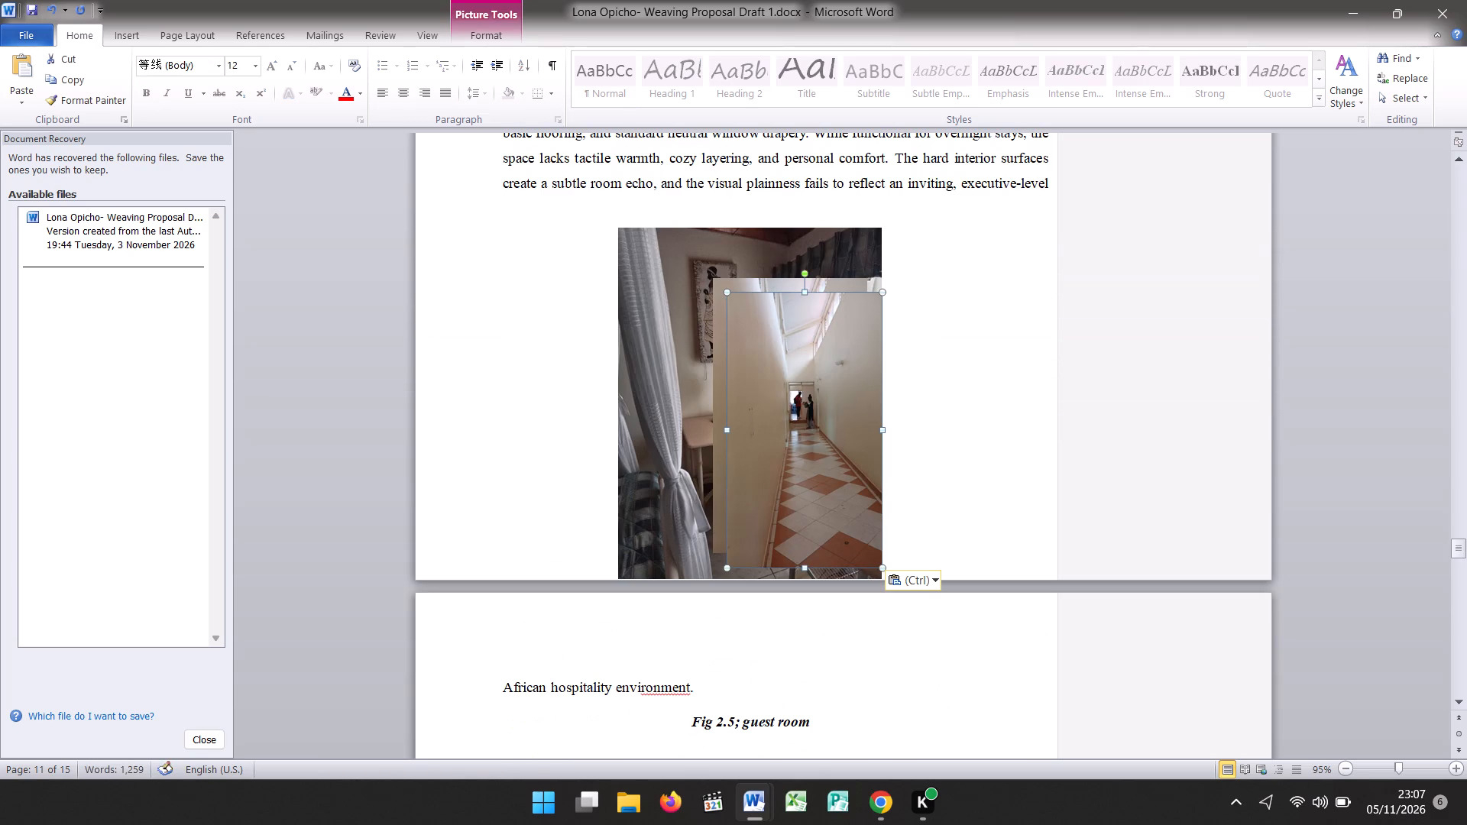
Move the guest room photo down onto the following page, clear of the corridor photos.
left_click(657, 457)
left_click_drag(654, 455, 668, 590)
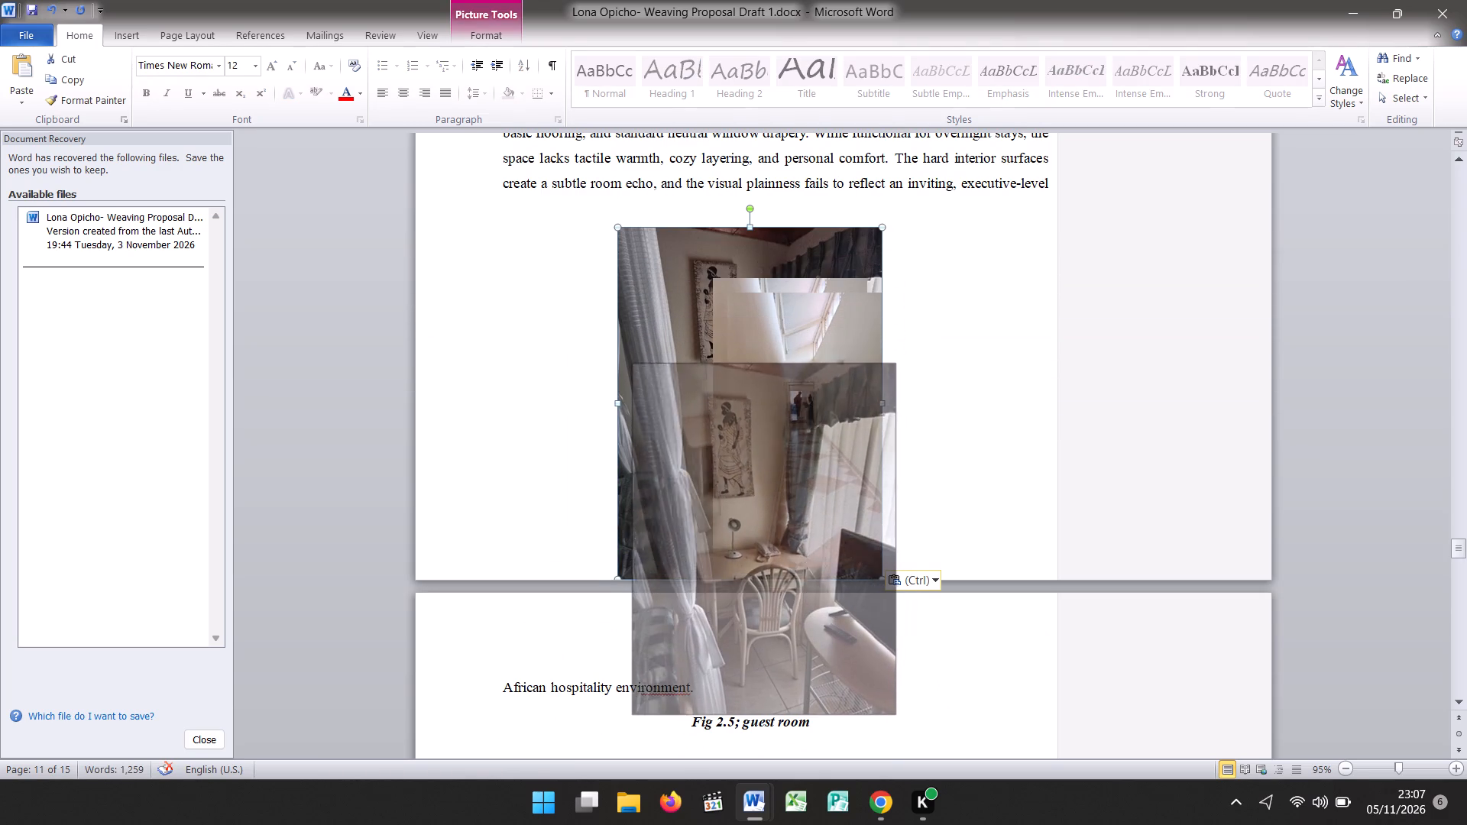
left_click_drag(668, 590, 663, 733)
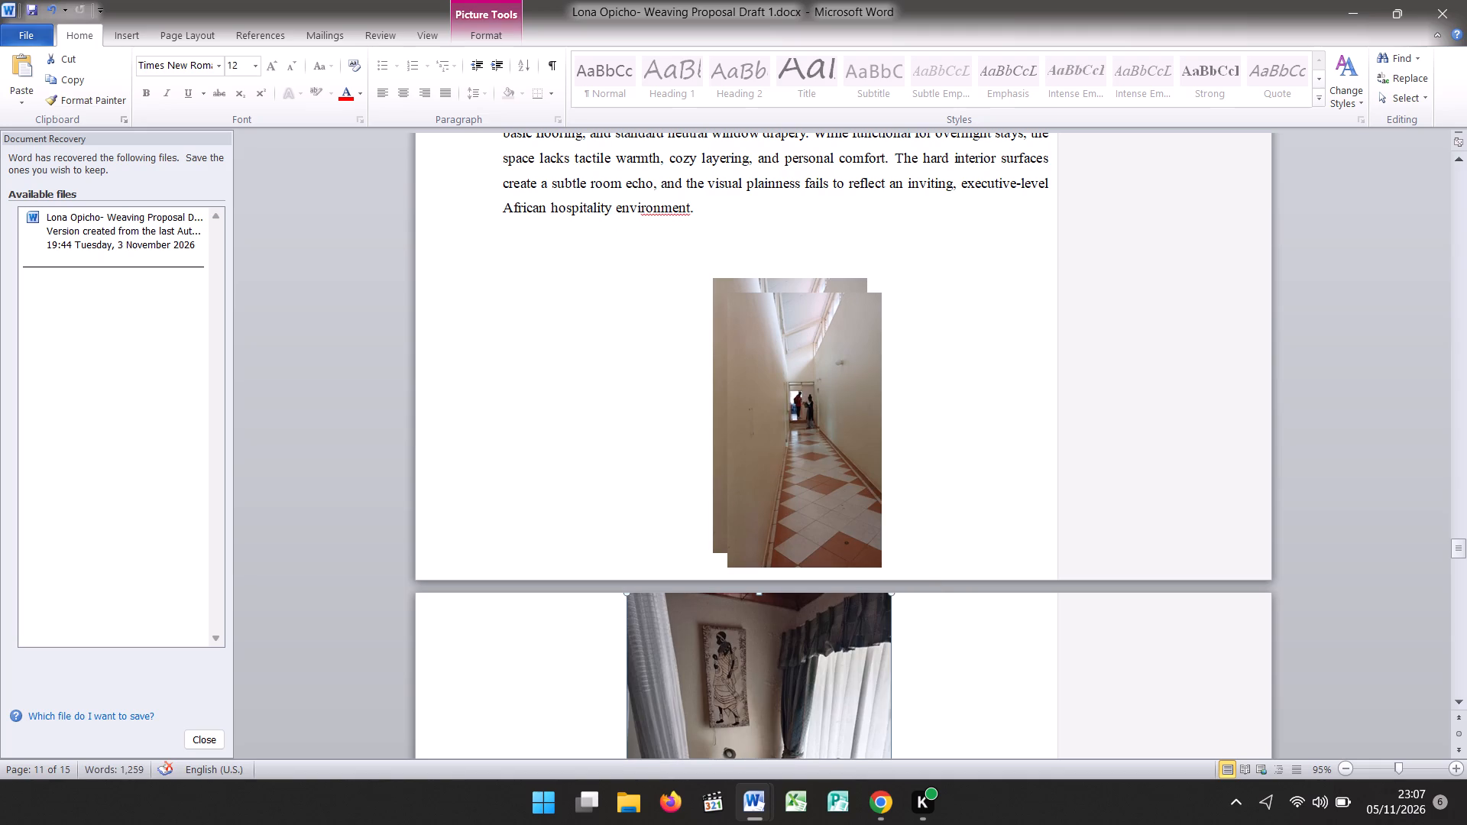
Move the pasted corridor photo up into the blank space above the Fig 2.4 caption.
key("Up")
key("Up")
key("Up")
key("Up")
key("Up")
key("Up")
key("Up")
key("Up")
key("Up")
key("Up")
key("Up")
key("Up")
key("Up")
key("Up")
key("Up")
key("Up")
key("Up")
left_click_drag(708, 433, 708, 422)
key("Up")
key("Up")
key("Up")
key("Up")
key("Up")
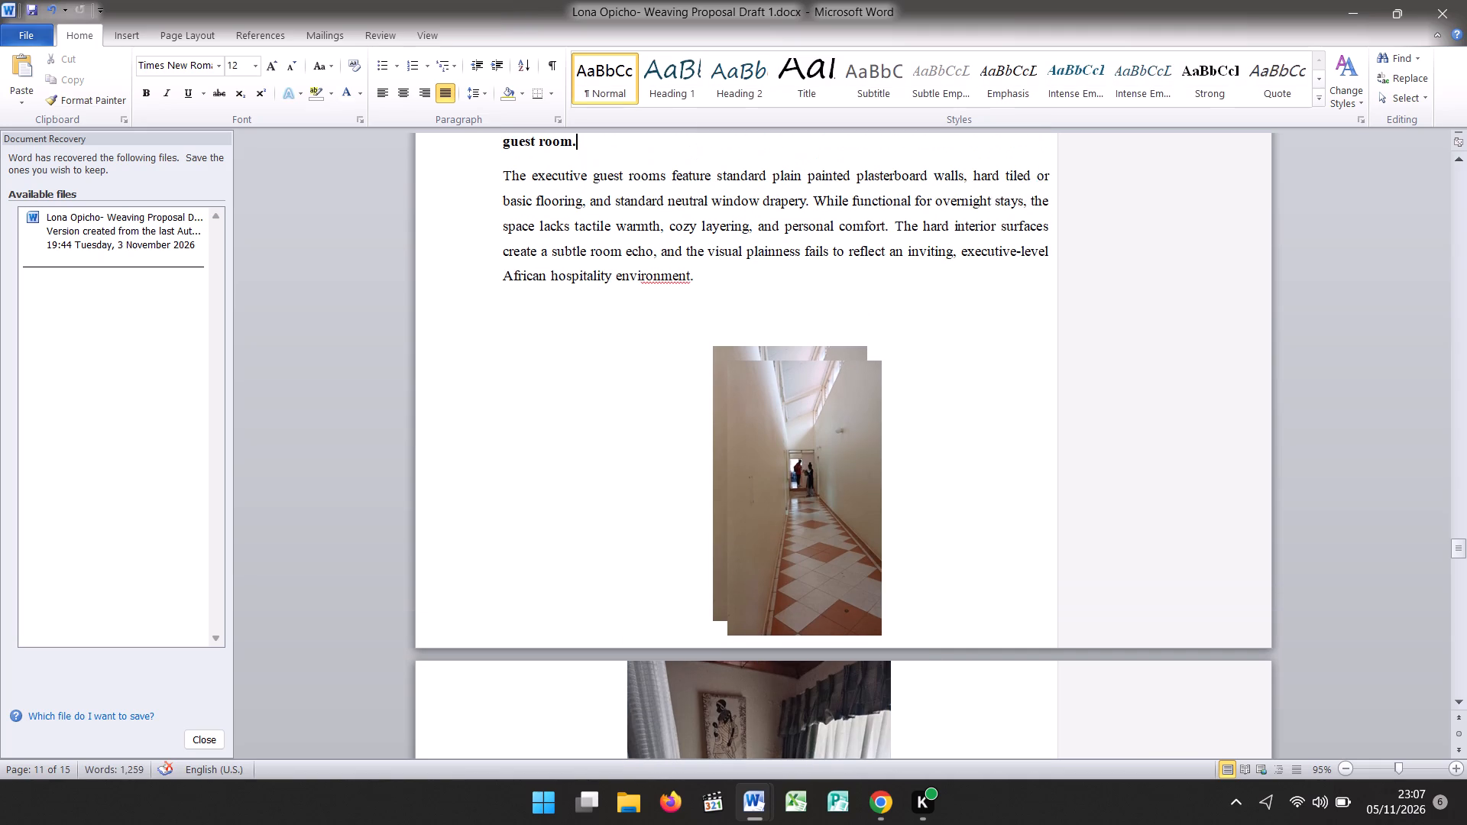
key("Up")
key("Up")
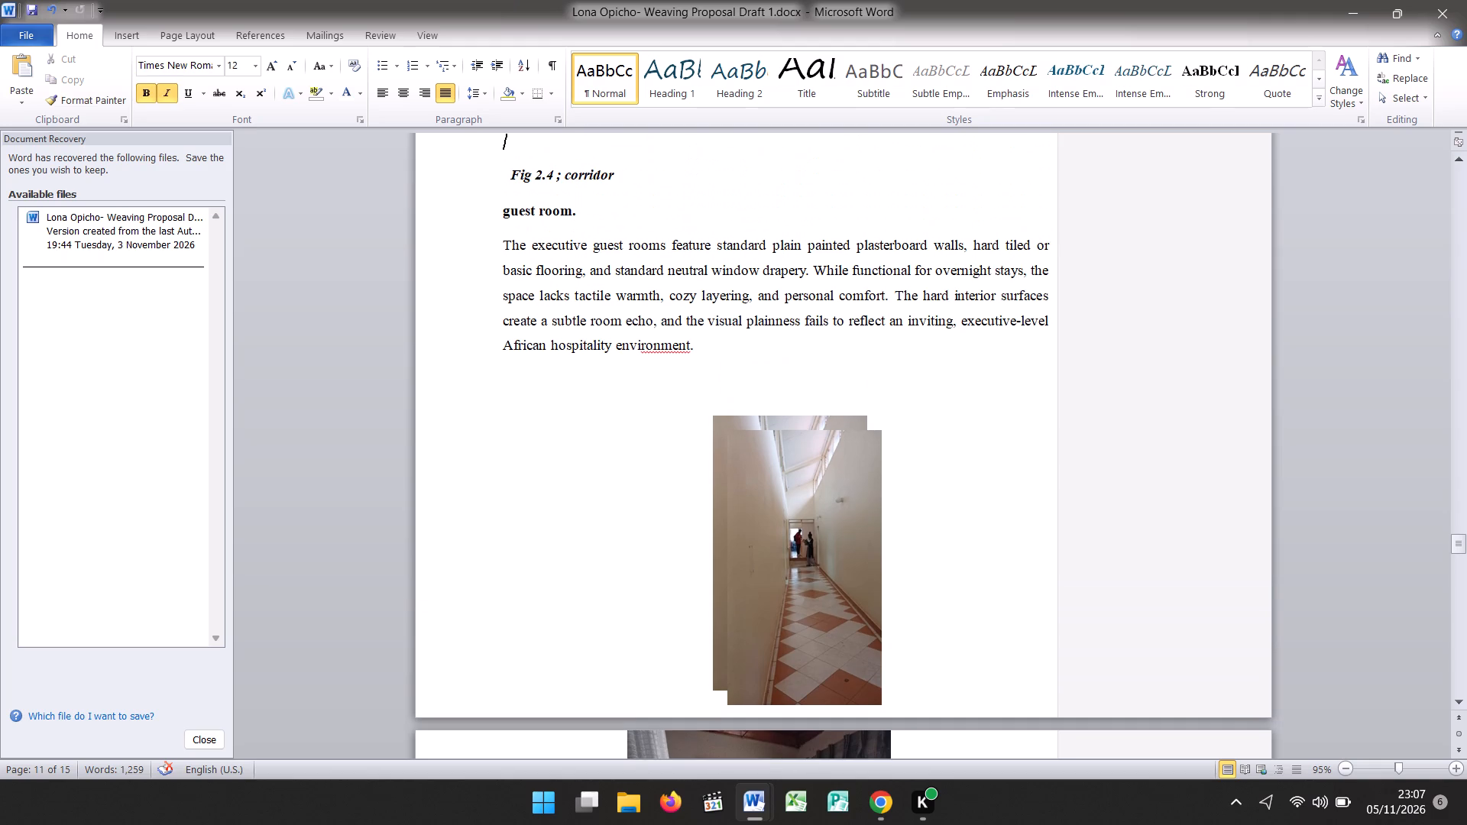
key("Up")
key("Up")
key("Up")
key("Up")
key("Up")
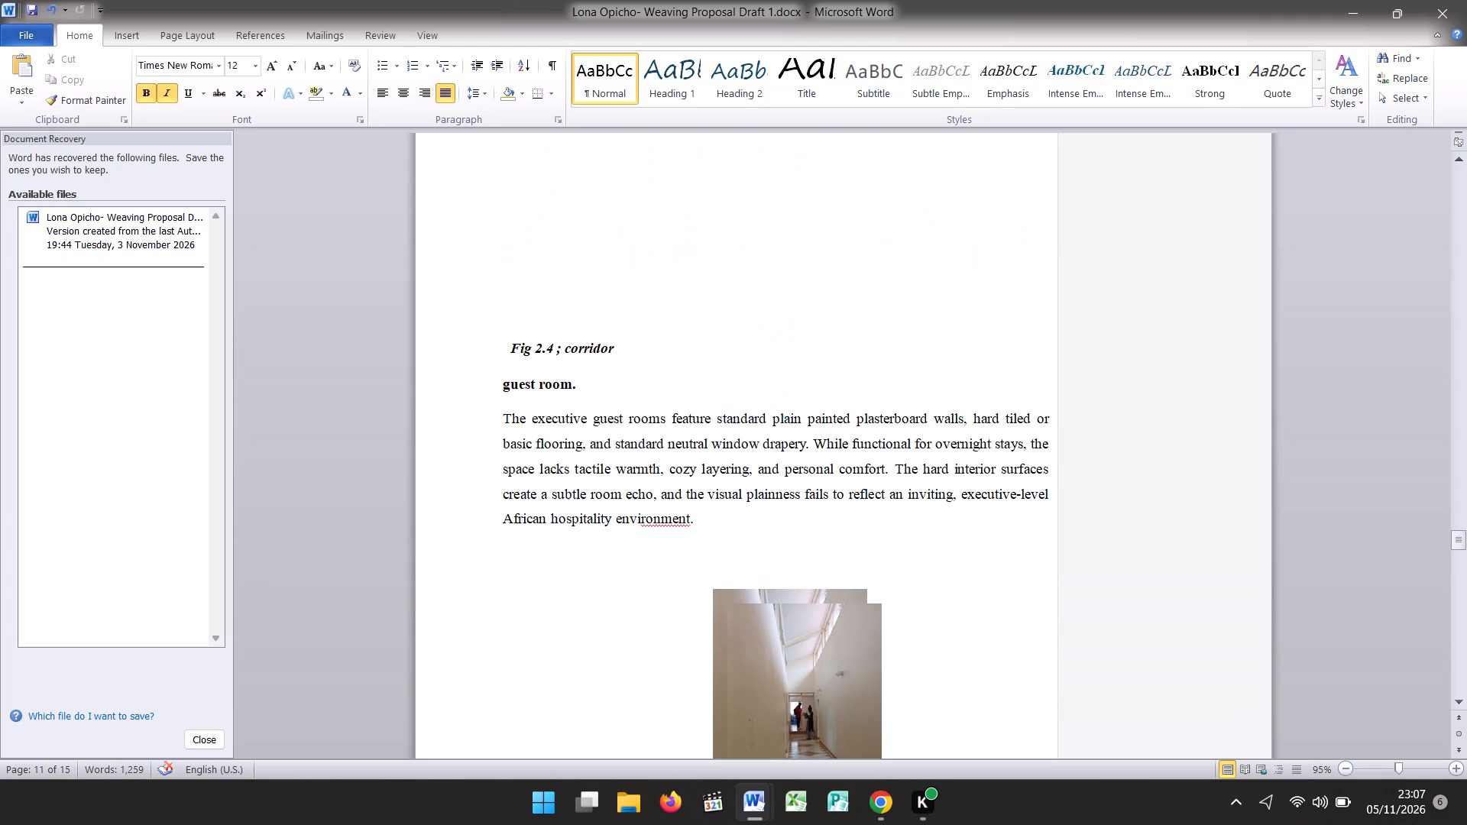
left_click(782, 620)
left_click_drag(782, 646, 756, 465)
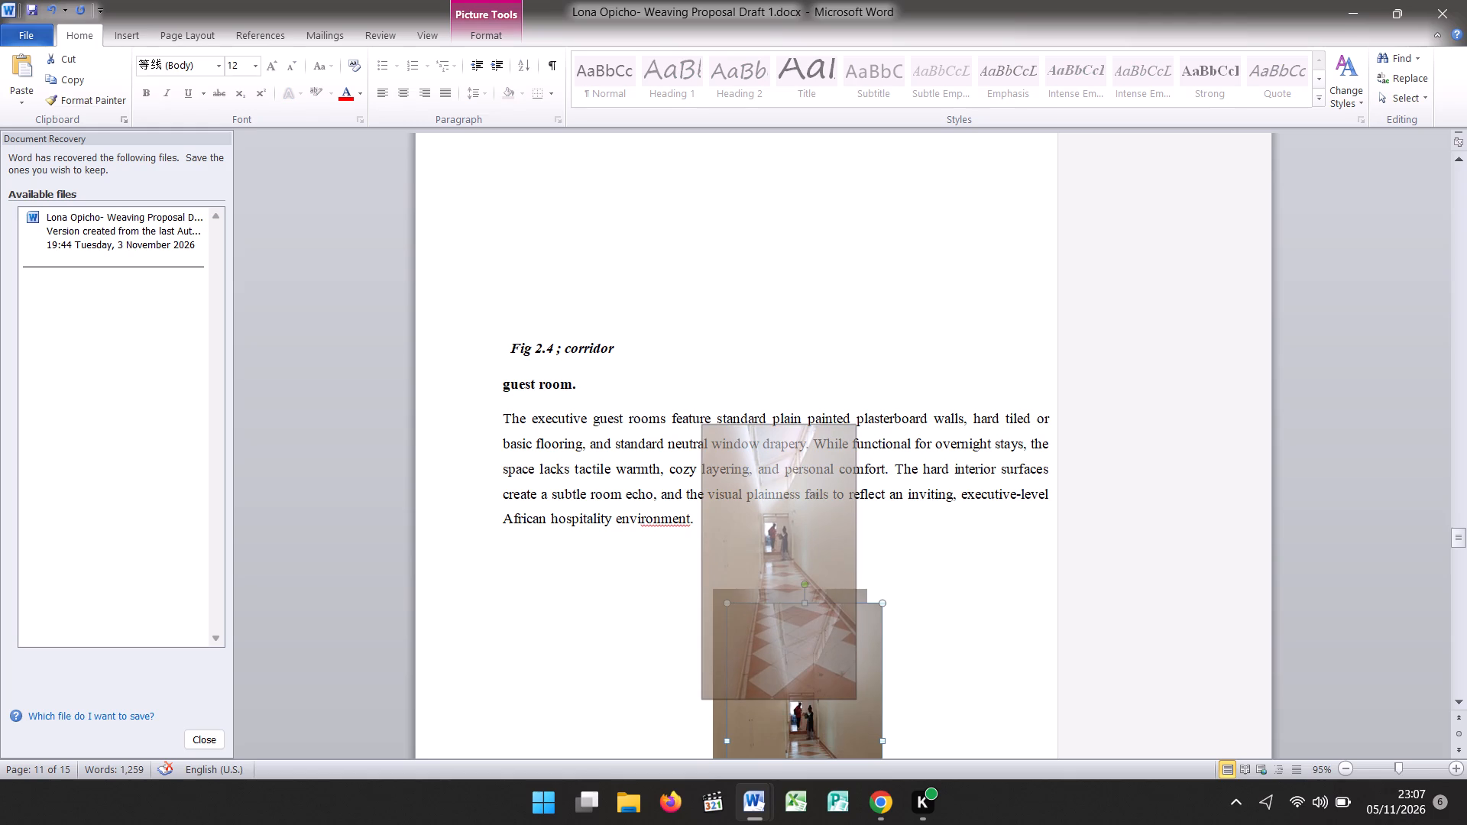
left_click_drag(756, 465, 692, 354)
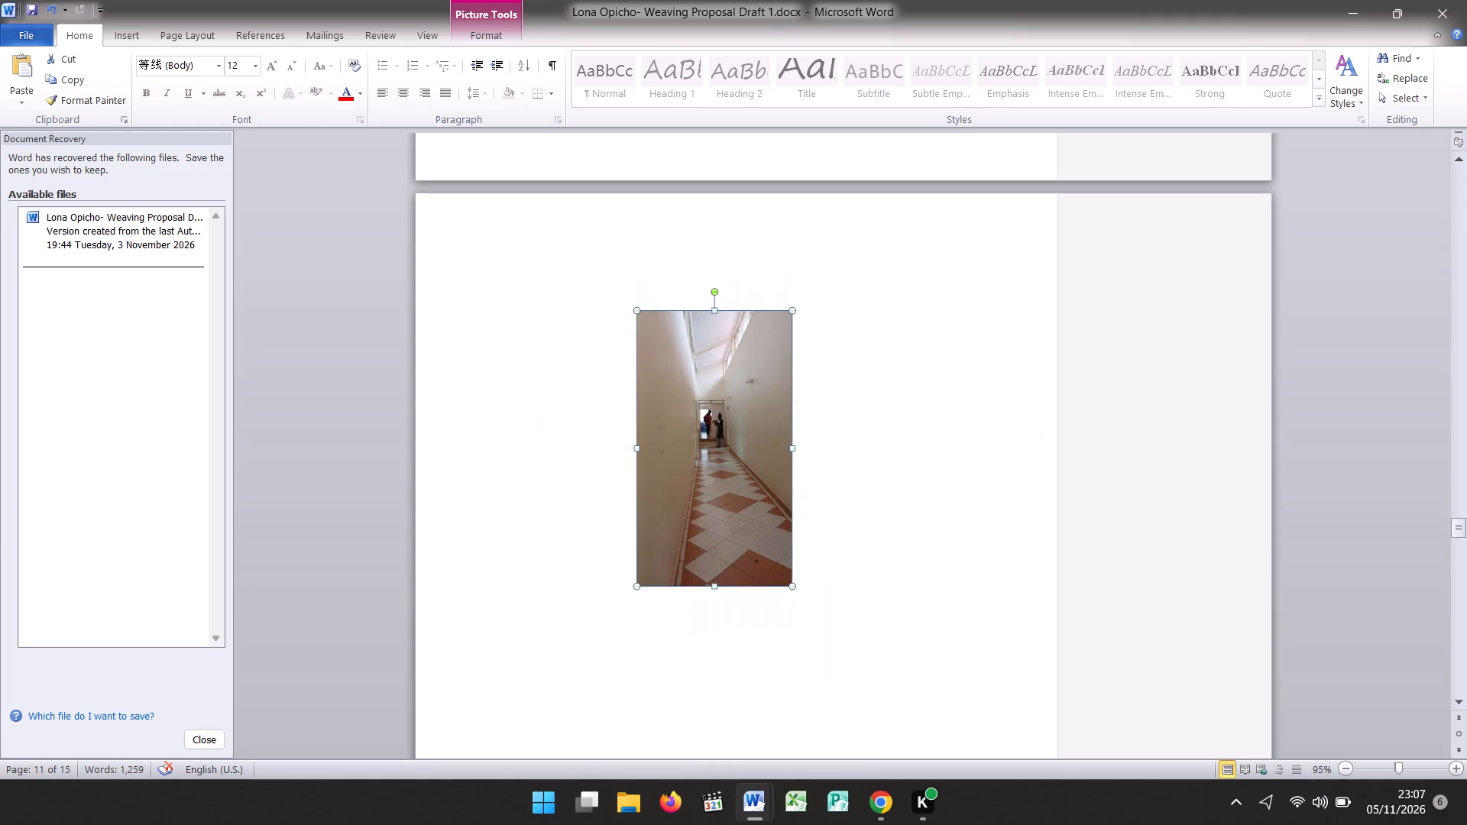
Enlarge the corridor photo proportionally from its upper-left corner in the space above the Fig 2.4 caption.
left_click(692, 354)
left_click_drag(639, 310, 587, 276)
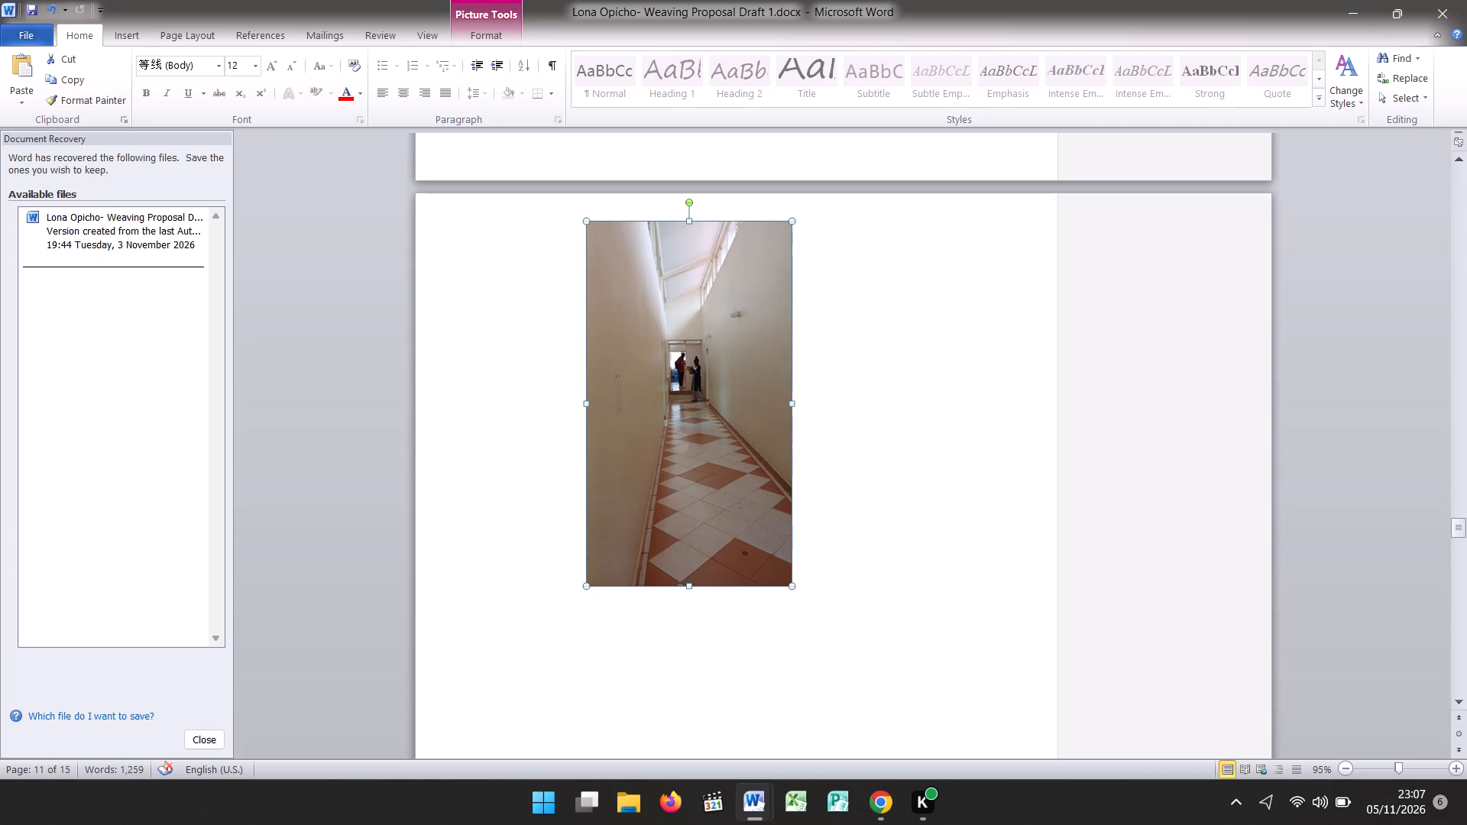
left_click(776, 321)
Delete the original smaller corridor photo below the guest room text and return to the Fig 2.4 caption.
left_click(850, 381)
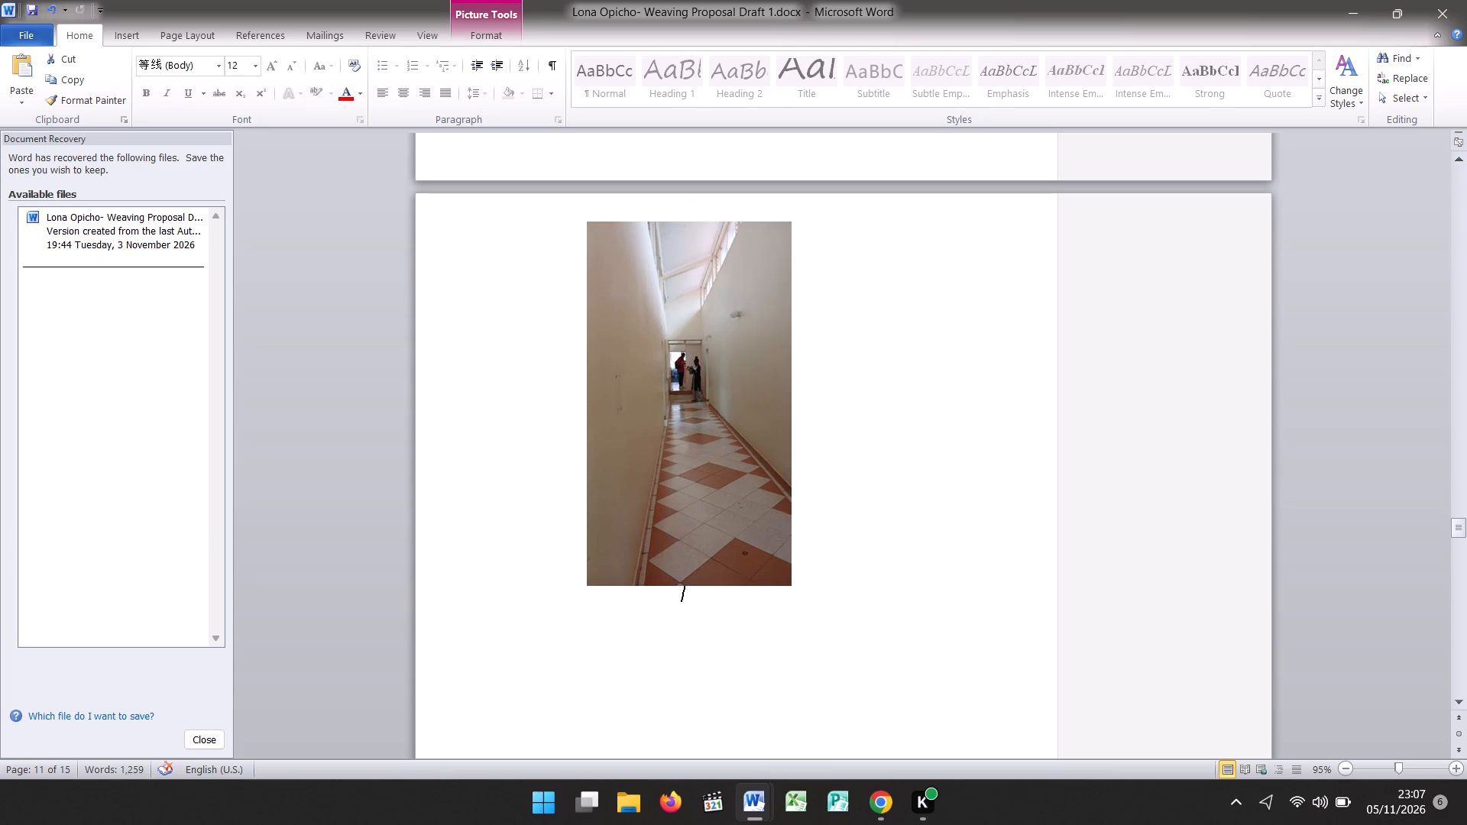
key("Down")
key("Down")
key("Down")
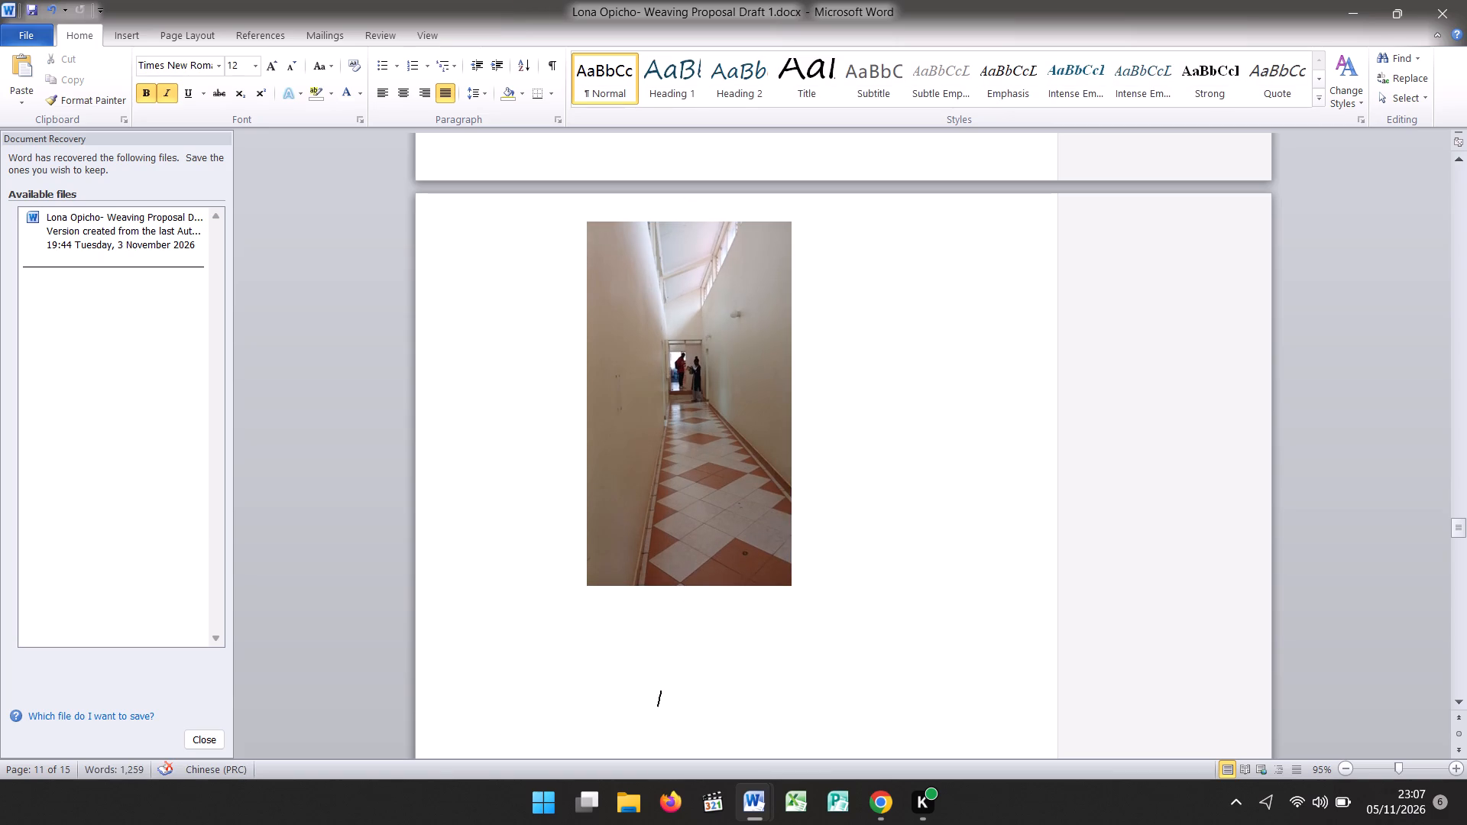
key("Down")
key("Down")
key("Down")
key("Down")
key("Down")
key("Down")
key("Down")
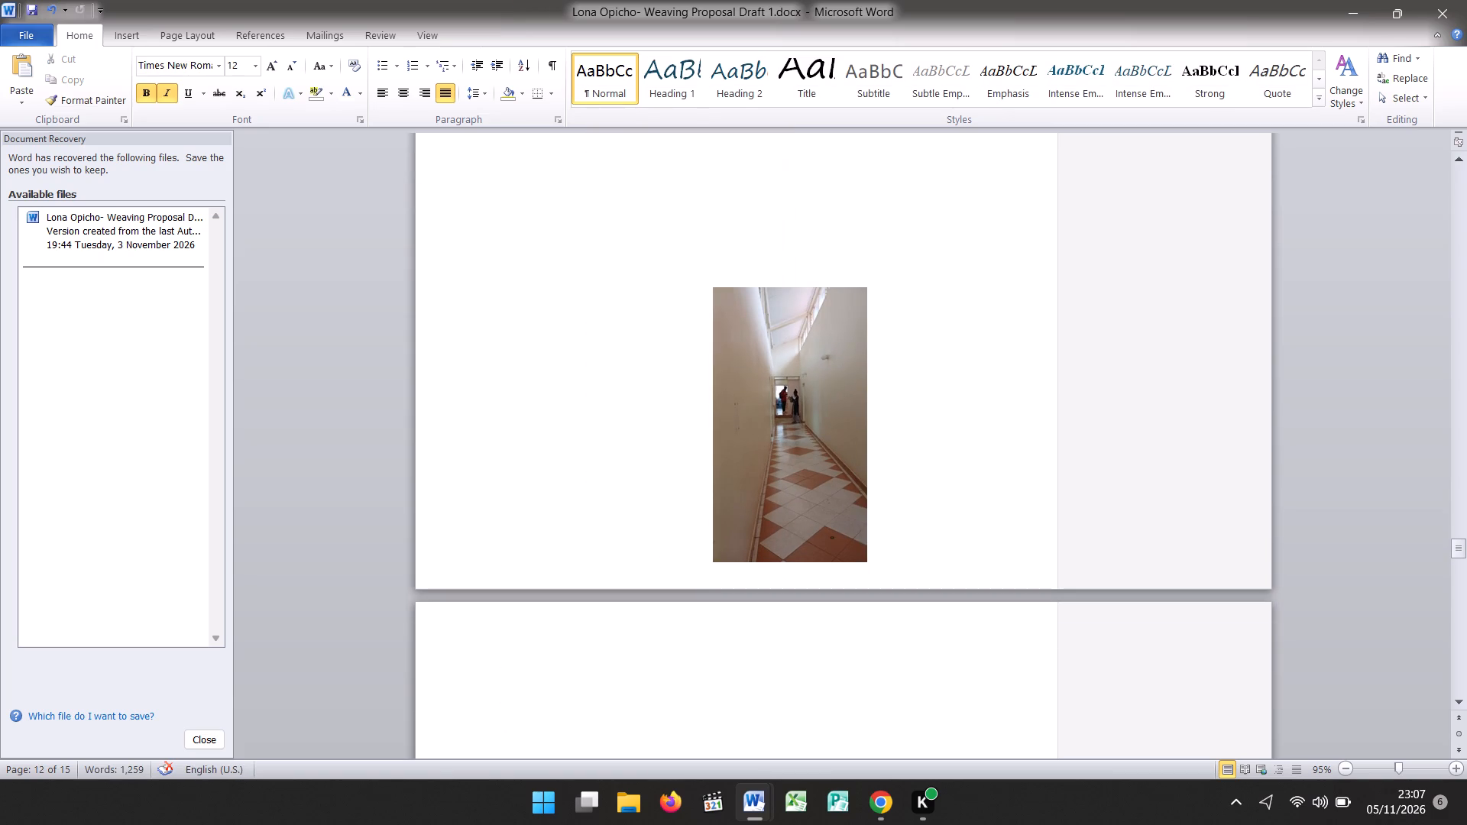
key("Up")
key("Up")
key("Up")
key("Up")
key("Up")
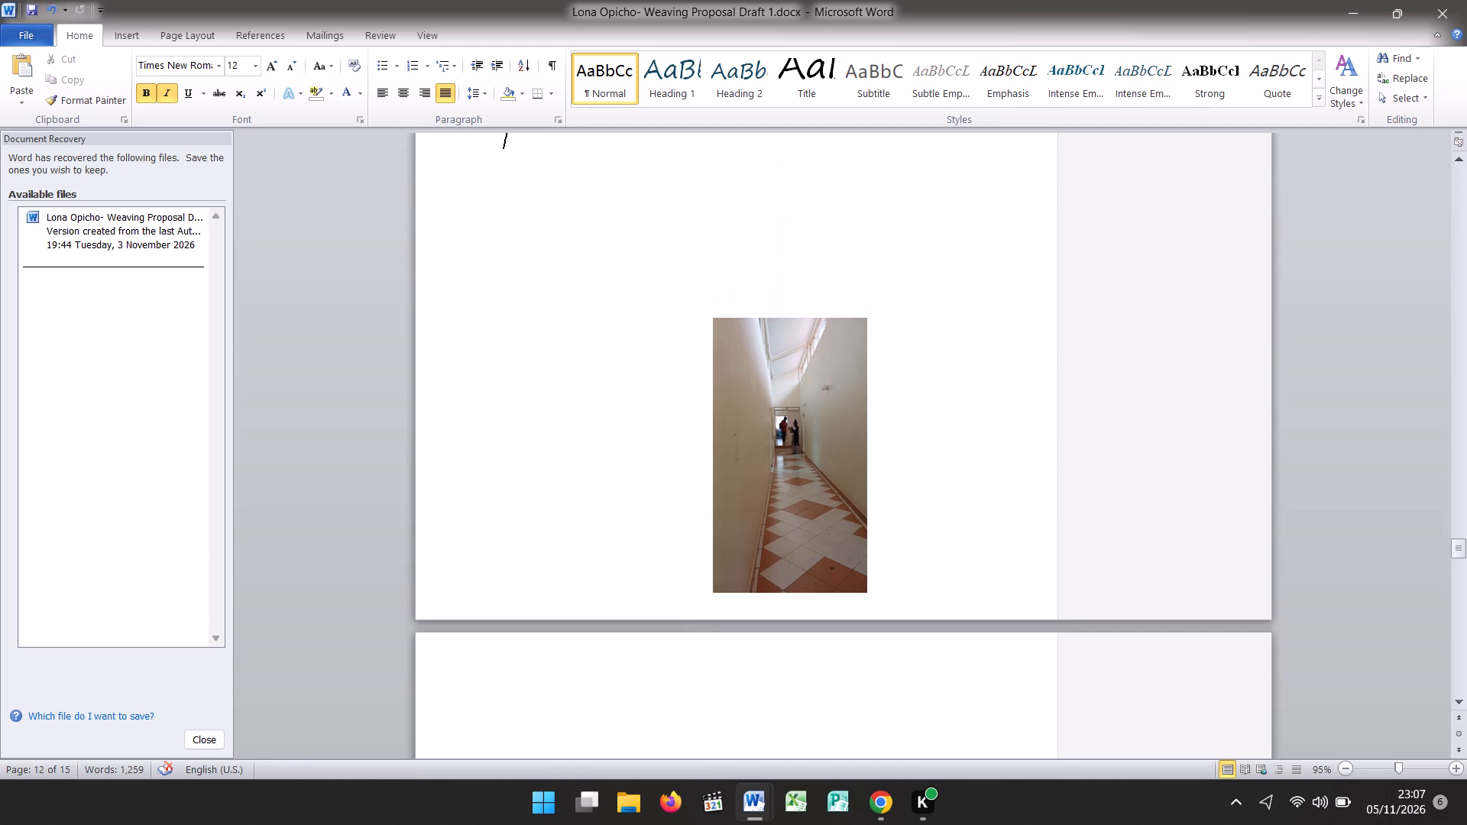
key("Up")
key("Up")
key("Up")
key("Up")
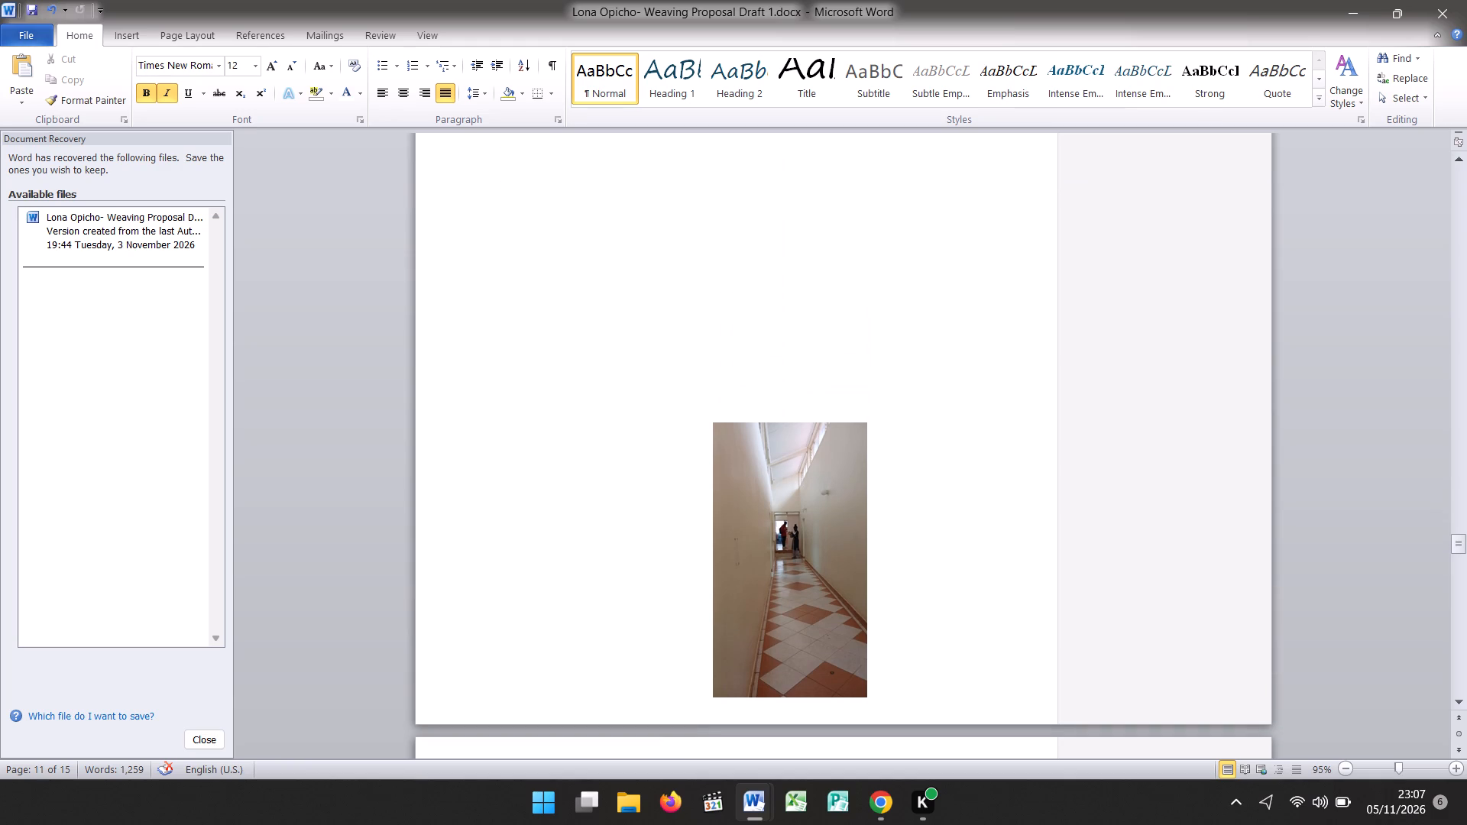
left_click(815, 561)
key("BackSpace")
left_click(815, 561)
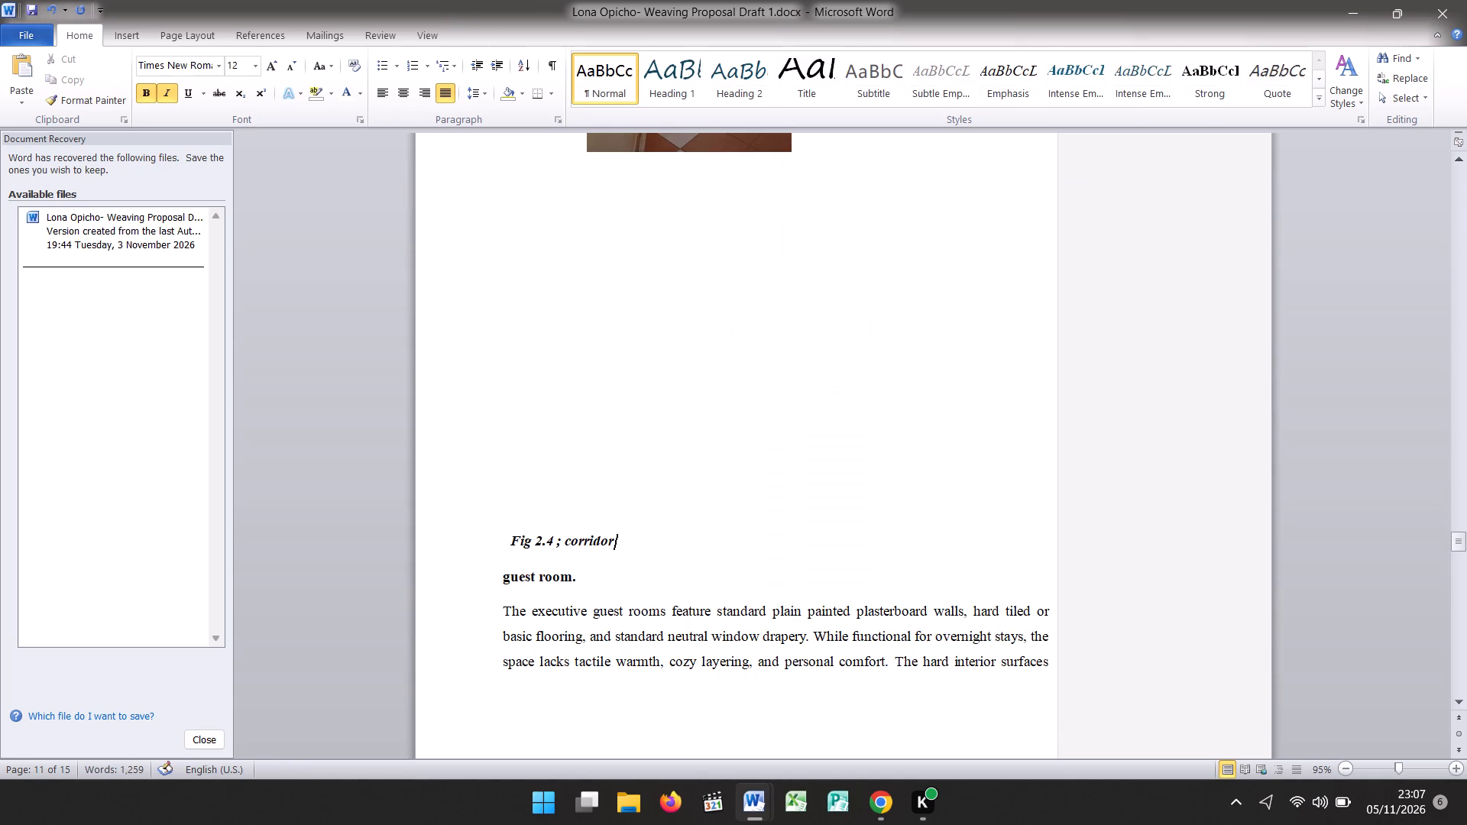